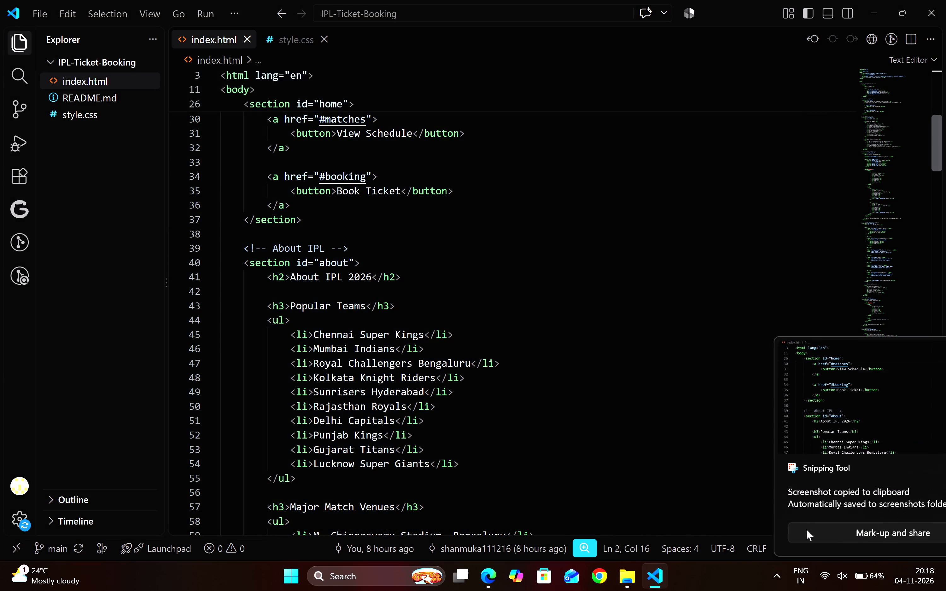
Capture a screen snip of the index.html code from line 58 to 86, covering the match venues list and the Match Schedule team filter.
{"action": "scroll", "coordinate": [806, 529], "scroll_direction": "down", "scroll_amount": 11}
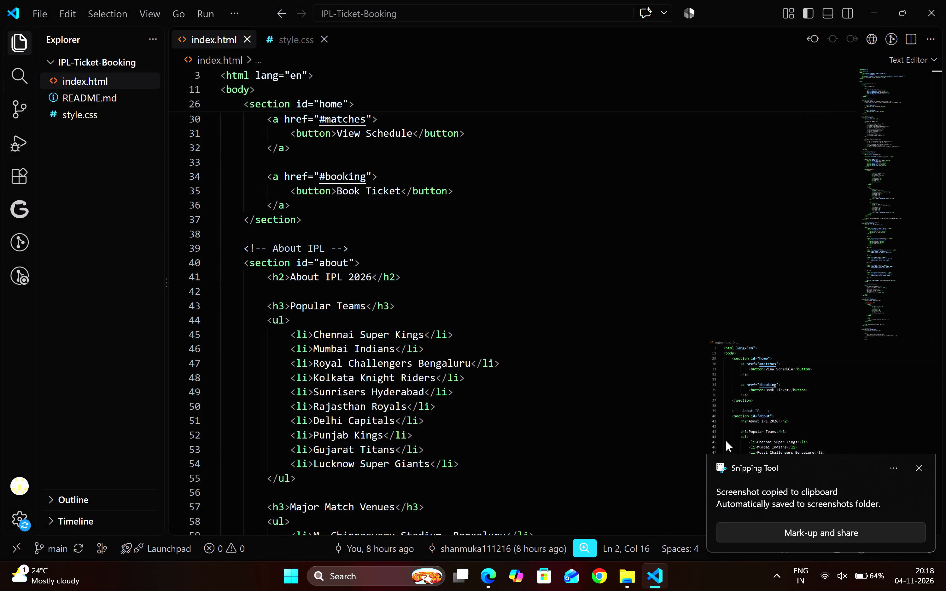
{"action": "scroll", "coordinate": [581, 426], "scroll_direction": "down", "scroll_amount": 10}
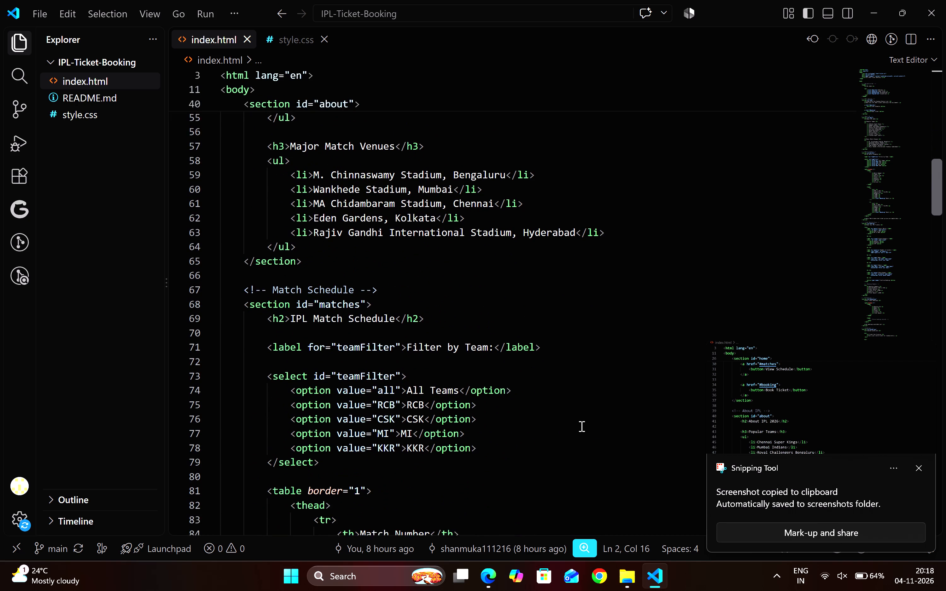
{"action": "scroll", "coordinate": [581, 426], "scroll_direction": "down", "scroll_amount": 3}
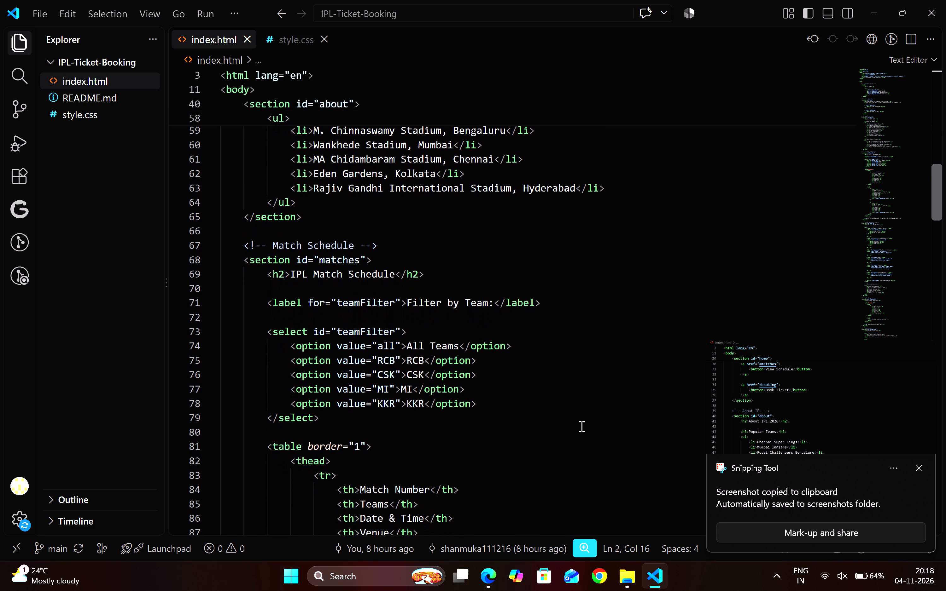
{"action": "scroll", "coordinate": [581, 426], "scroll_direction": "down", "scroll_amount": 1}
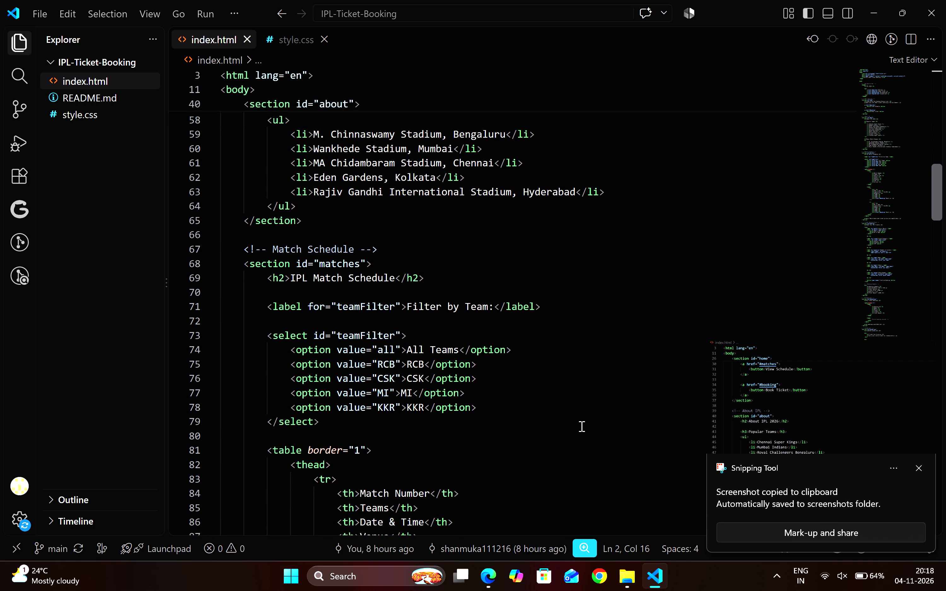
{"action": "key", "text": "shift+super+s"}
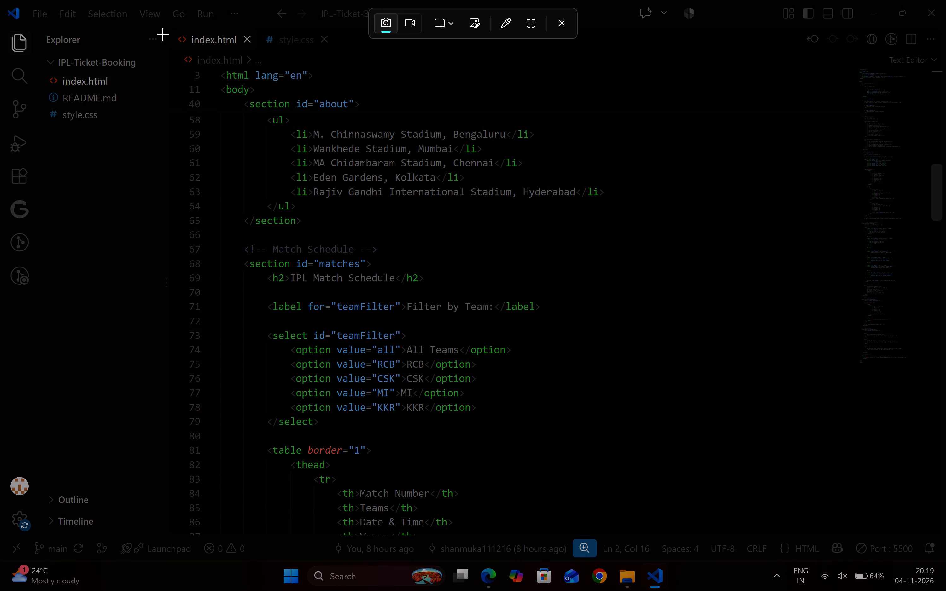
{"action": "left_click_drag", "start_coordinate": [171, 52], "coordinate": [590, 349]}
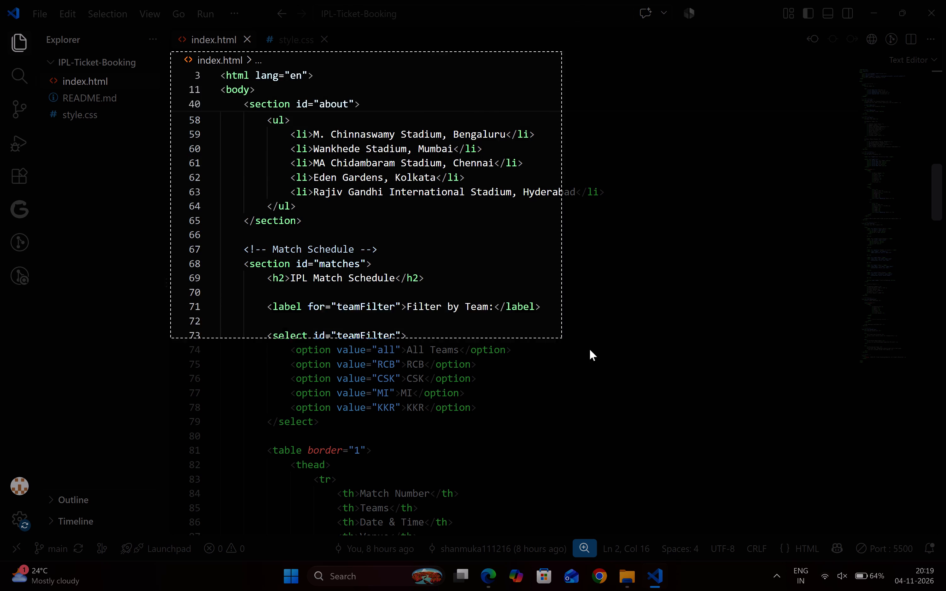
{"action": "left_click_drag", "start_coordinate": [590, 349], "coordinate": [788, 481]}
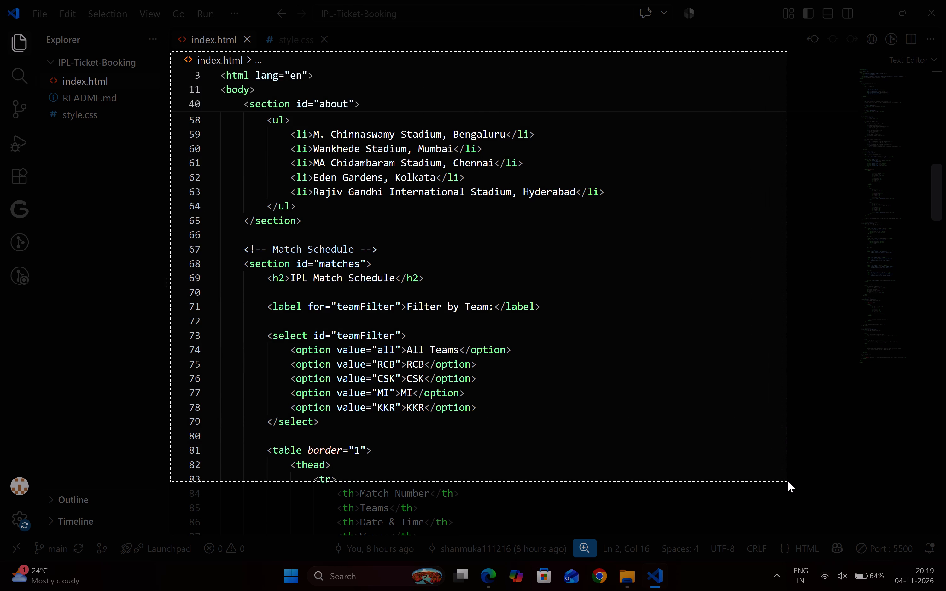
{"action": "left_click_drag", "start_coordinate": [788, 481], "coordinate": [788, 533]}
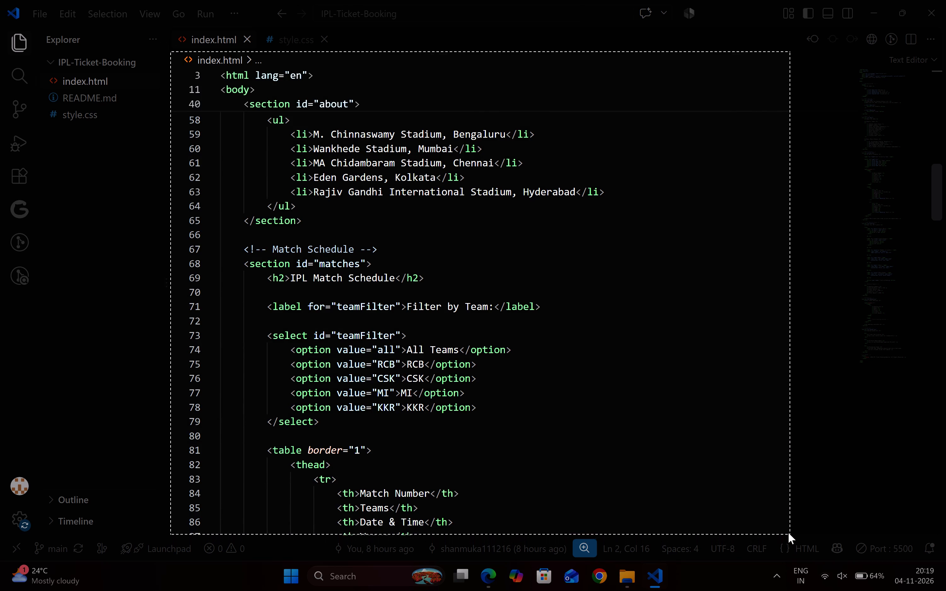
{"action": "left_click_drag", "start_coordinate": [788, 533], "coordinate": [788, 530]}
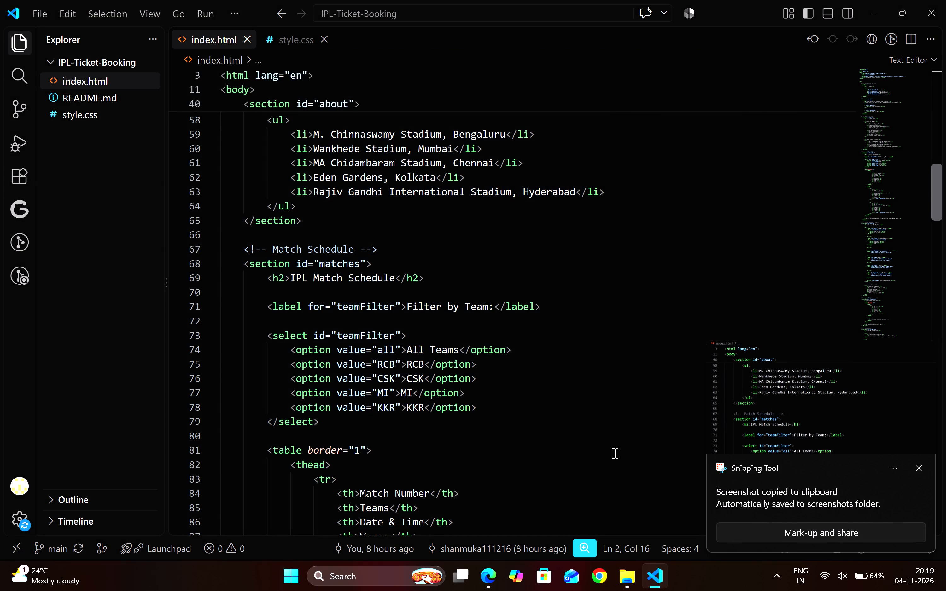
Capture a screen snip of the index.html schedule table code from line 87 to 113, including the RCB vs CSK row.
{"action": "scroll", "coordinate": [614, 453], "scroll_direction": "down", "scroll_amount": 12}
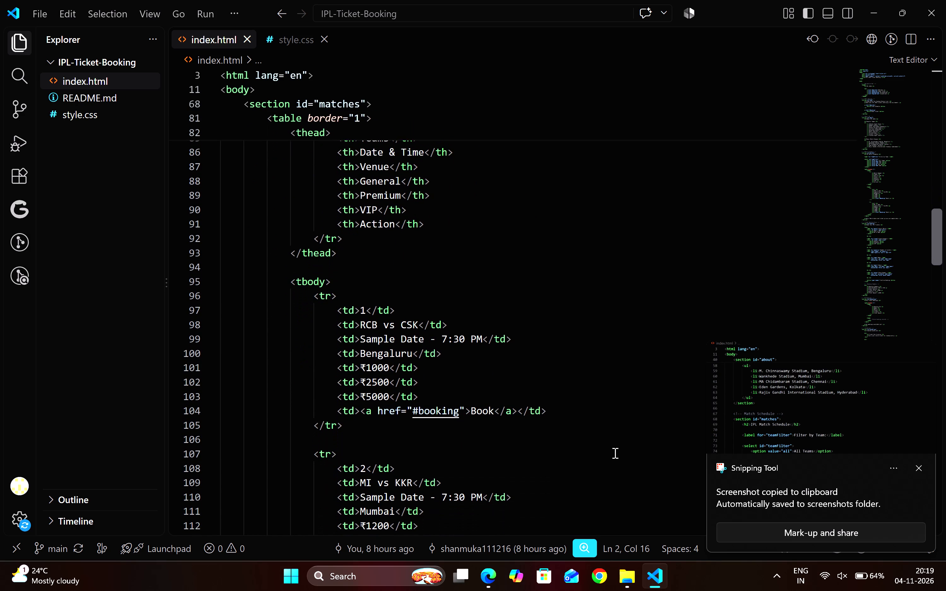
{"action": "scroll", "coordinate": [614, 453], "scroll_direction": "down", "scroll_amount": 2}
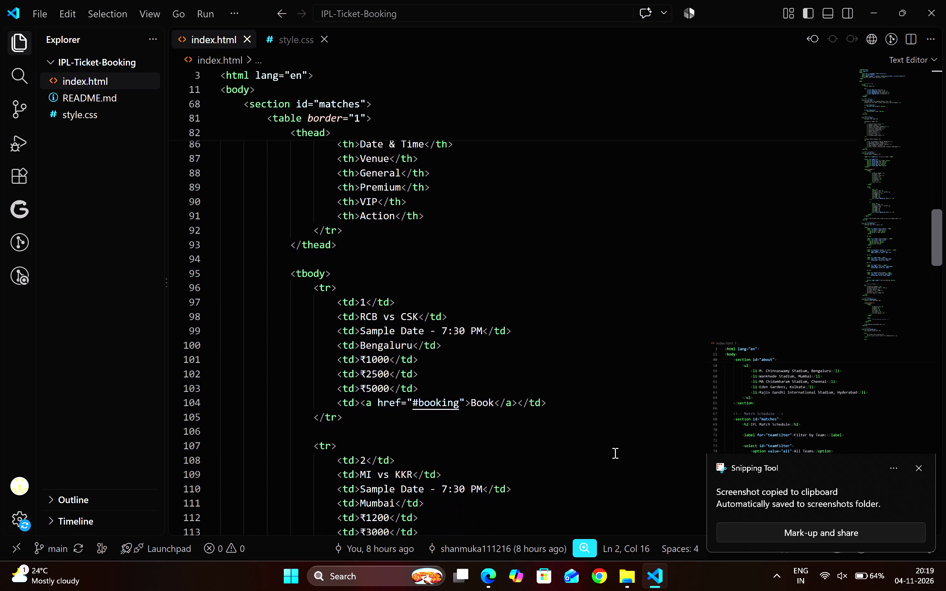
{"action": "scroll", "coordinate": [614, 453], "scroll_direction": "down", "scroll_amount": 1}
{"action": "key", "text": "shift+super+s"}
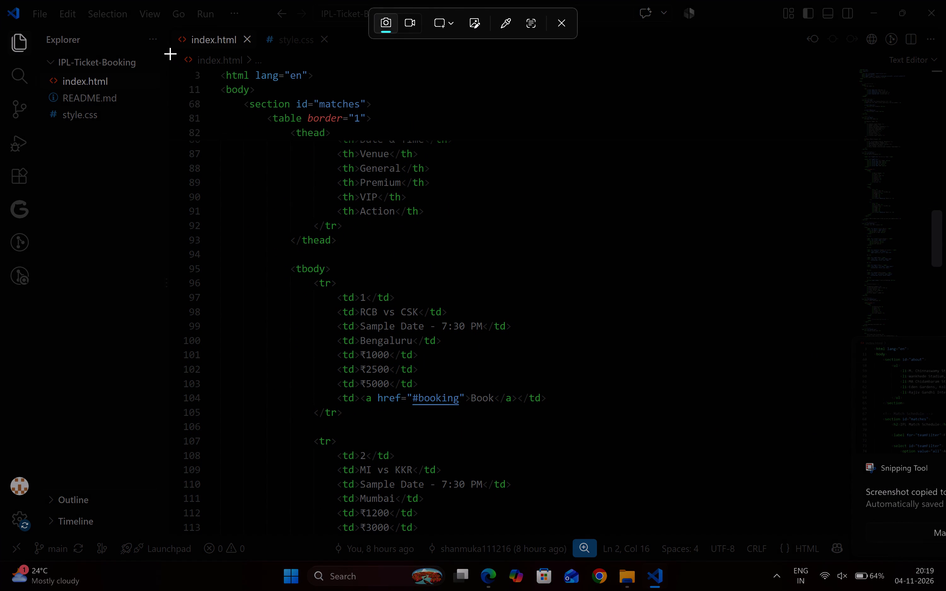
{"action": "left_click_drag", "start_coordinate": [170, 53], "coordinate": [687, 498]}
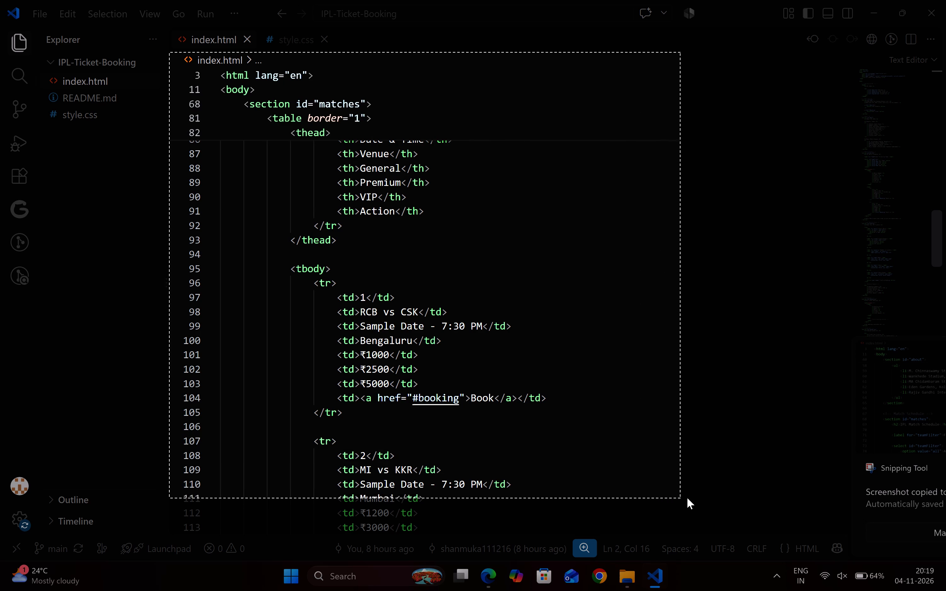
{"action": "left_click_drag", "start_coordinate": [687, 498], "coordinate": [721, 504]}
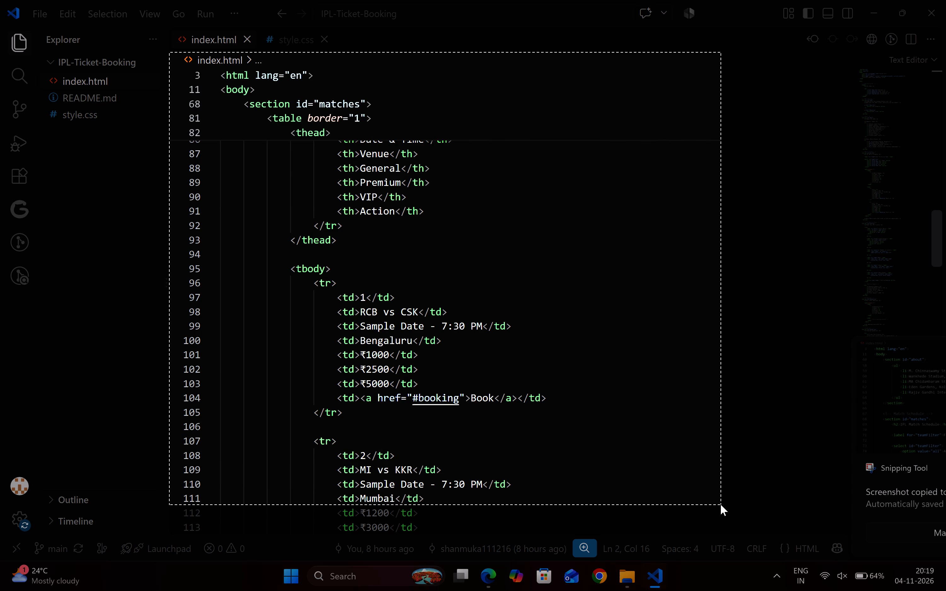
{"action": "left_click_drag", "start_coordinate": [721, 504], "coordinate": [733, 526]}
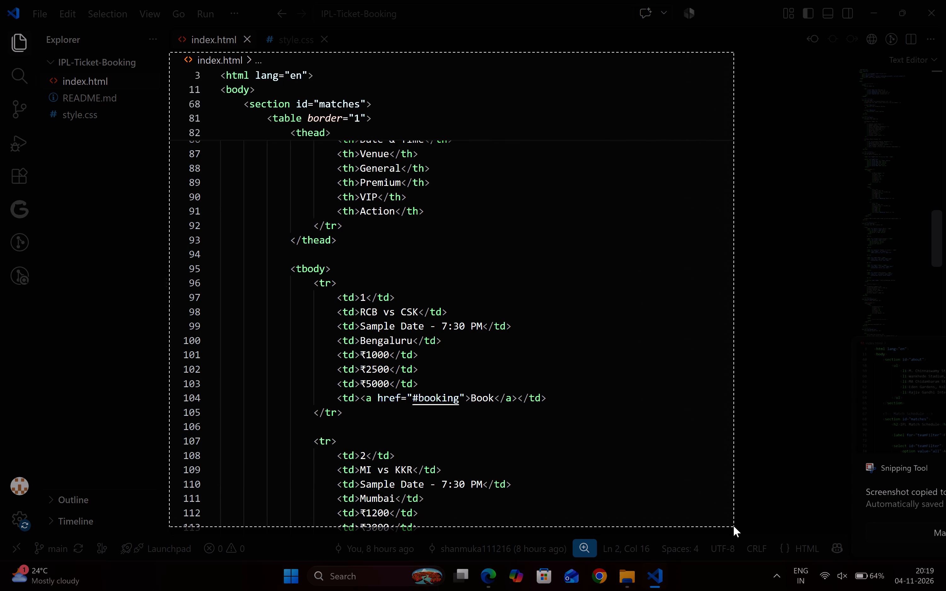
{"action": "left_click_drag", "start_coordinate": [733, 526], "coordinate": [734, 532]}
Capture a screen snip of index.html lines 114 to 140, from the end of the schedule table to the booking form's stand options.
{"action": "scroll", "coordinate": [534, 321], "scroll_direction": "down", "scroll_amount": 6}
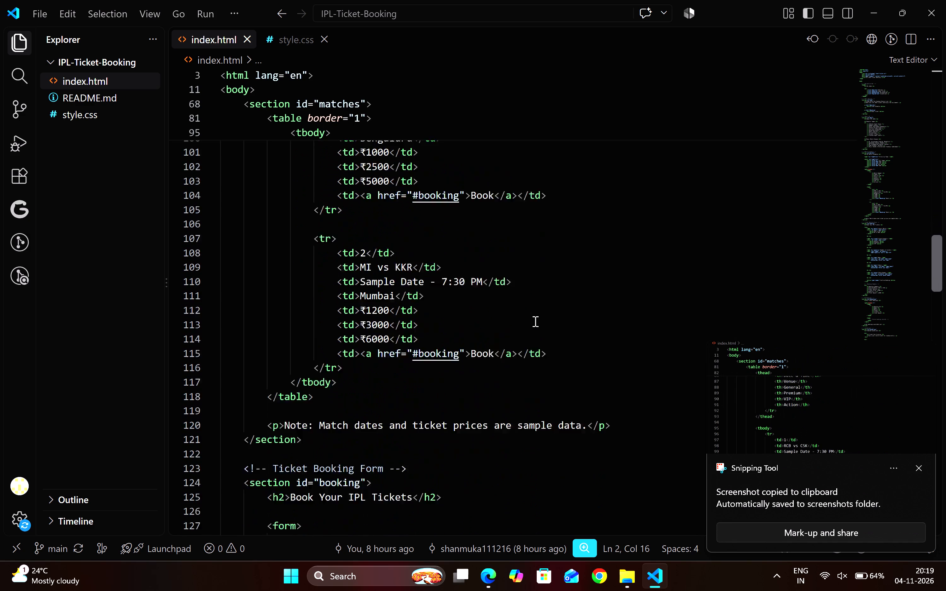
{"action": "scroll", "coordinate": [534, 321], "scroll_direction": "down", "scroll_amount": 6}
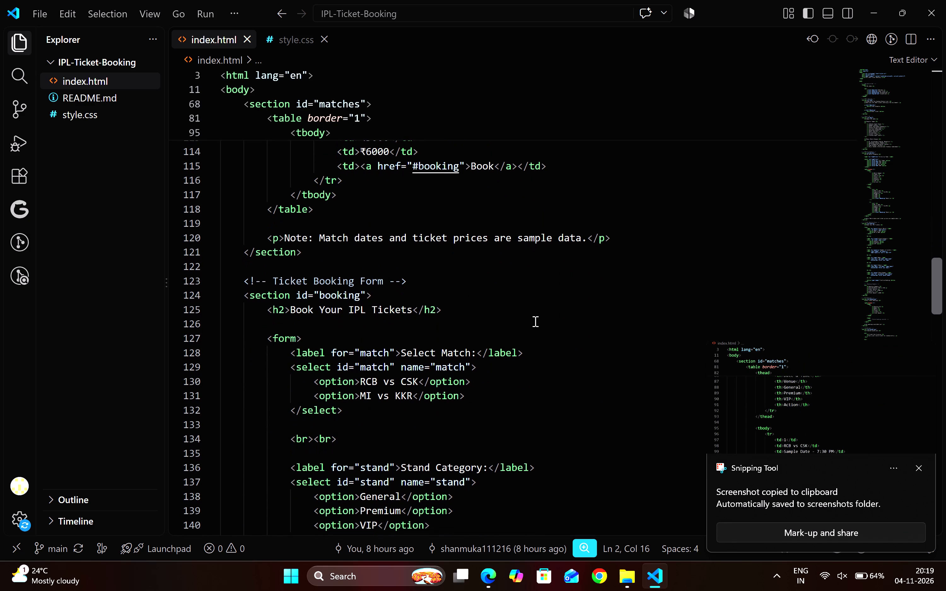
{"action": "key", "text": "shift+super+s"}
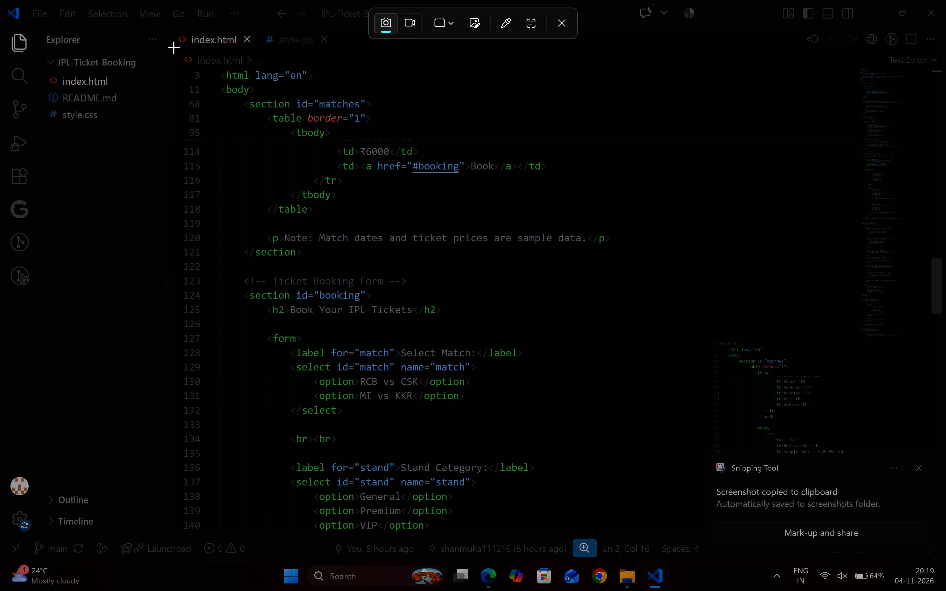
{"action": "left_click_drag", "start_coordinate": [174, 47], "coordinate": [625, 444]}
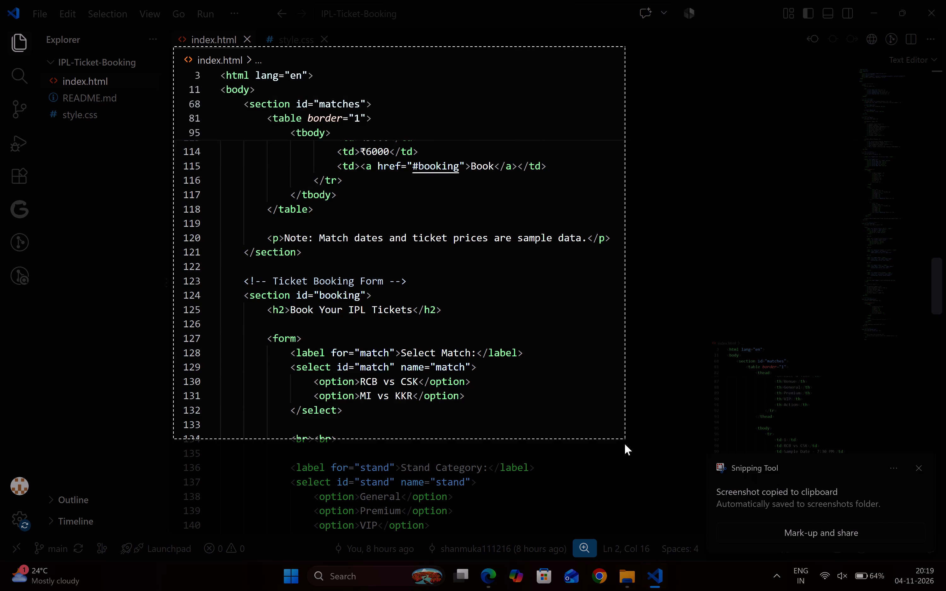
{"action": "left_click_drag", "start_coordinate": [625, 444], "coordinate": [675, 553]}
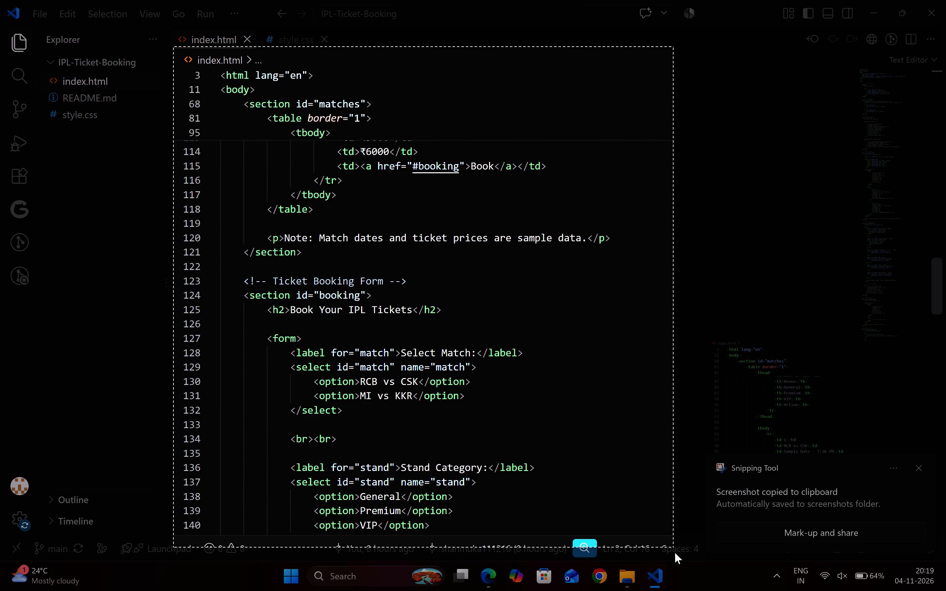
{"action": "left_click_drag", "start_coordinate": [675, 553], "coordinate": [675, 533]}
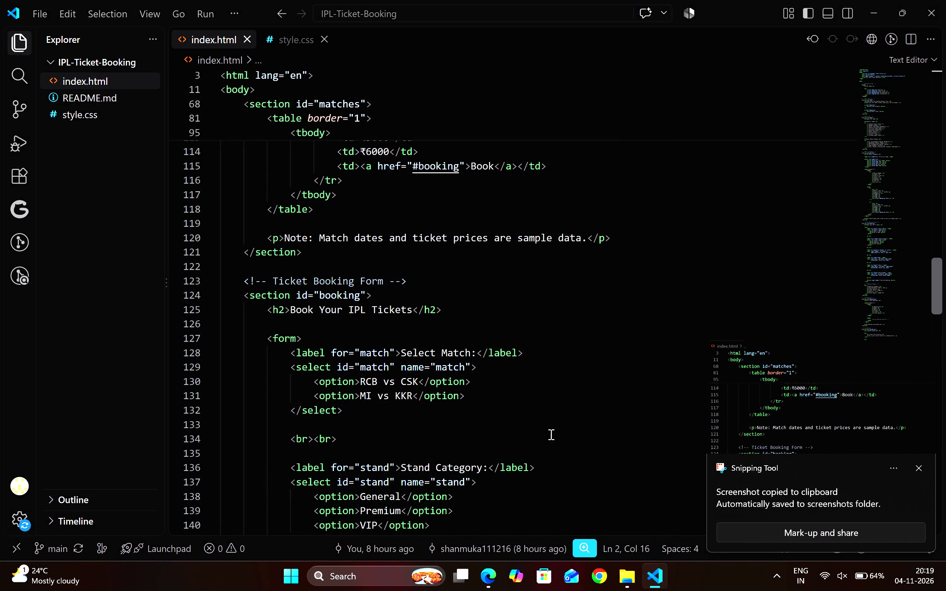
Capture a screen snip of index.html lines 141 to 167, covering the booking form's quantity, name, email and phone fields.
{"action": "scroll", "coordinate": [550, 434], "scroll_direction": "down", "scroll_amount": 10}
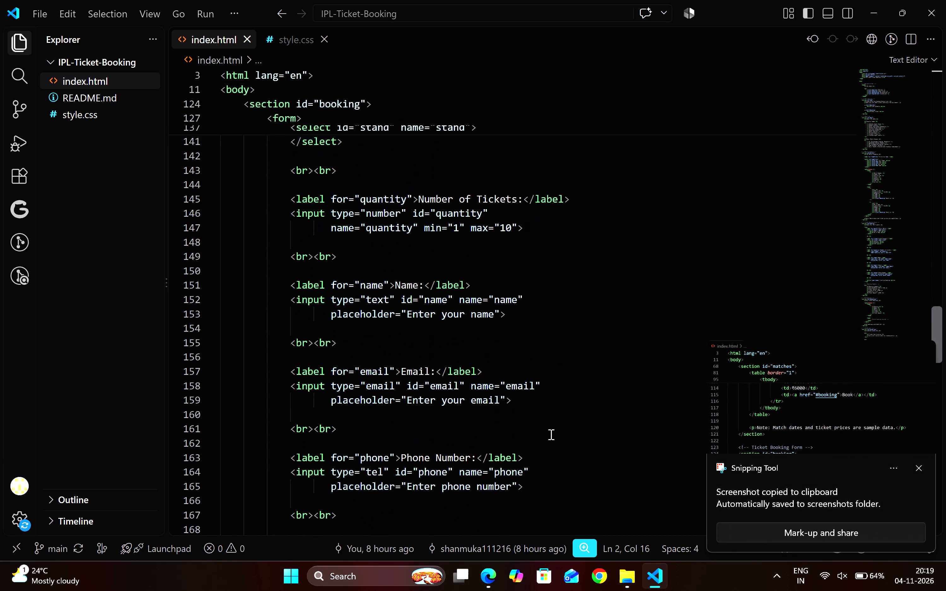
{"action": "scroll", "coordinate": [550, 434], "scroll_direction": "down", "scroll_amount": 2}
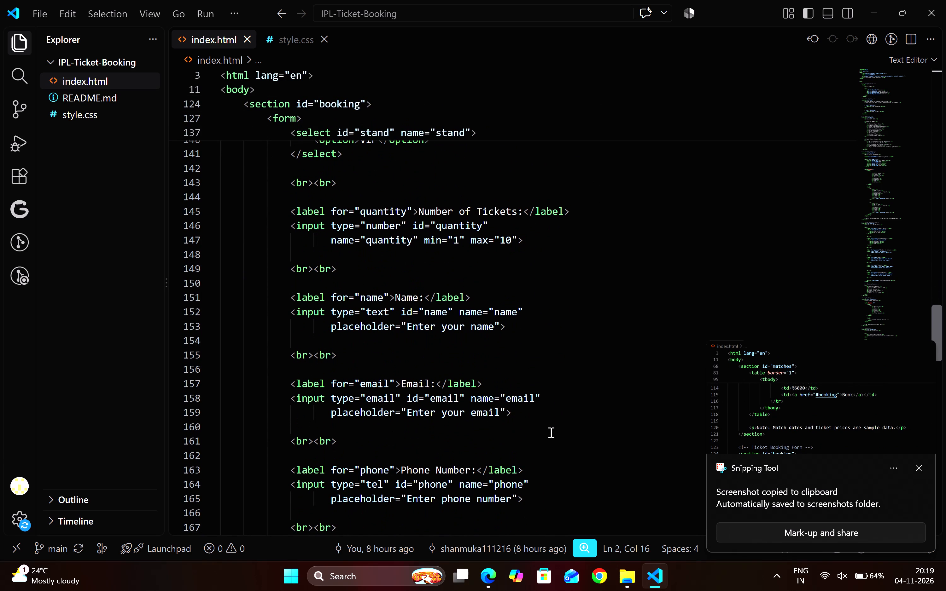
{"action": "key", "text": "shift+super+s"}
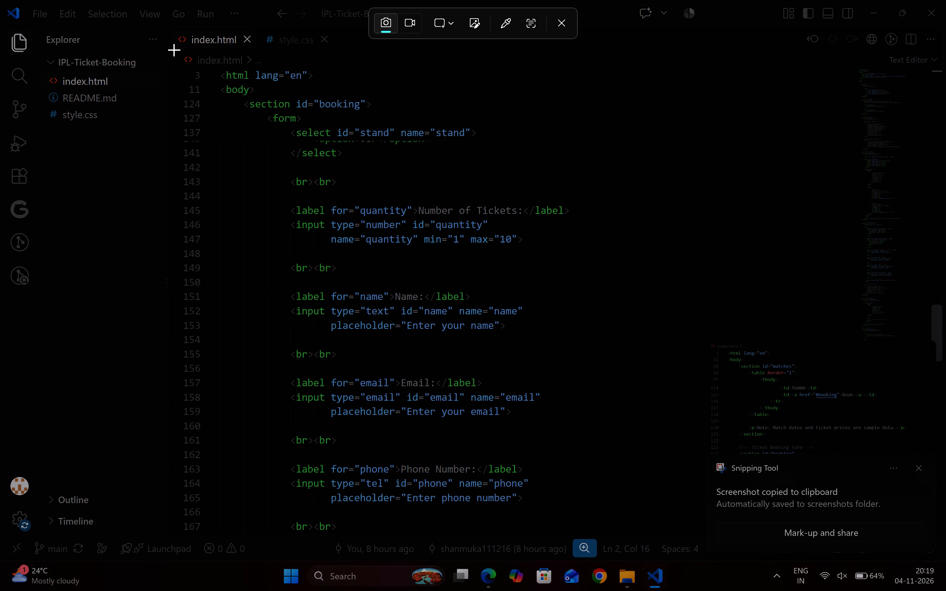
{"action": "left_click_drag", "start_coordinate": [173, 52], "coordinate": [708, 342]}
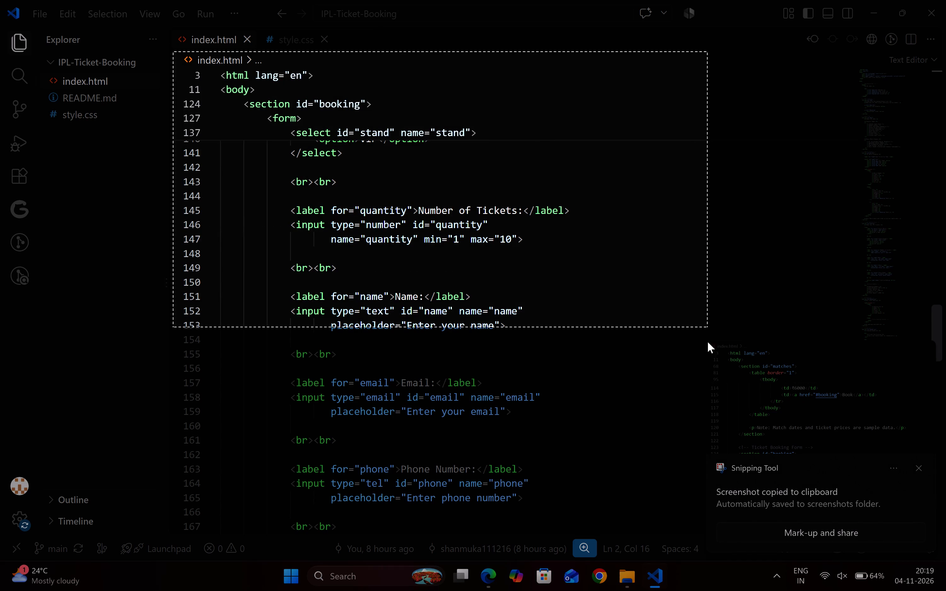
{"action": "left_click_drag", "start_coordinate": [708, 342], "coordinate": [715, 535]}
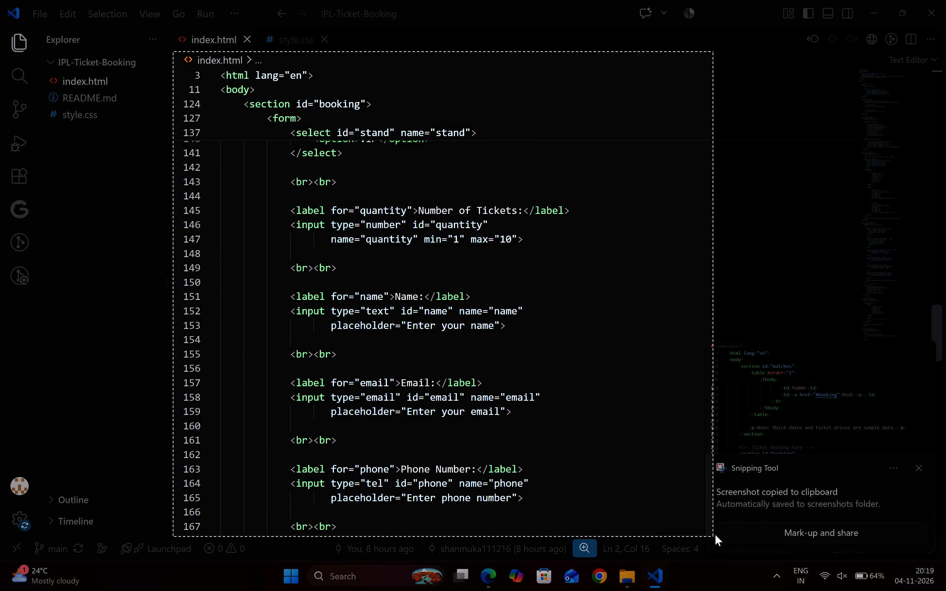
{"action": "left_click_drag", "start_coordinate": [715, 535], "coordinate": [677, 515]}
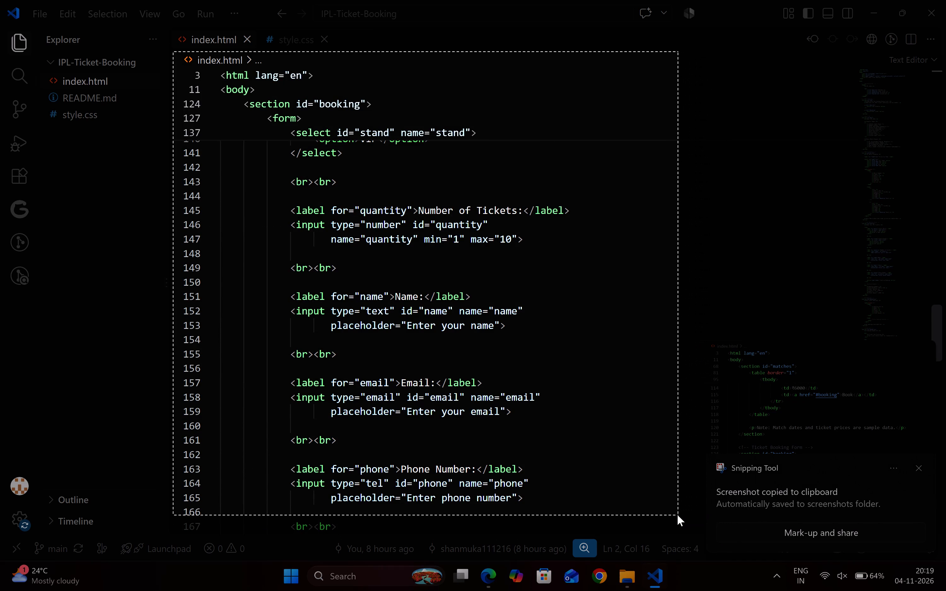
{"action": "left_click_drag", "start_coordinate": [677, 515], "coordinate": [689, 535]}
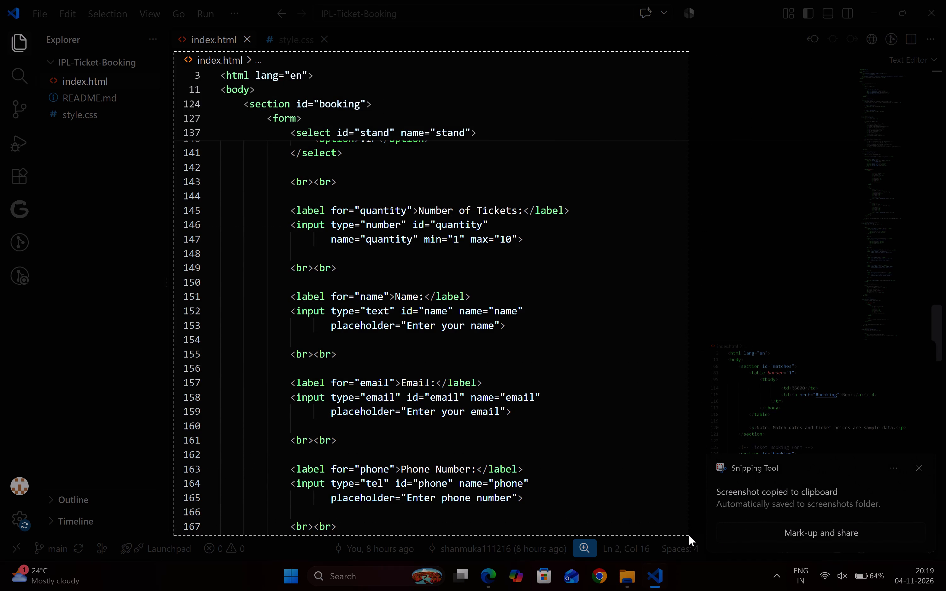
{"action": "left_click_drag", "start_coordinate": [689, 535], "coordinate": [697, 531]}
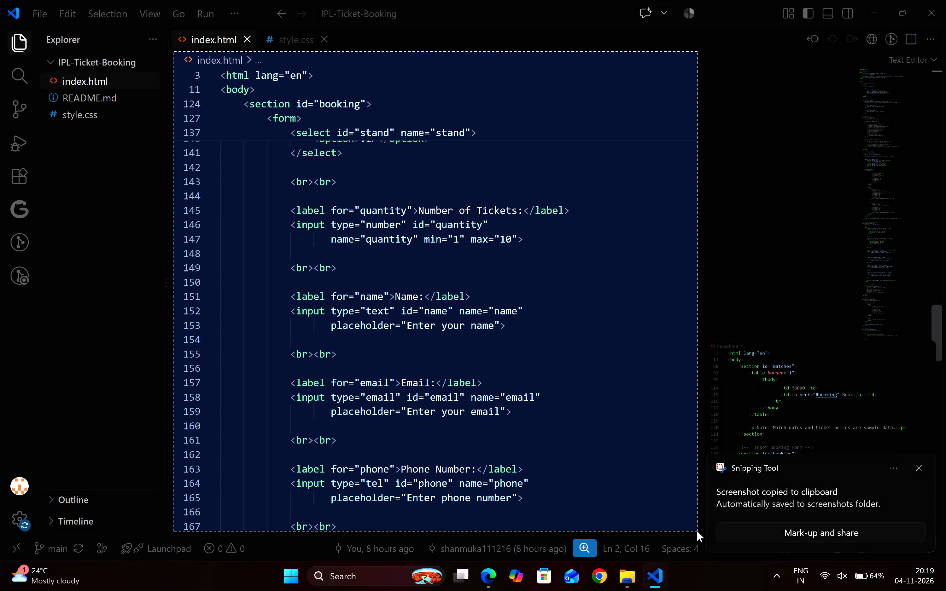
Capture a screen snip of index.html lines 169 to 196, covering the Booking Summary and the My Bookings table header.
{"action": "scroll", "coordinate": [611, 412], "scroll_direction": "down", "scroll_amount": 7}
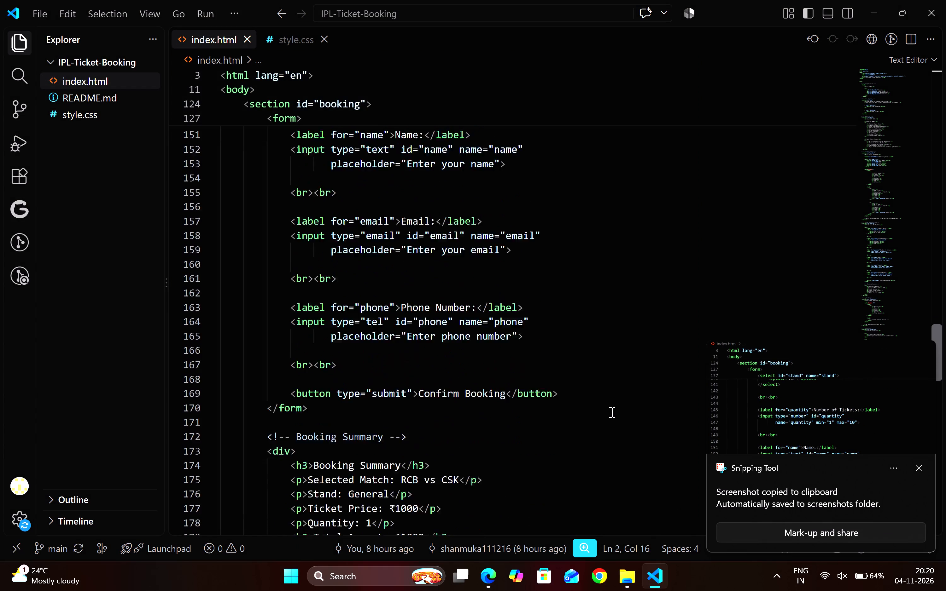
{"action": "scroll", "coordinate": [611, 412], "scroll_direction": "down", "scroll_amount": 5}
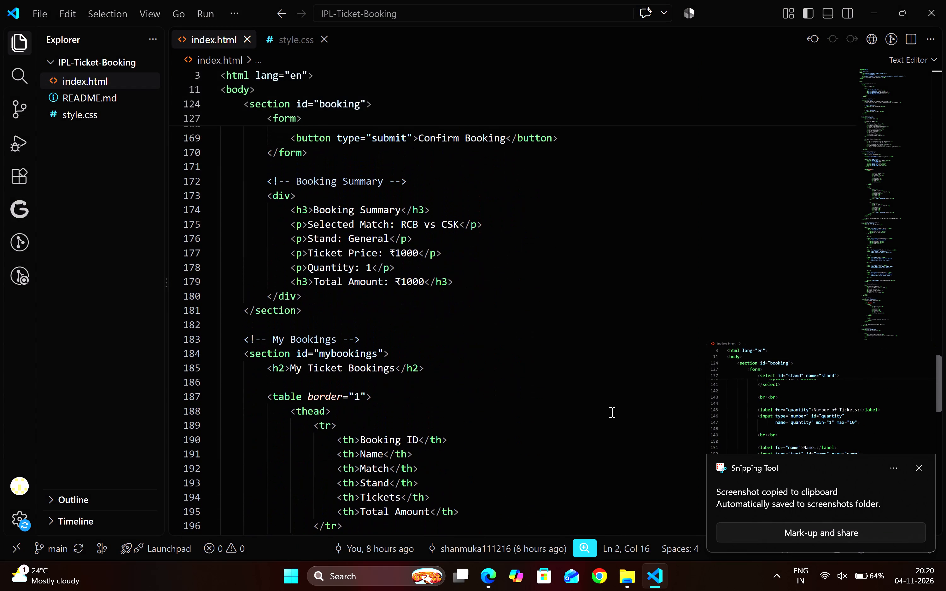
{"action": "scroll", "coordinate": [611, 412], "scroll_direction": "down", "scroll_amount": 1}
{"action": "key", "text": "shift+super+s"}
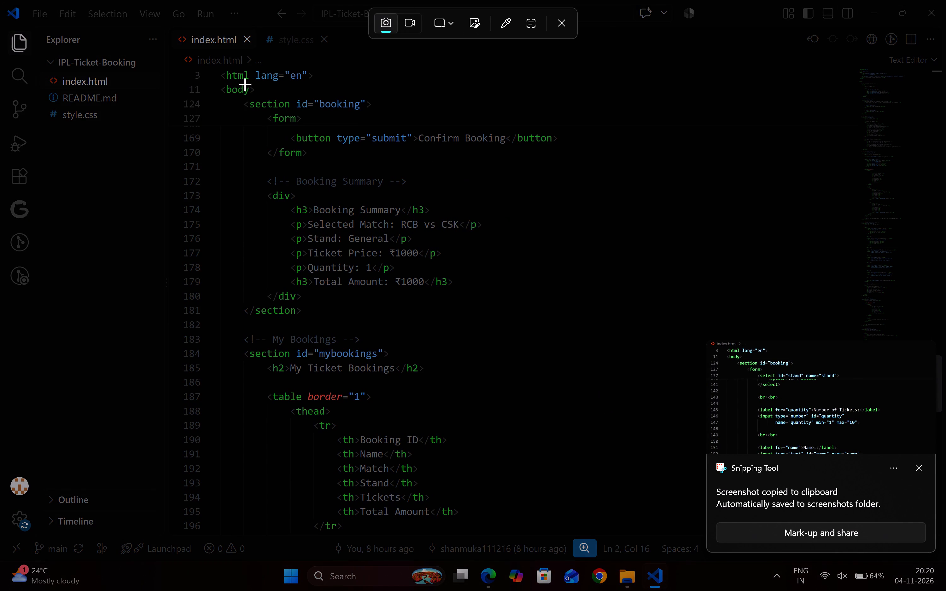
{"action": "left_click_drag", "start_coordinate": [175, 55], "coordinate": [605, 290]}
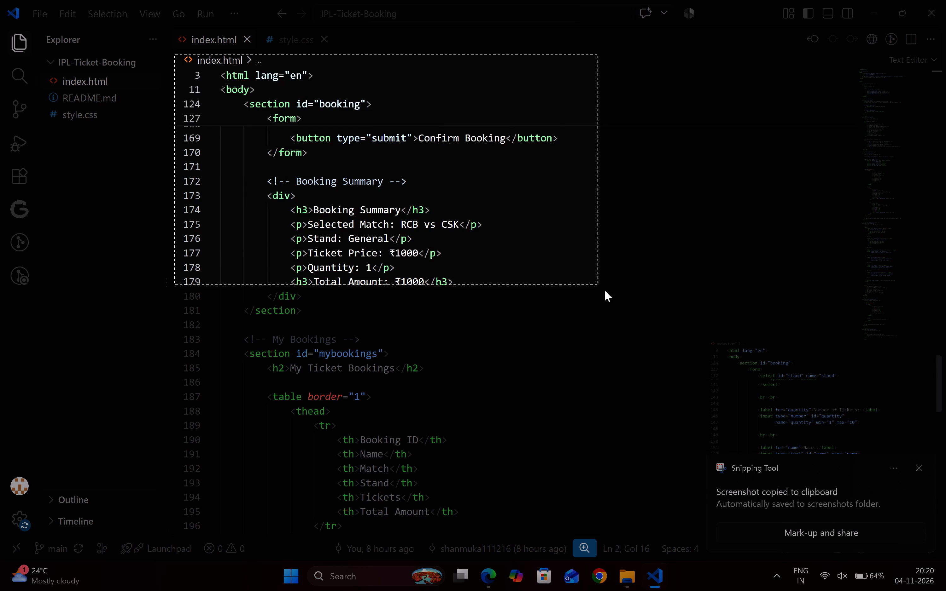
{"action": "left_click_drag", "start_coordinate": [605, 290], "coordinate": [667, 504]}
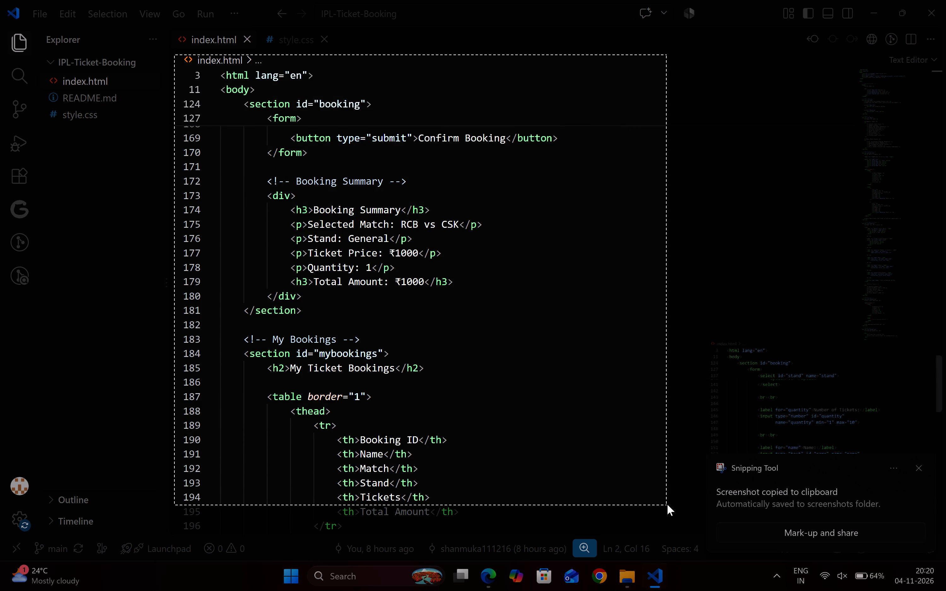
{"action": "left_click_drag", "start_coordinate": [667, 504], "coordinate": [674, 536]}
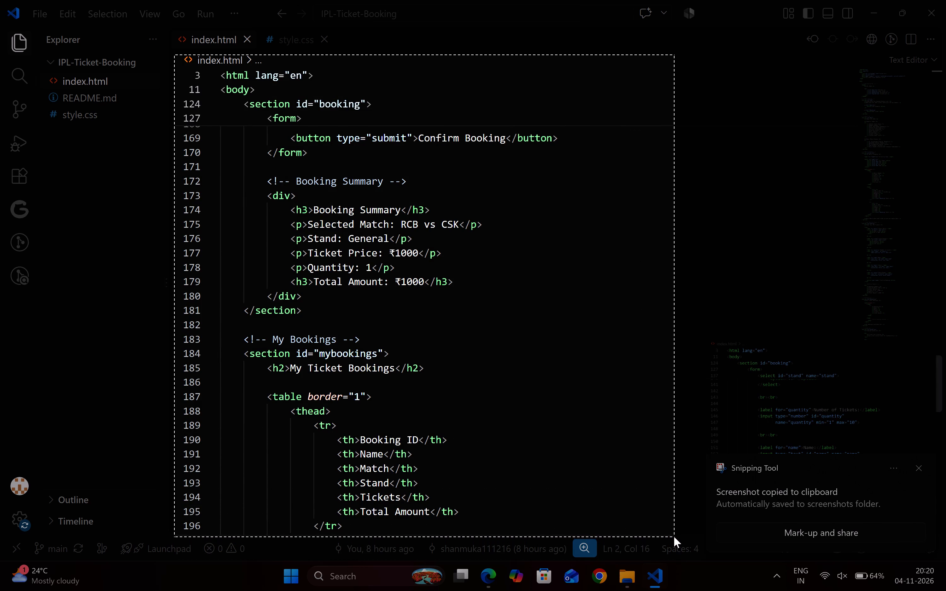
{"action": "left_click_drag", "start_coordinate": [674, 536], "coordinate": [675, 532]}
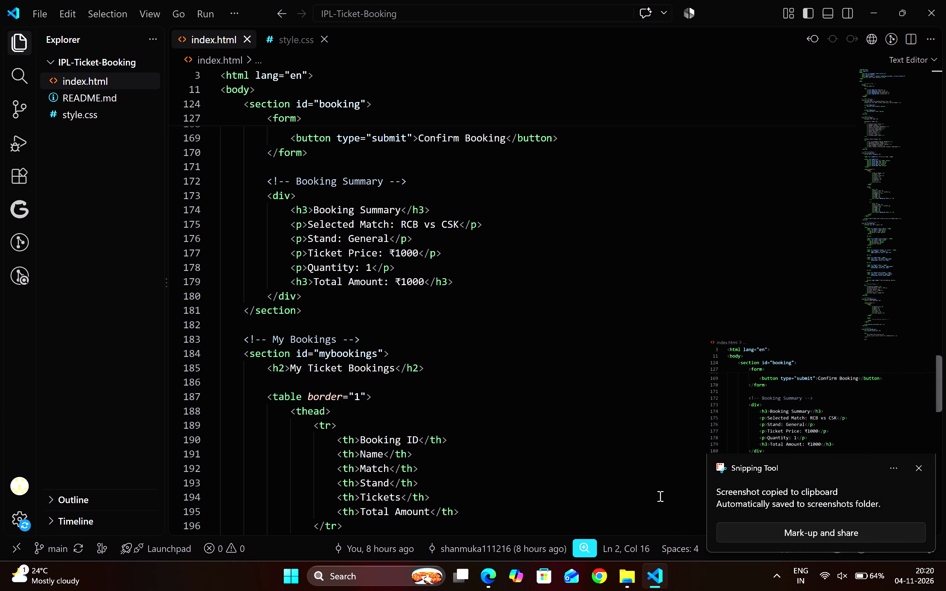
Capture a screen snip of index.html lines 207 to 234, covering the Stadium Guidelines section, the footer and the closing tags.
{"action": "scroll", "coordinate": [550, 368], "scroll_direction": "down", "scroll_amount": 17}
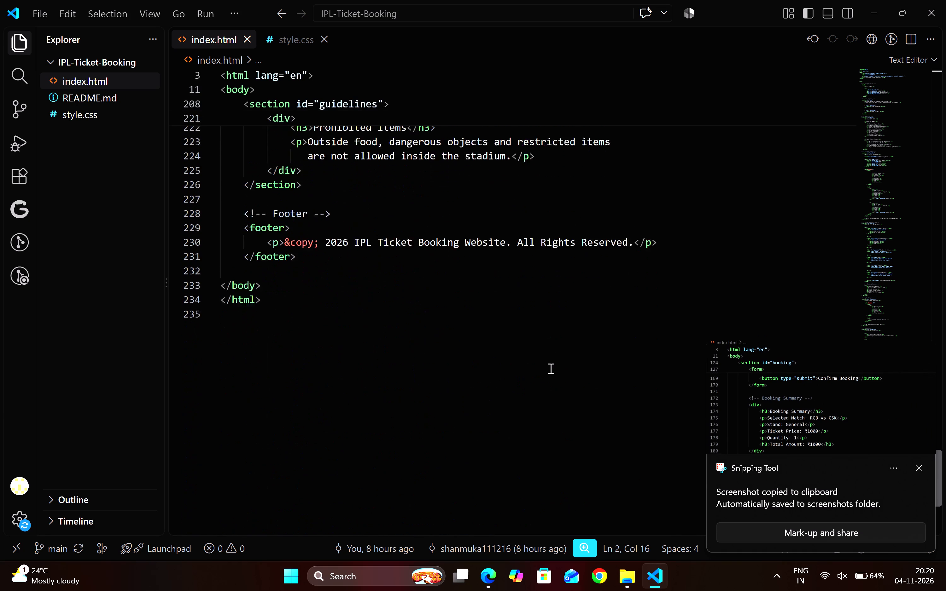
{"action": "scroll", "coordinate": [537, 528], "scroll_direction": "up", "scroll_amount": 8}
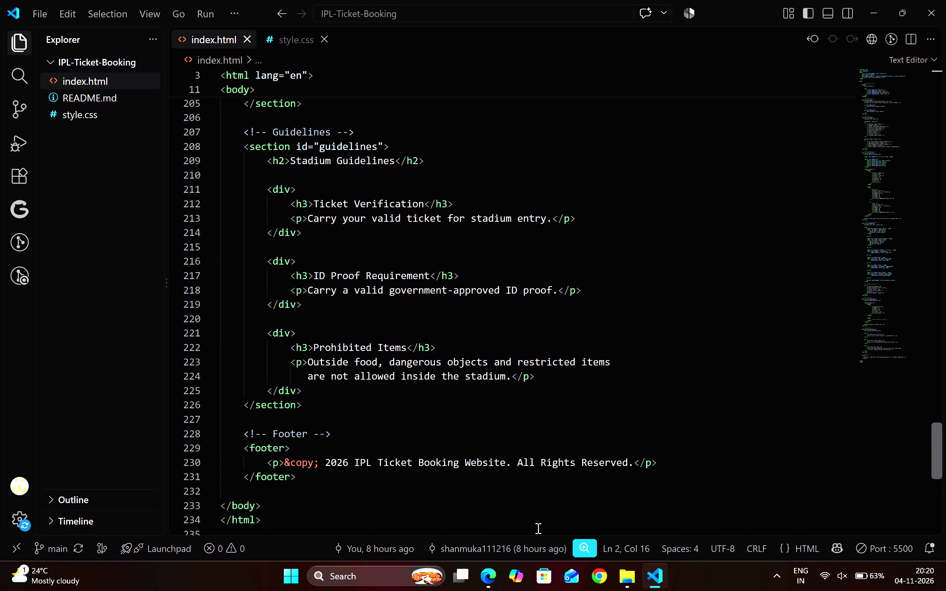
{"action": "scroll", "coordinate": [537, 528], "scroll_direction": "up", "scroll_amount": 2}
{"action": "scroll", "coordinate": [537, 528], "scroll_direction": "down", "scroll_amount": 2}
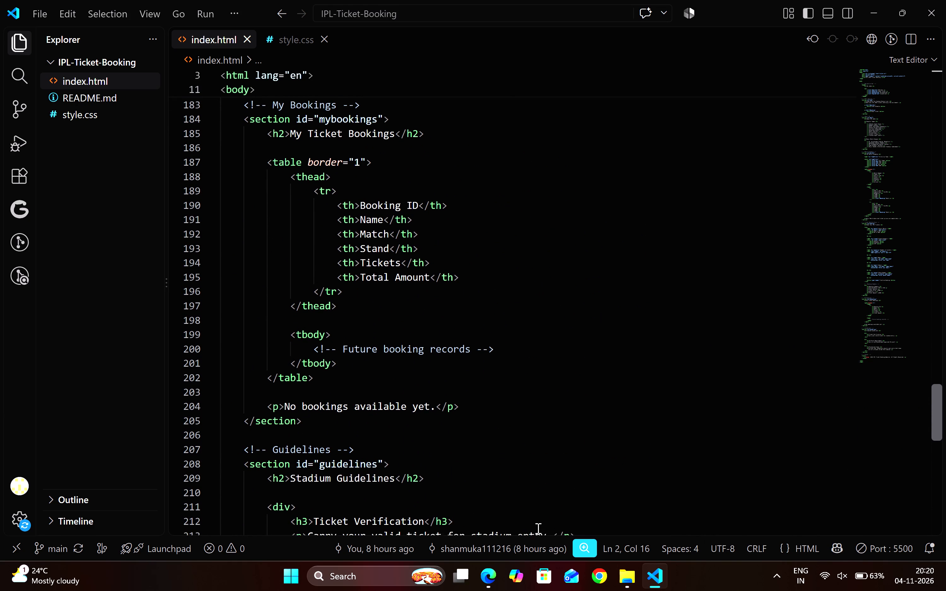
{"action": "scroll", "coordinate": [537, 528], "scroll_direction": "down", "scroll_amount": 1}
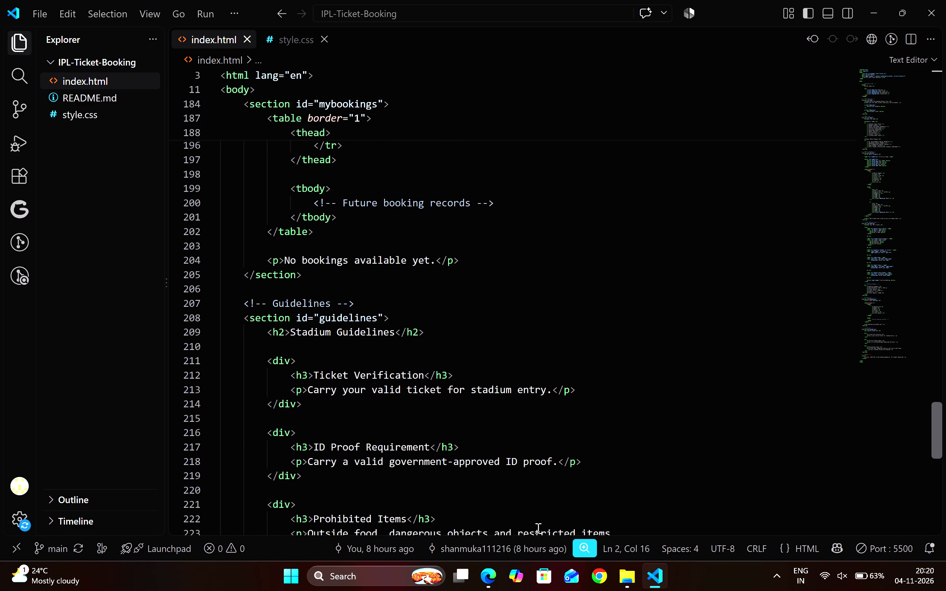
{"action": "scroll", "coordinate": [537, 528], "scroll_direction": "down", "scroll_amount": 5}
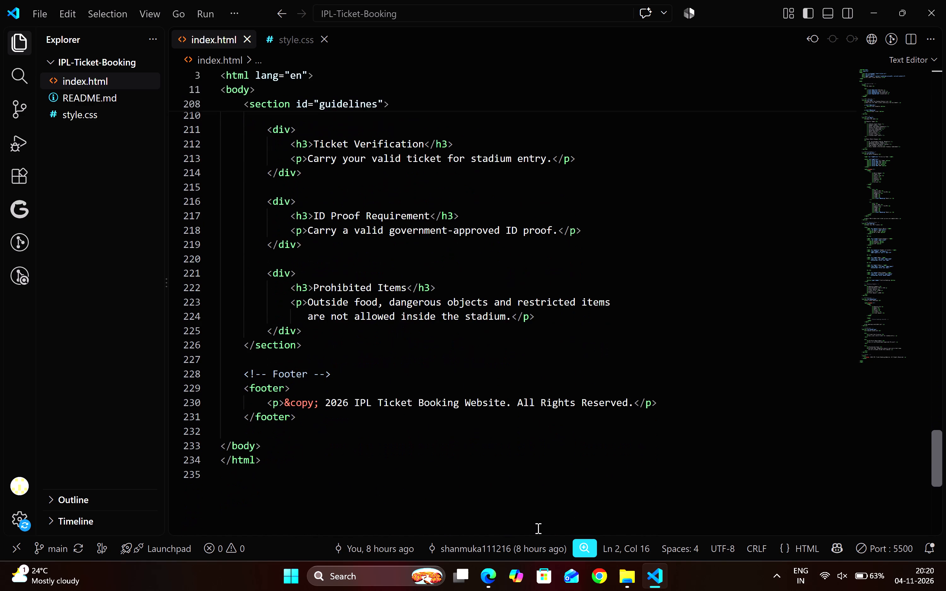
{"action": "scroll", "coordinate": [537, 528], "scroll_direction": "up", "scroll_amount": 2}
{"action": "key", "text": "shift+super+s"}
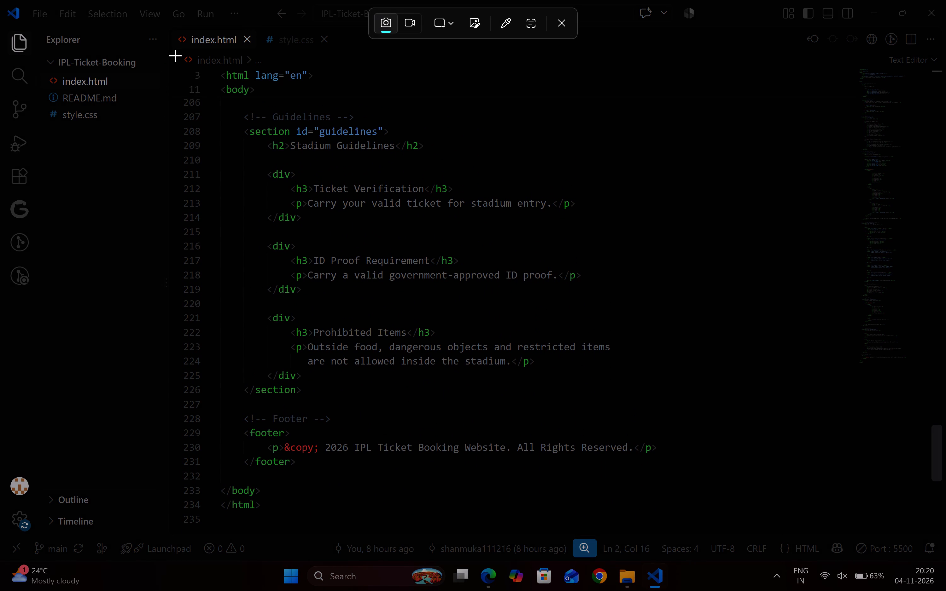
{"action": "left_click_drag", "start_coordinate": [174, 55], "coordinate": [786, 437]}
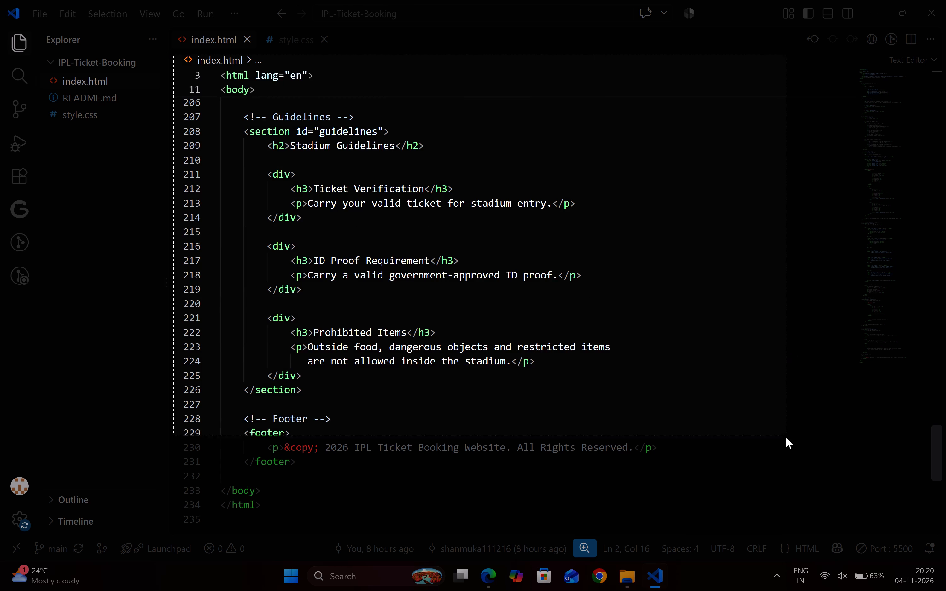
{"action": "left_click_drag", "start_coordinate": [786, 437], "coordinate": [750, 515]}
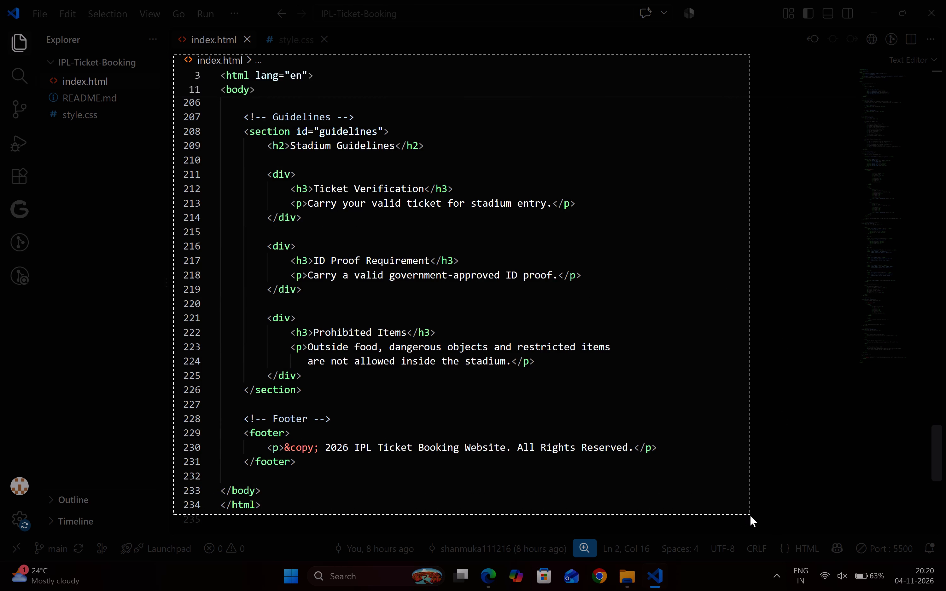
{"action": "left_click_drag", "start_coordinate": [750, 515], "coordinate": [766, 527]}
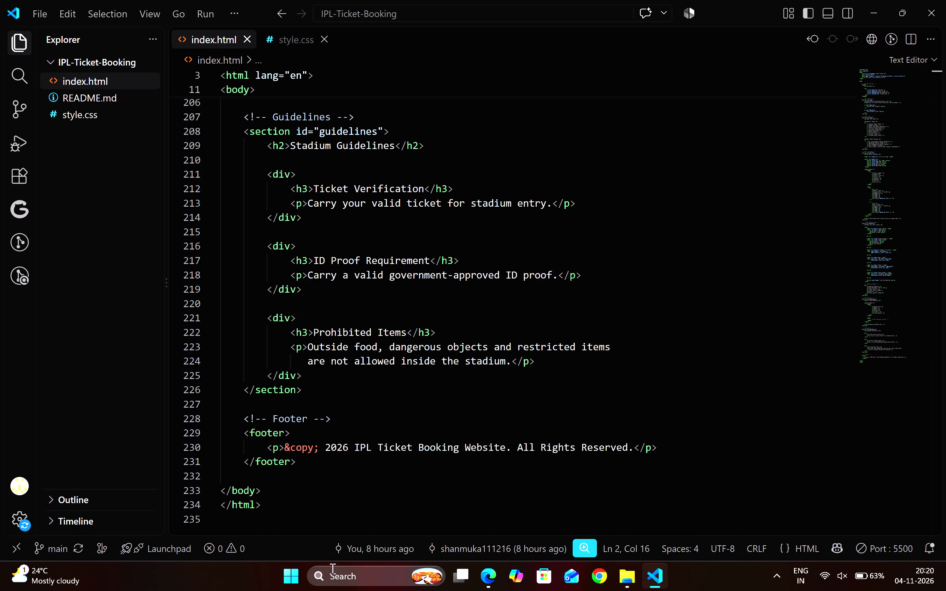
Switch to Microsoft Word and create a new blank document.
{"action": "left_click", "coordinate": [290, 572]}
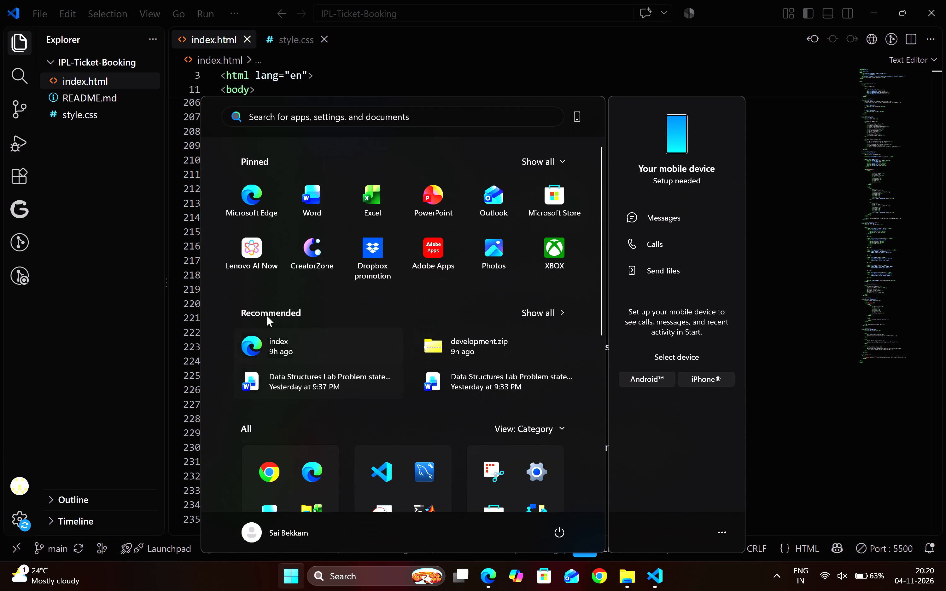
{"action": "left_click", "coordinate": [326, 187]}
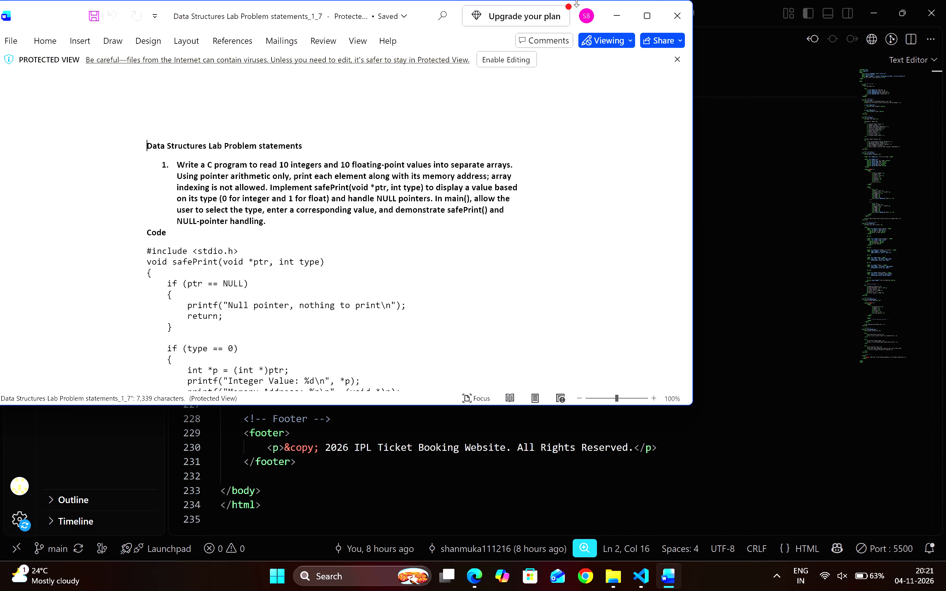
{"action": "left_click", "coordinate": [650, 9]}
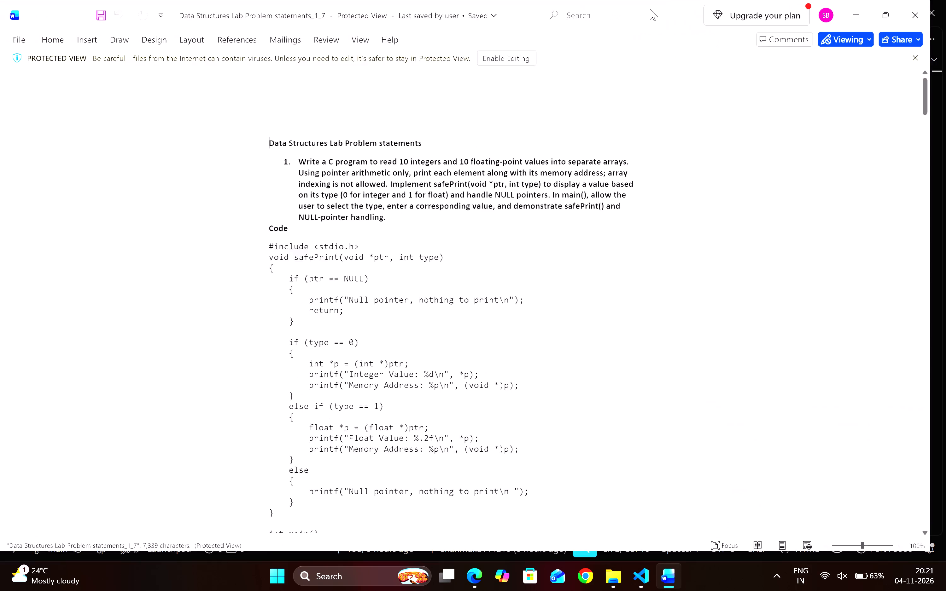
{"action": "left_click", "coordinate": [7, 39]}
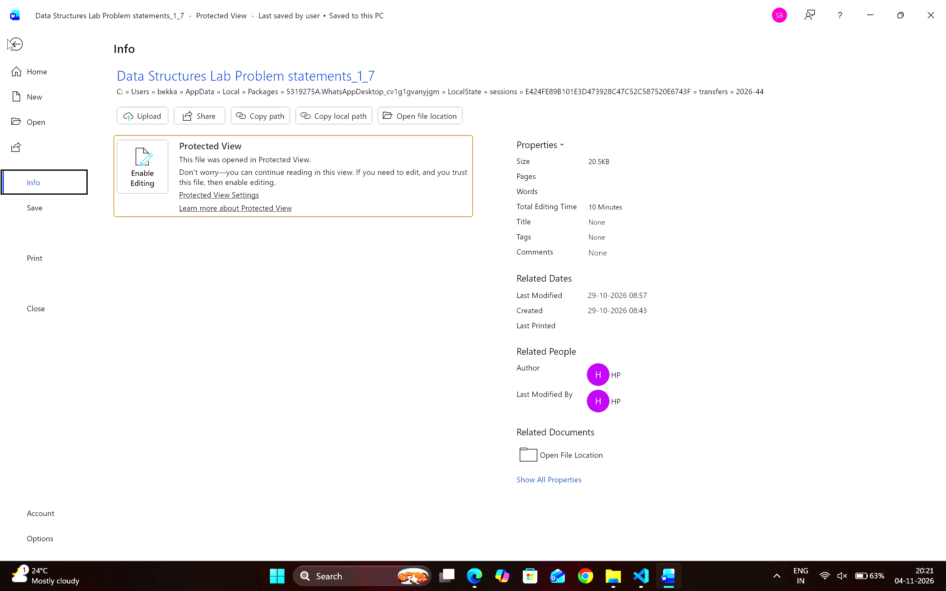
{"action": "left_click", "coordinate": [39, 98]}
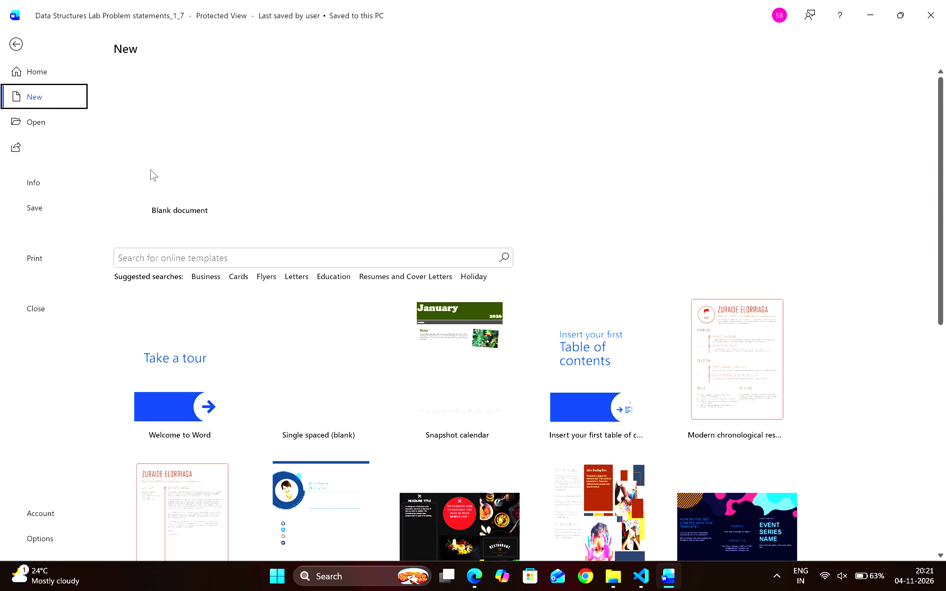
{"action": "left_click", "coordinate": [168, 162]}
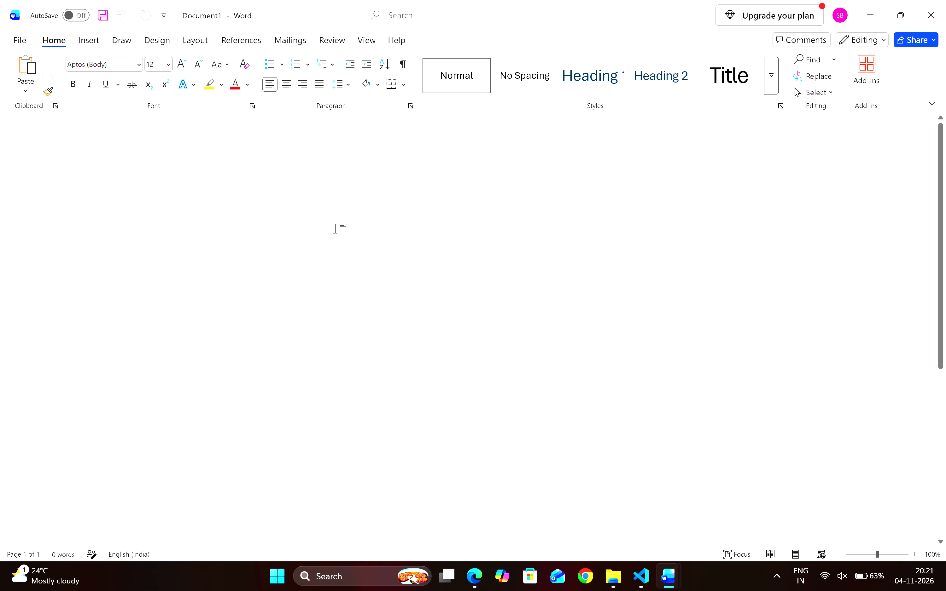
{"action": "left_click", "coordinate": [88, 40]}
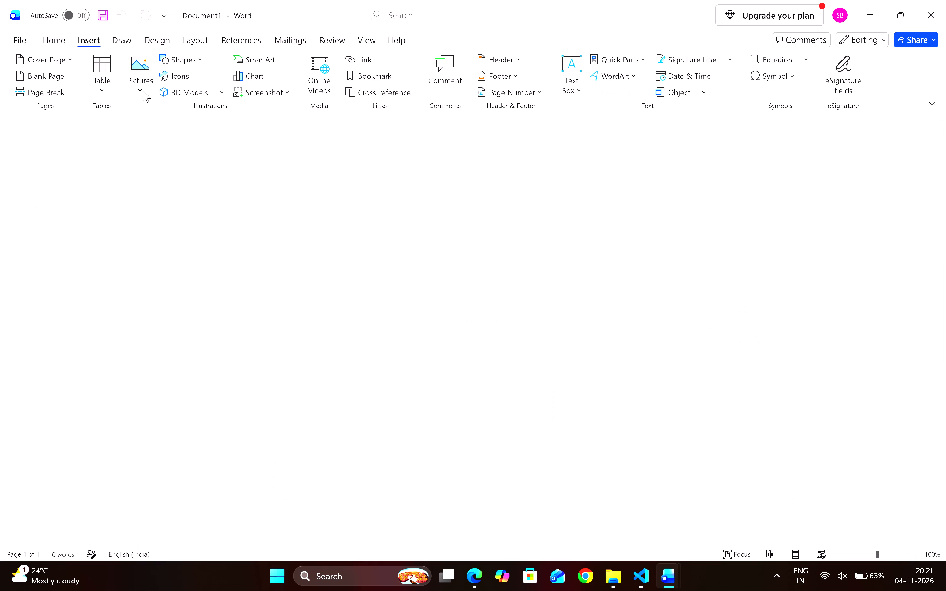
{"action": "left_click", "coordinate": [143, 91]}
{"action": "left_click", "coordinate": [162, 130]}
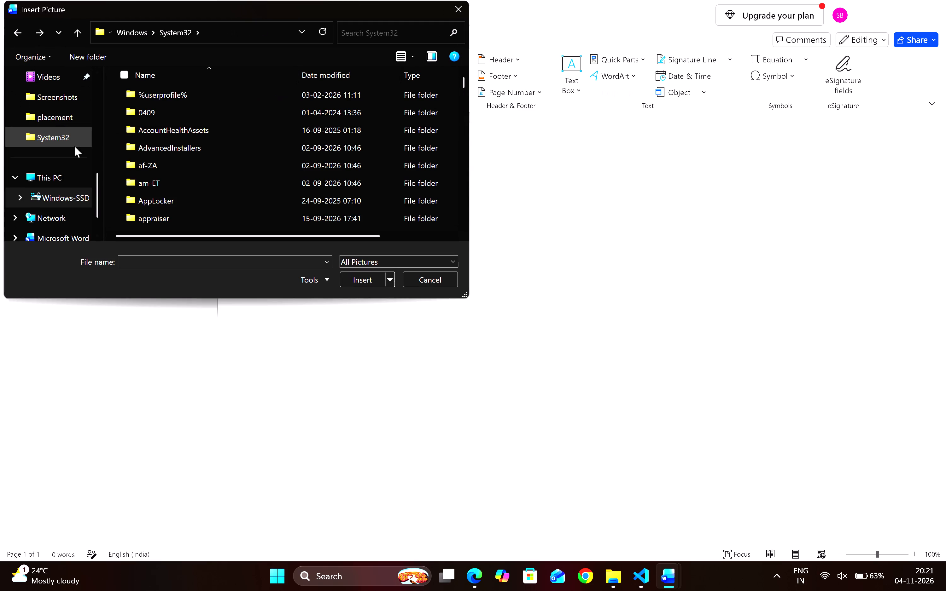
{"action": "left_click", "coordinate": [55, 101]}
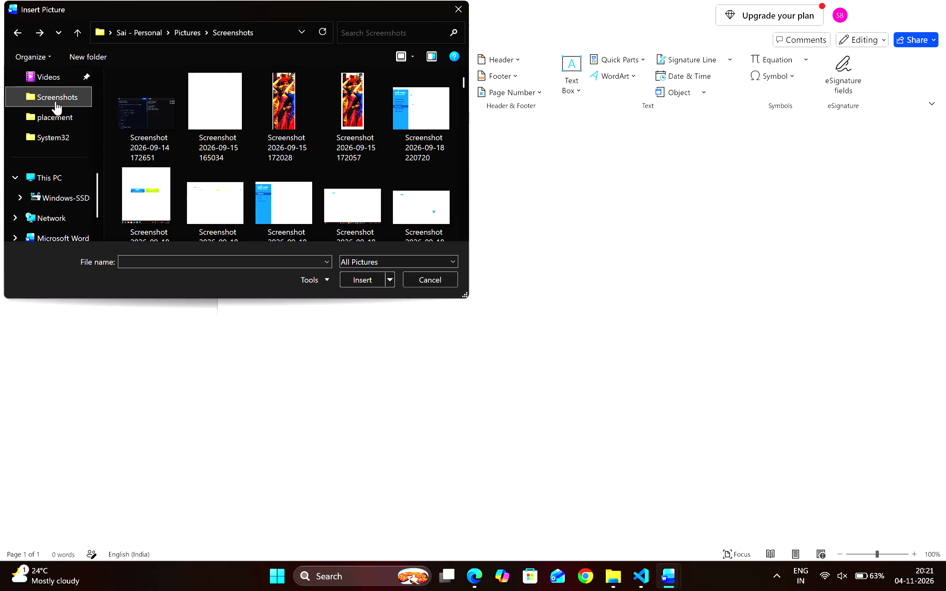
{"action": "scroll", "coordinate": [219, 193], "scroll_direction": "down", "scroll_amount": 14}
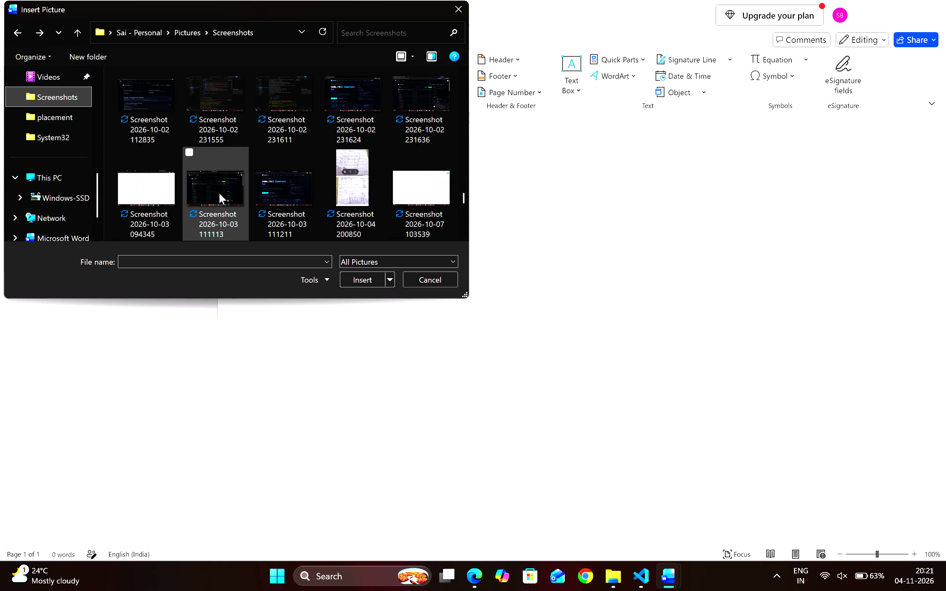
{"action": "scroll", "coordinate": [219, 193], "scroll_direction": "down", "scroll_amount": 7}
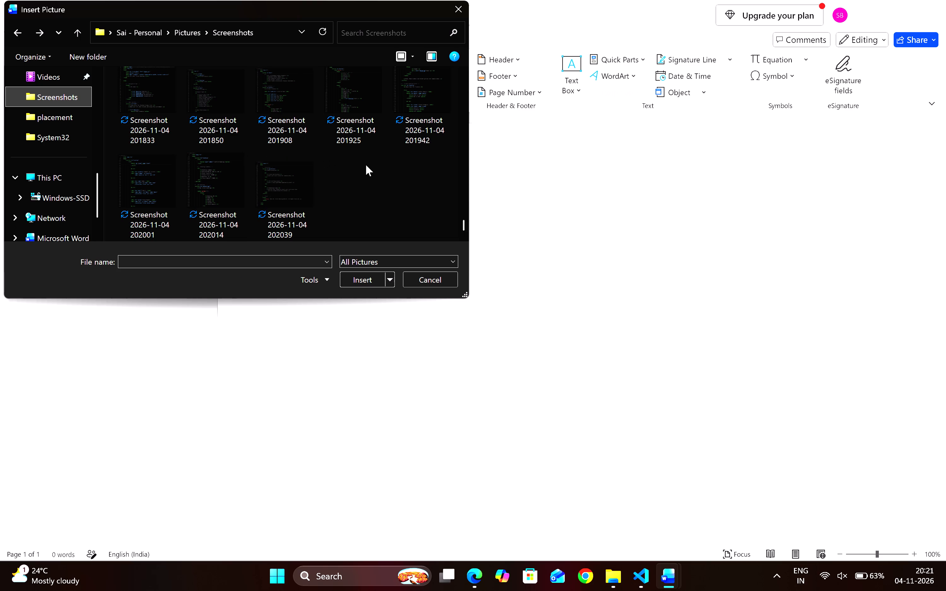
{"action": "scroll", "coordinate": [366, 165], "scroll_direction": "up", "scroll_amount": 2}
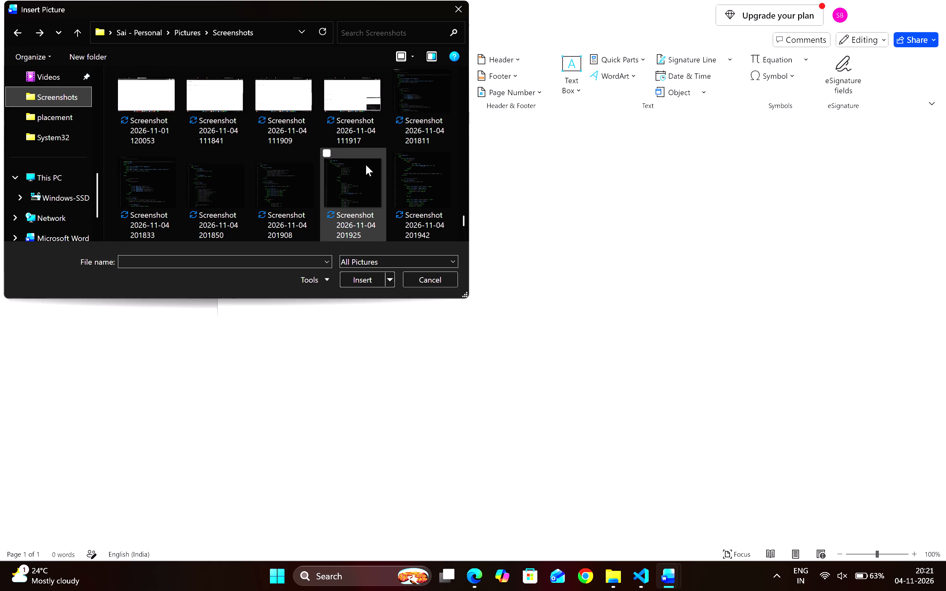
{"action": "scroll", "coordinate": [365, 160], "scroll_direction": "down", "scroll_amount": 2}
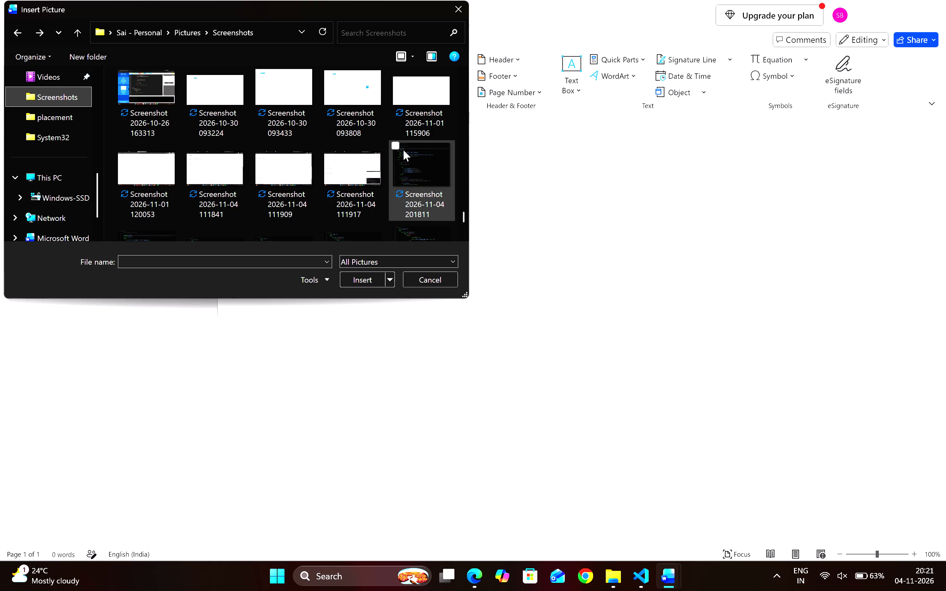
{"action": "left_click", "coordinate": [404, 150]}
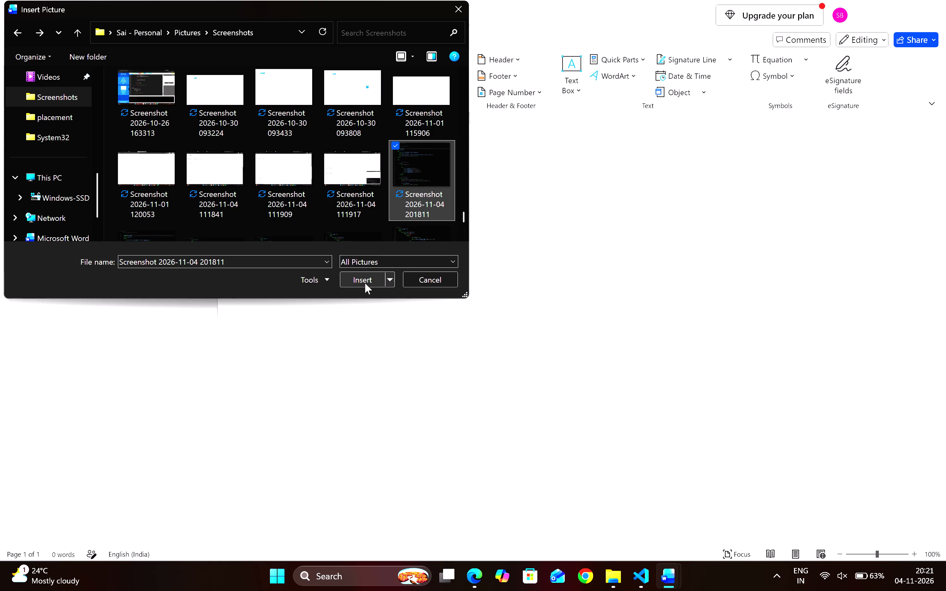
{"action": "left_click", "coordinate": [365, 283]}
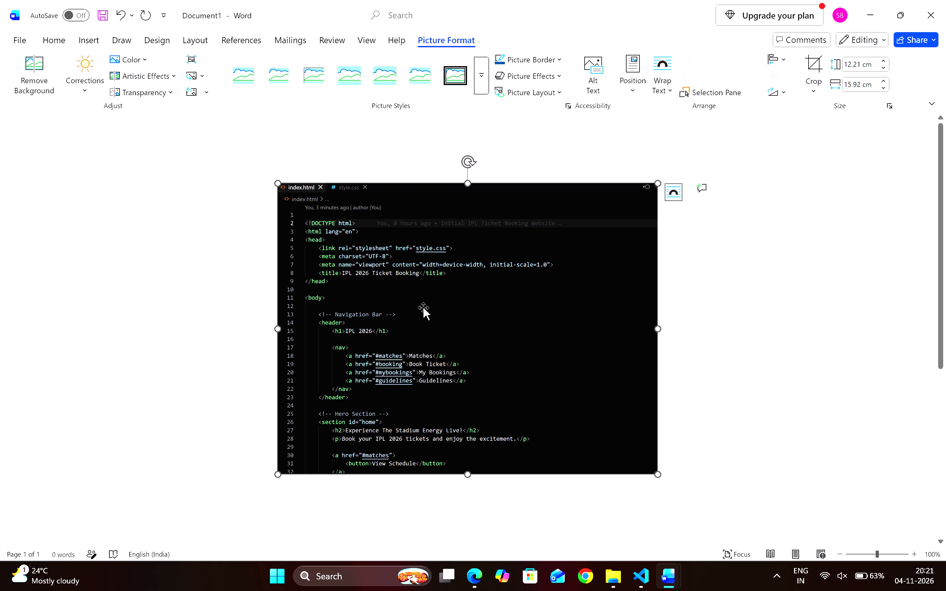
Add two new paragraphs after the inserted code screenshot, leaving the text cursor below it.
{"action": "left_click", "coordinate": [676, 307]}
{"action": "scroll", "coordinate": [522, 339], "scroll_direction": "down", "scroll_amount": 1}
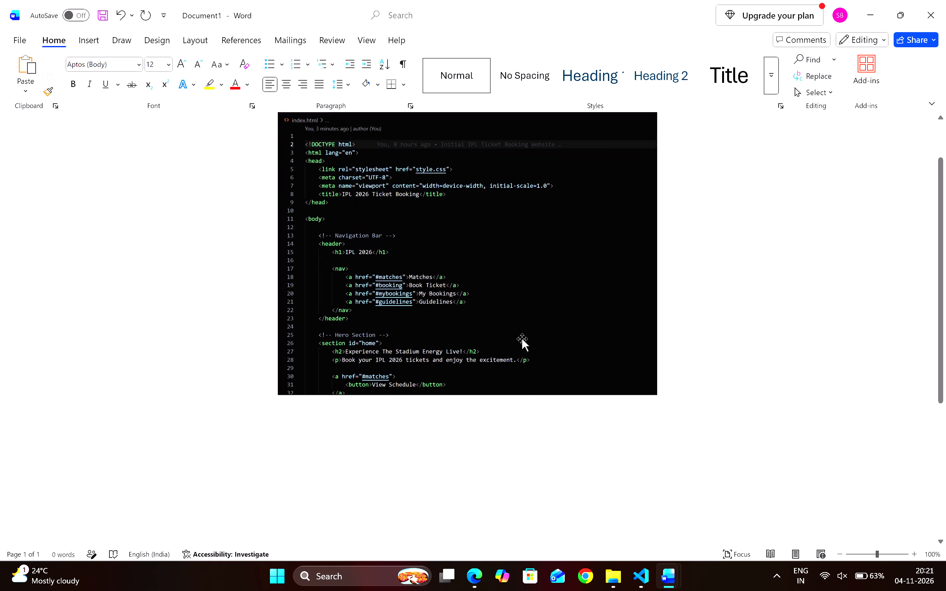
{"action": "scroll", "coordinate": [522, 339], "scroll_direction": "down", "scroll_amount": 2}
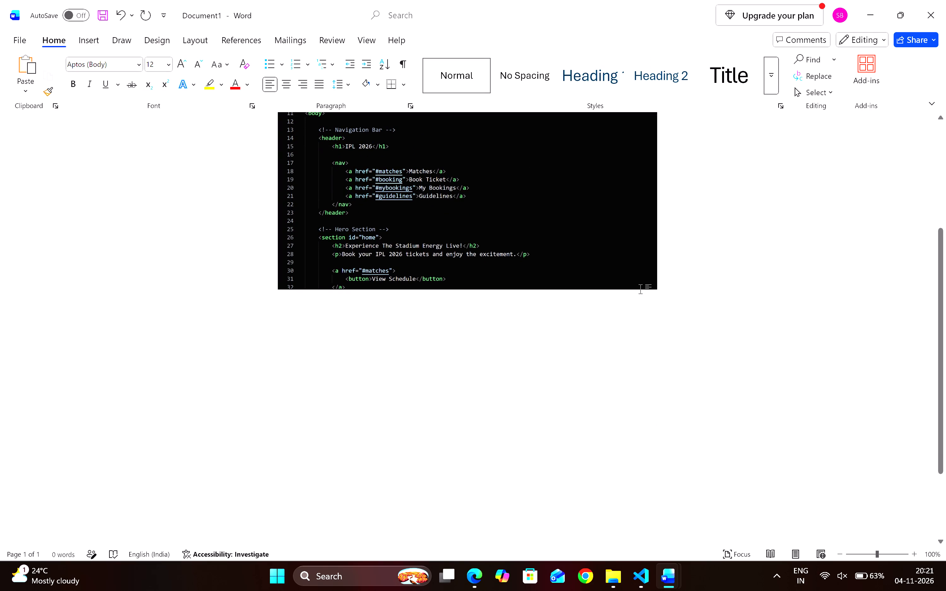
{"action": "key", "text": "Return"}
{"action": "key", "text": "Return"}
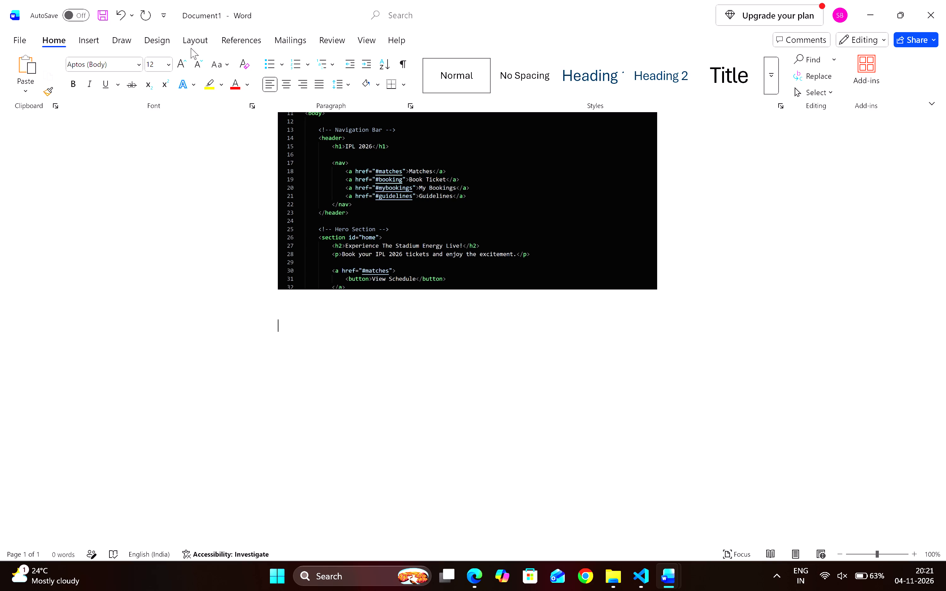
{"action": "left_click", "coordinate": [92, 44]}
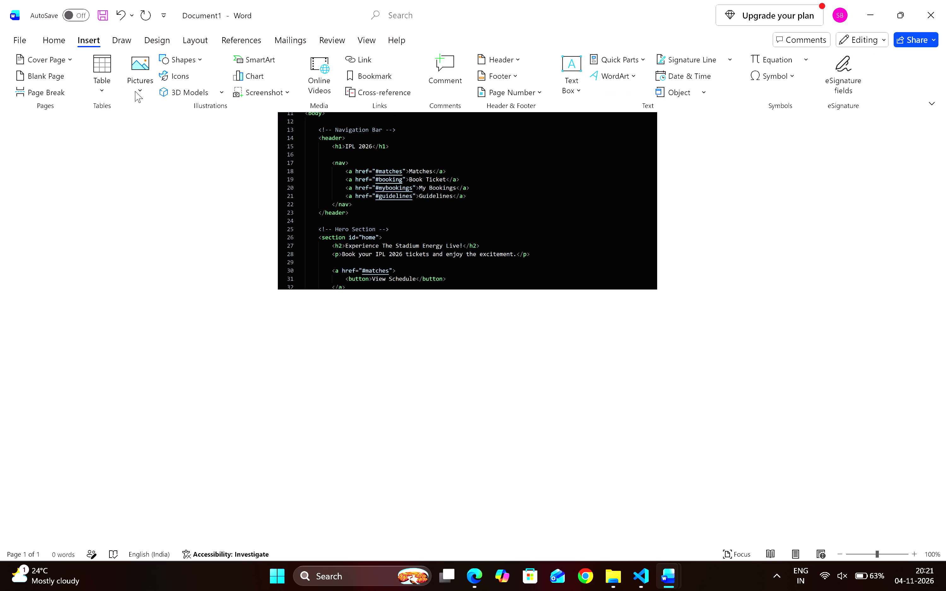
{"action": "left_click", "coordinate": [135, 91]}
{"action": "left_click", "coordinate": [168, 124]}
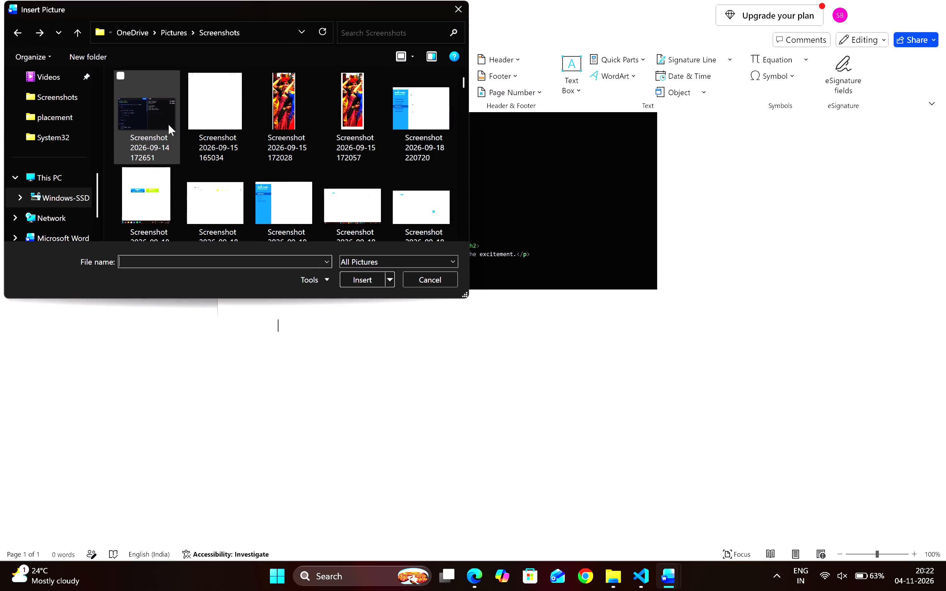
{"action": "scroll", "coordinate": [215, 178], "scroll_direction": "down", "scroll_amount": 9}
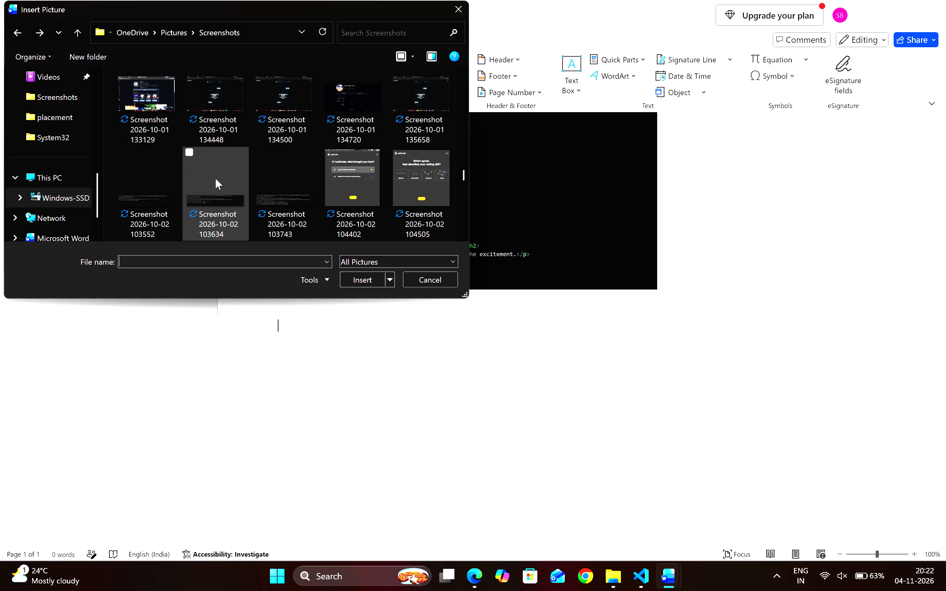
{"action": "scroll", "coordinate": [215, 178], "scroll_direction": "down", "scroll_amount": 6}
{"action": "scroll", "coordinate": [216, 174], "scroll_direction": "up", "scroll_amount": 2}
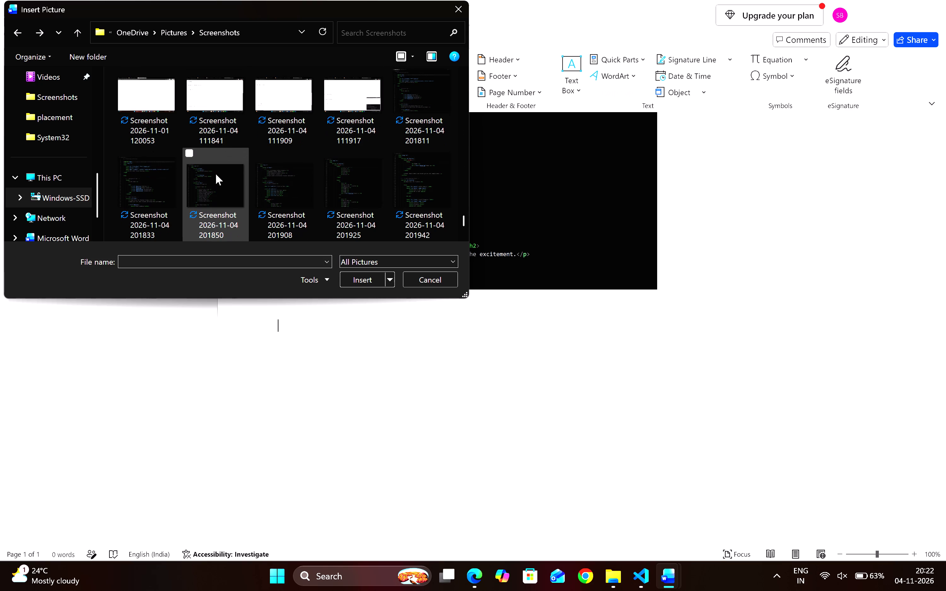
{"action": "scroll", "coordinate": [216, 174], "scroll_direction": "up", "scroll_amount": 1}
{"action": "left_click", "coordinate": [128, 163]}
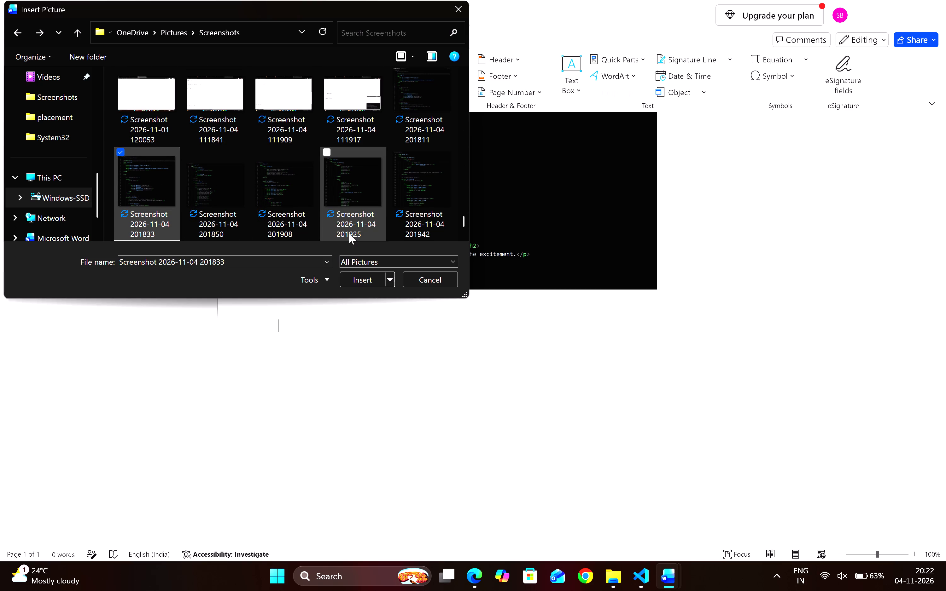
{"action": "left_click", "coordinate": [365, 280]}
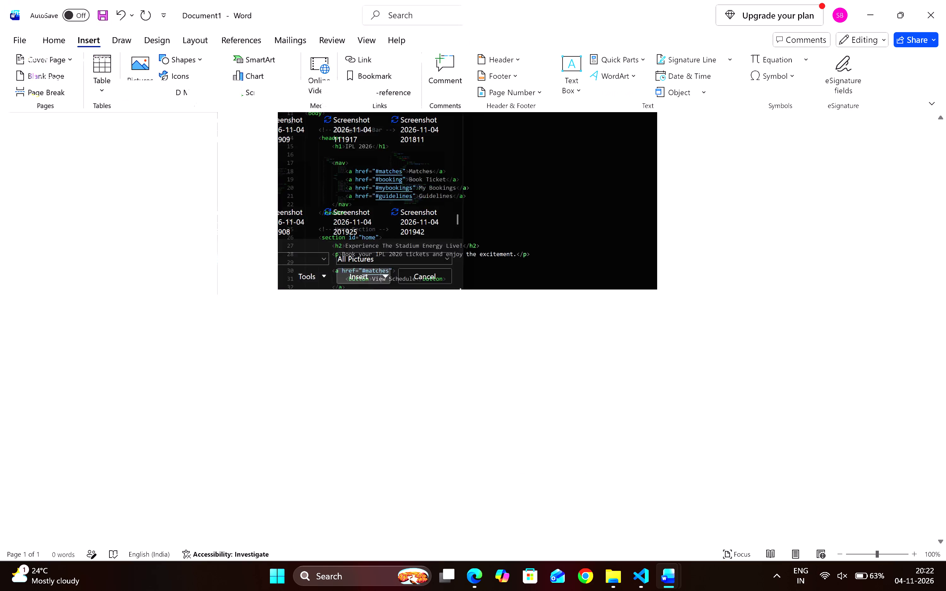
Shrink the newly inserted code screenshot on page 2 proportionally to about 12.85 cm high and 14.48 cm wide.
{"action": "scroll", "coordinate": [392, 289], "scroll_direction": "up", "scroll_amount": 11}
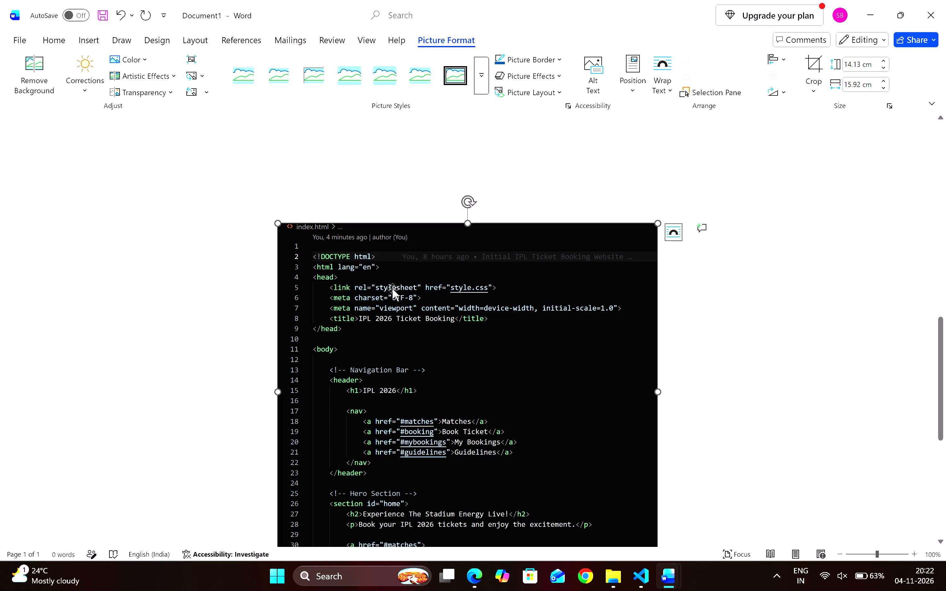
{"action": "scroll", "coordinate": [392, 289], "scroll_direction": "up", "scroll_amount": 3}
{"action": "scroll", "coordinate": [438, 308], "scroll_direction": "up", "scroll_amount": 5}
{"action": "scroll", "coordinate": [438, 308], "scroll_direction": "down", "scroll_amount": 10}
{"action": "scroll", "coordinate": [705, 403], "scroll_direction": "down", "scroll_amount": 4}
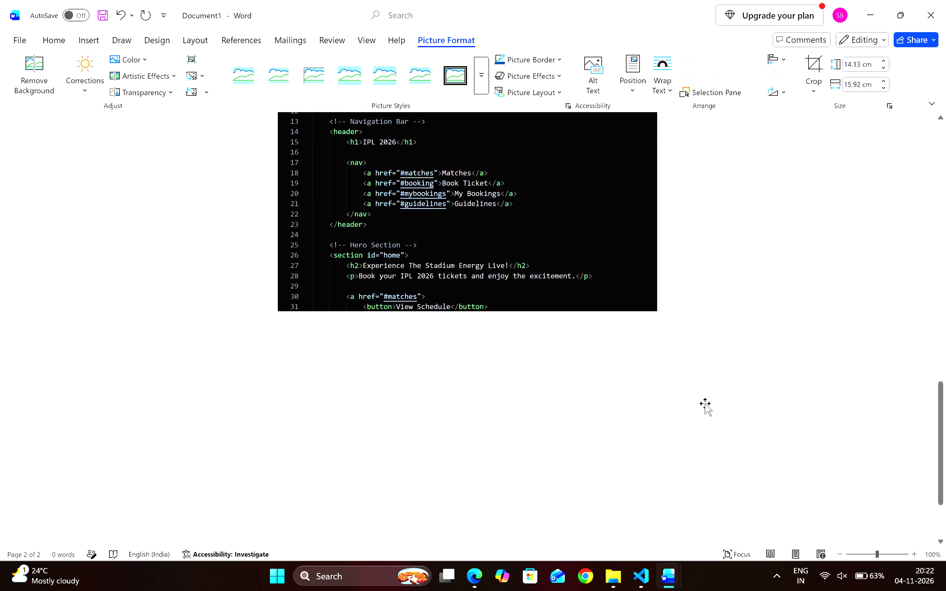
{"action": "scroll", "coordinate": [705, 403], "scroll_direction": "down", "scroll_amount": 1}
{"action": "scroll", "coordinate": [705, 403], "scroll_direction": "up", "scroll_amount": 1}
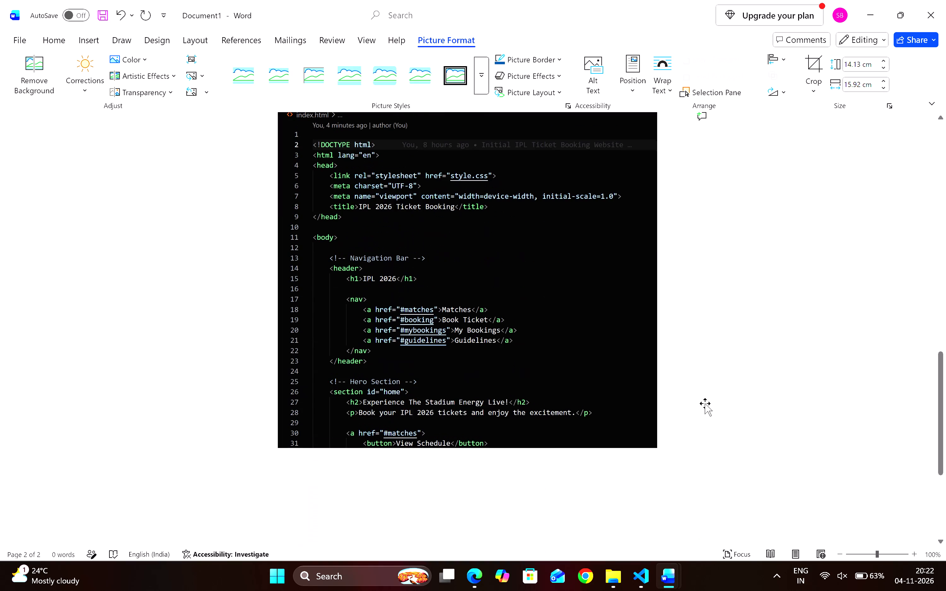
{"action": "scroll", "coordinate": [705, 403], "scroll_direction": "up", "scroll_amount": 1}
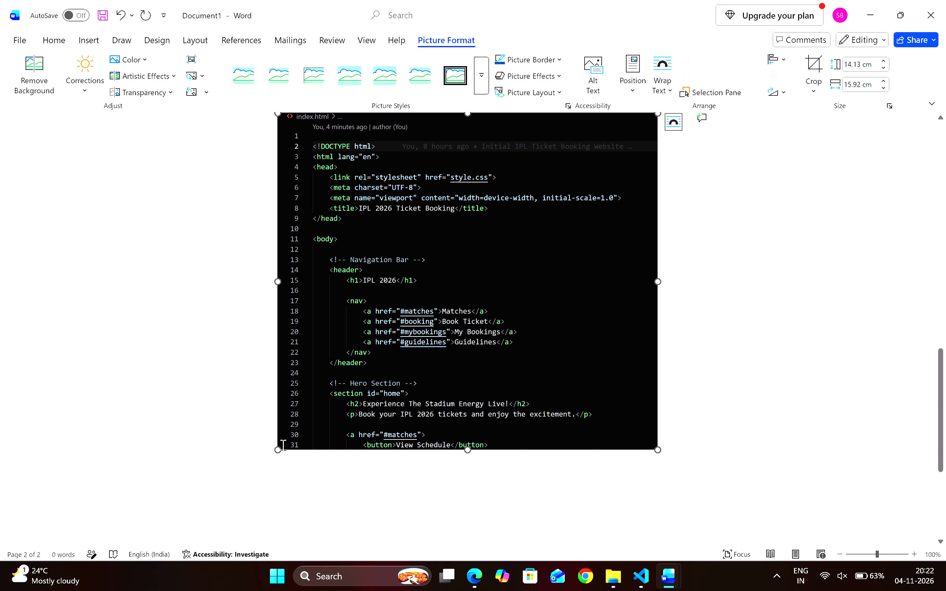
{"action": "left_click", "coordinate": [303, 426]}
{"action": "left_click_drag", "start_coordinate": [278, 449], "coordinate": [293, 415]}
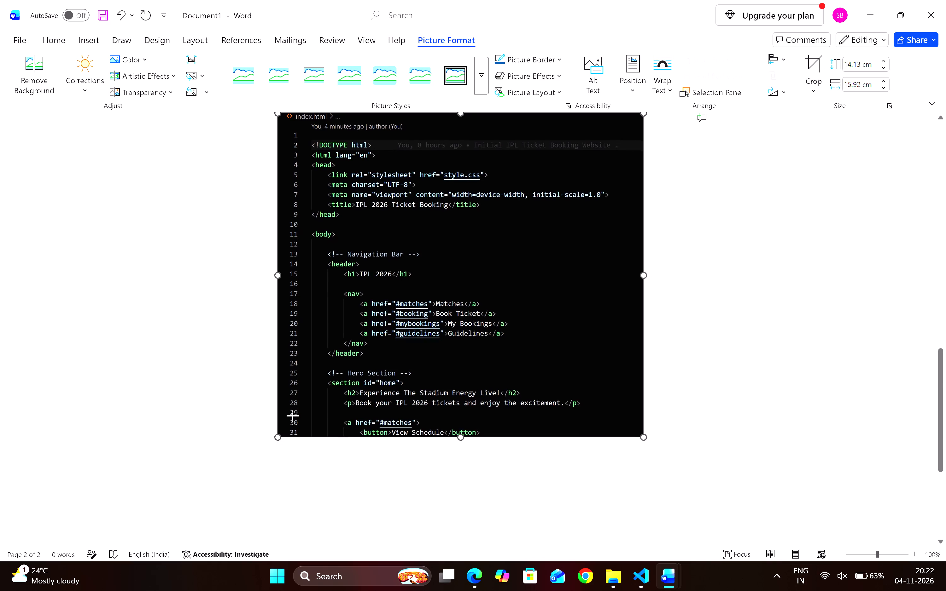
{"action": "left_click_drag", "start_coordinate": [293, 415], "coordinate": [312, 366]}
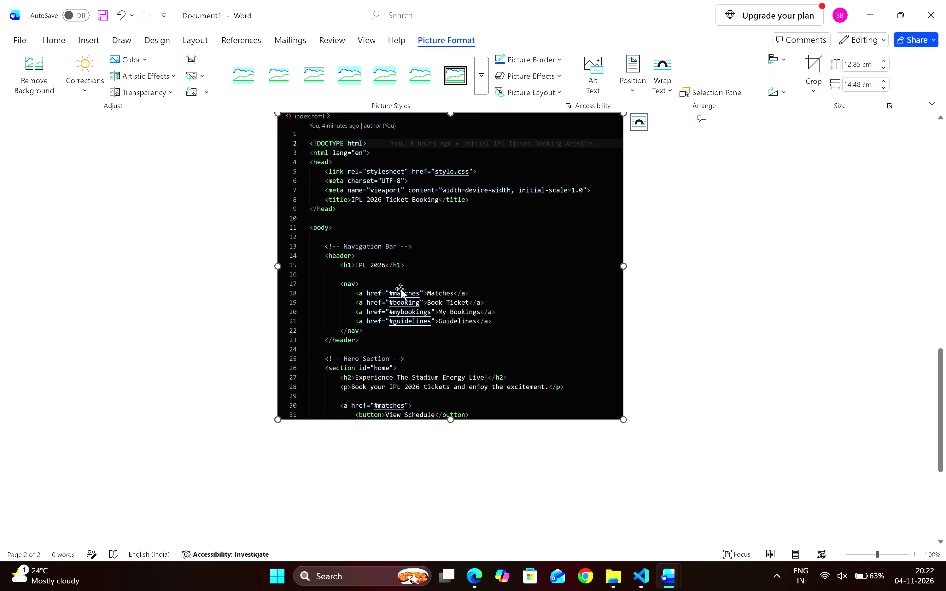
Copy the resized code screenshot from page 2 and paste it in the empty paragraph below the first picture.
{"action": "scroll", "coordinate": [400, 289], "scroll_direction": "up", "scroll_amount": 7}
{"action": "scroll", "coordinate": [452, 266], "scroll_direction": "up", "scroll_amount": 2}
{"action": "scroll", "coordinate": [502, 462], "scroll_direction": "up", "scroll_amount": 2}
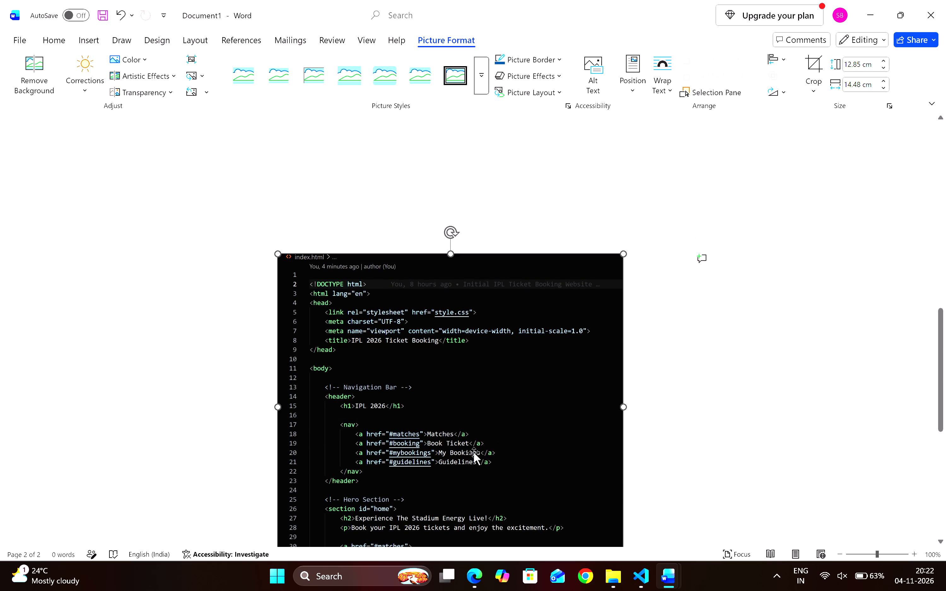
{"action": "left_click", "coordinate": [474, 452]}
{"action": "key", "text": "ctrl+c"}
{"action": "scroll", "coordinate": [474, 452], "scroll_direction": "up", "scroll_amount": 4}
{"action": "scroll", "coordinate": [656, 301], "scroll_direction": "up", "scroll_amount": 3}
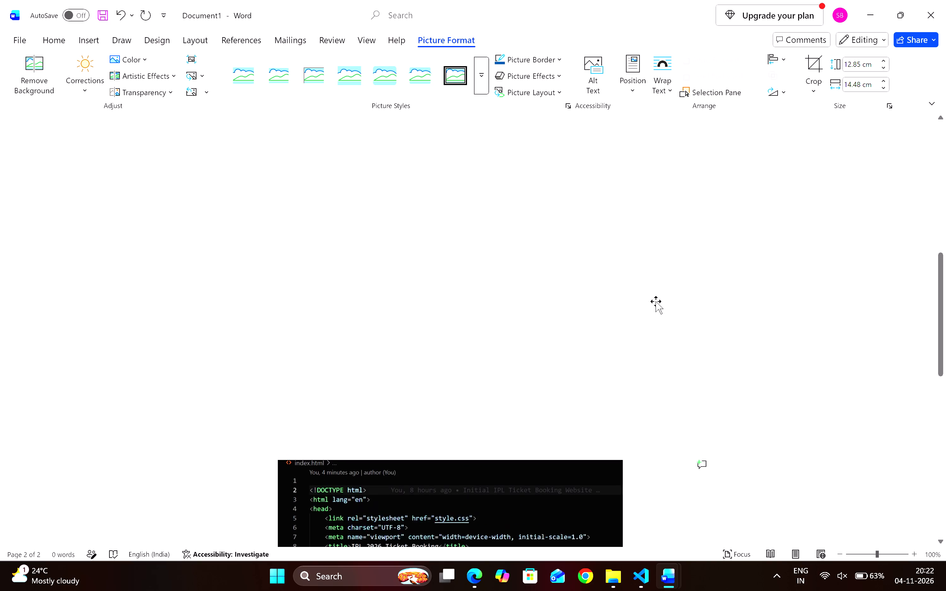
{"action": "scroll", "coordinate": [656, 301], "scroll_direction": "up", "scroll_amount": 3}
{"action": "left_click", "coordinate": [522, 310]}
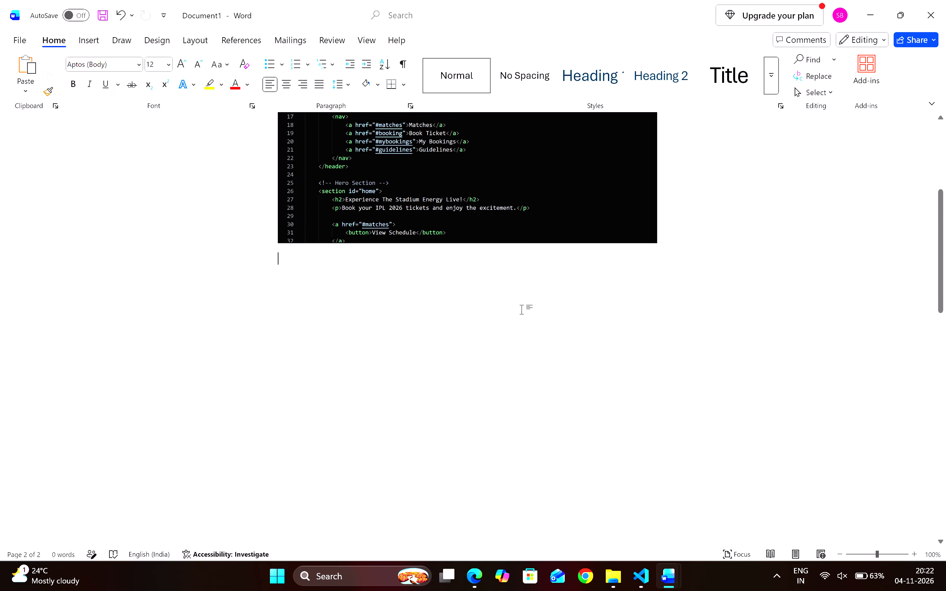
{"action": "key", "text": "ctrl+v"}
Shrink the first code screenshot on page 1 proportionally to about 11.85 cm high and 15.45 cm wide.
{"action": "scroll", "coordinate": [522, 310], "scroll_direction": "up", "scroll_amount": 2}
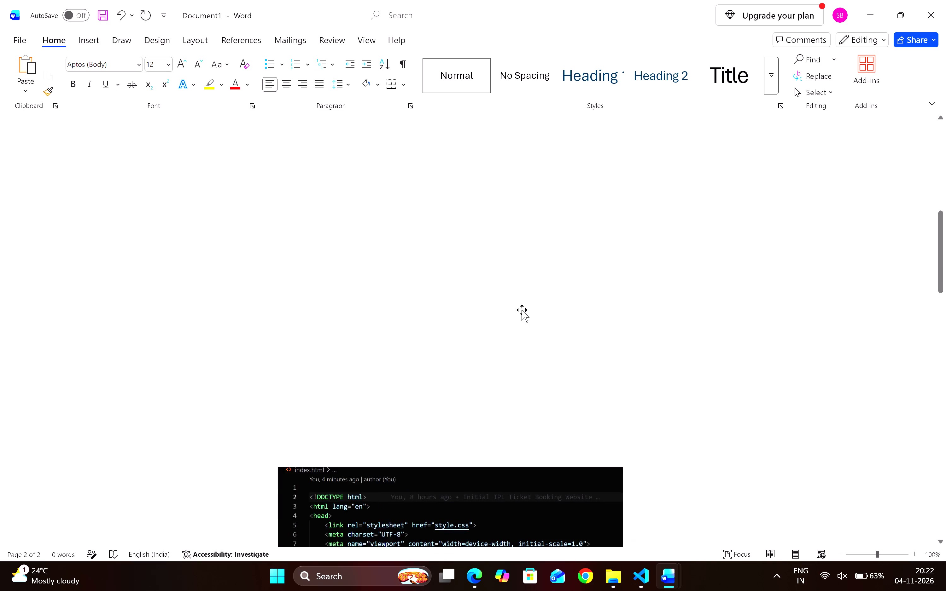
{"action": "scroll", "coordinate": [522, 310], "scroll_direction": "up", "scroll_amount": 5}
{"action": "double_click", "coordinate": [522, 310]}
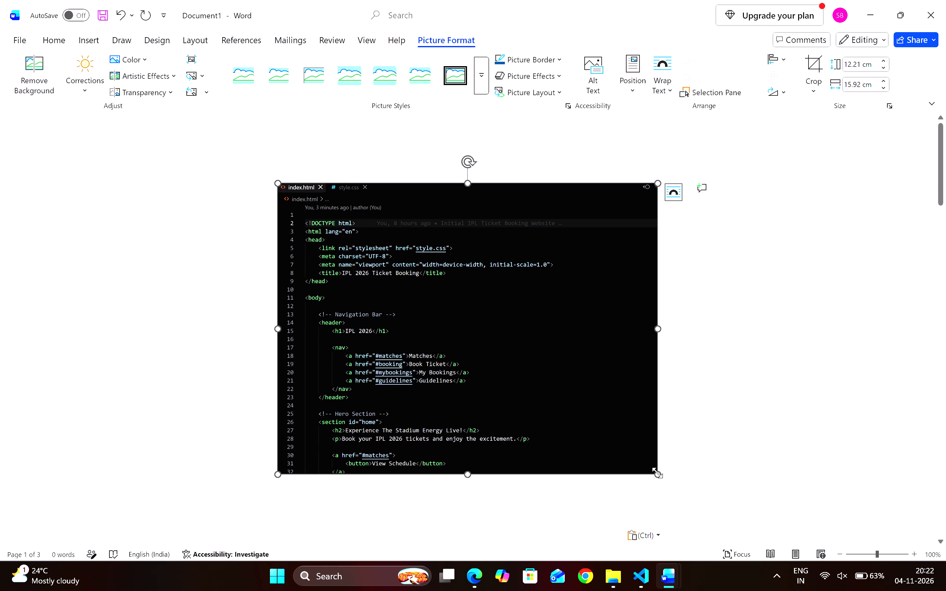
{"action": "left_click_drag", "start_coordinate": [657, 473], "coordinate": [648, 460]}
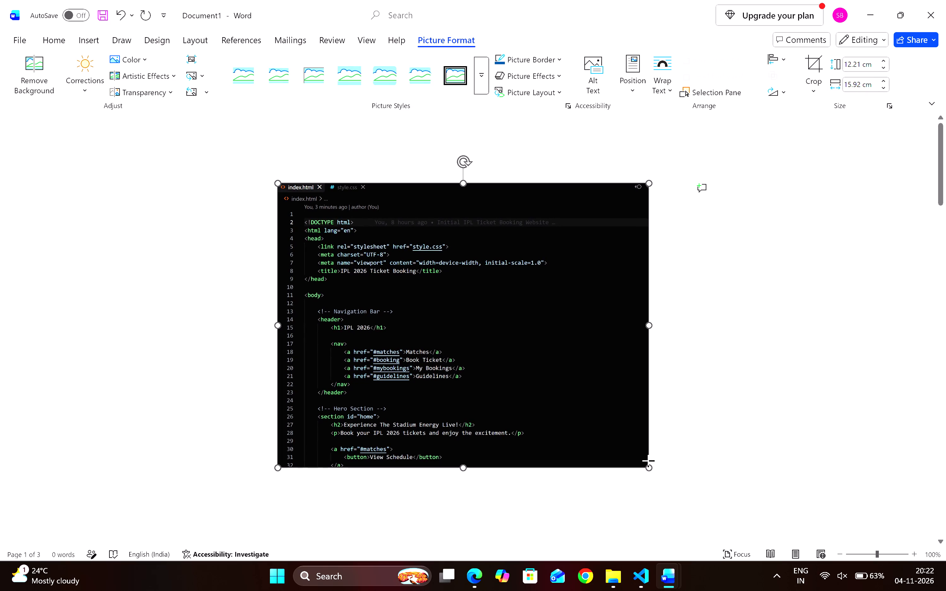
{"action": "left_click_drag", "start_coordinate": [648, 460], "coordinate": [647, 462]}
Review how the code screenshots and the blank space between them are laid out across the document's pages.
{"action": "scroll", "coordinate": [572, 473], "scroll_direction": "down", "scroll_amount": 4}
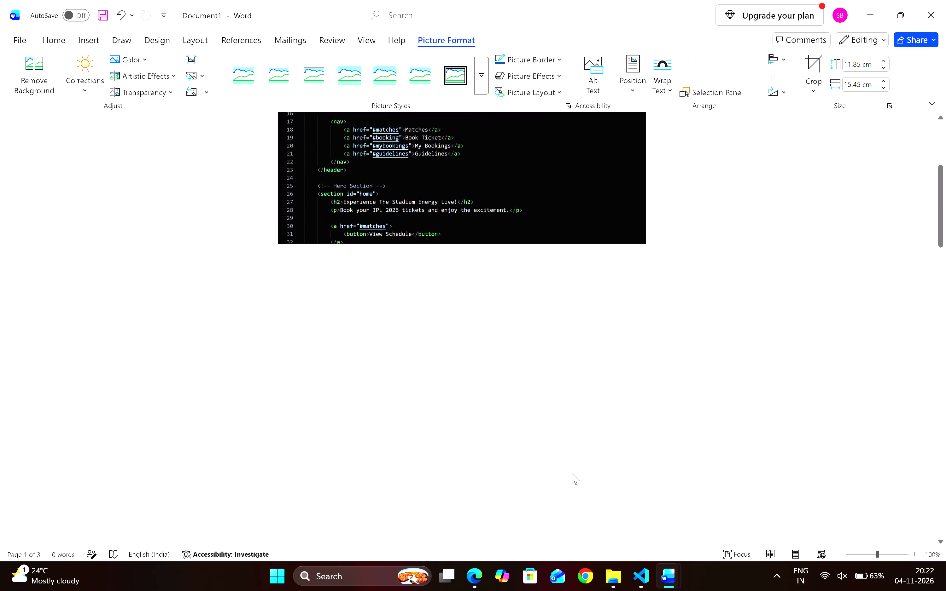
{"action": "scroll", "coordinate": [572, 473], "scroll_direction": "down", "scroll_amount": 6}
{"action": "scroll", "coordinate": [572, 473], "scroll_direction": "up", "scroll_amount": 2}
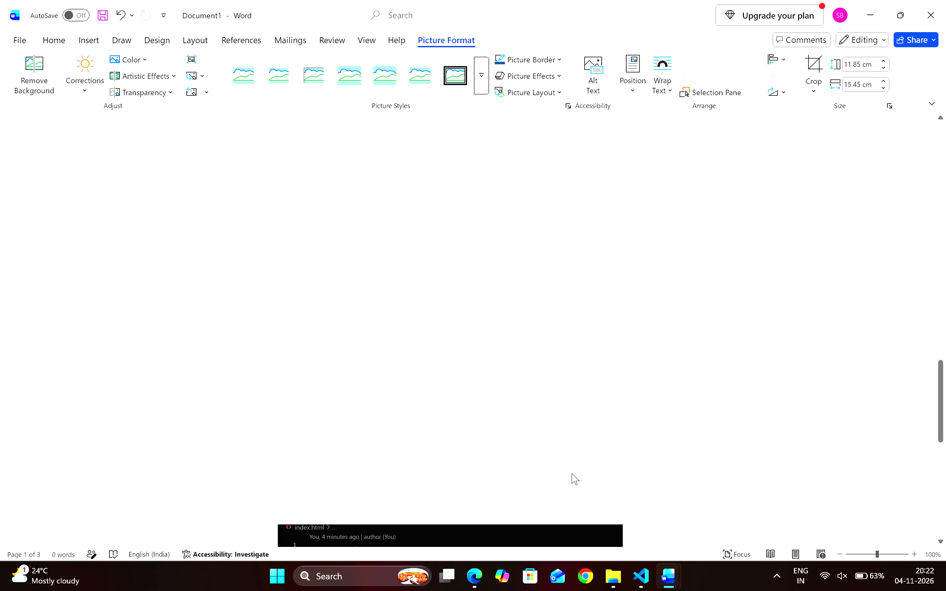
{"action": "scroll", "coordinate": [572, 473], "scroll_direction": "up", "scroll_amount": 6}
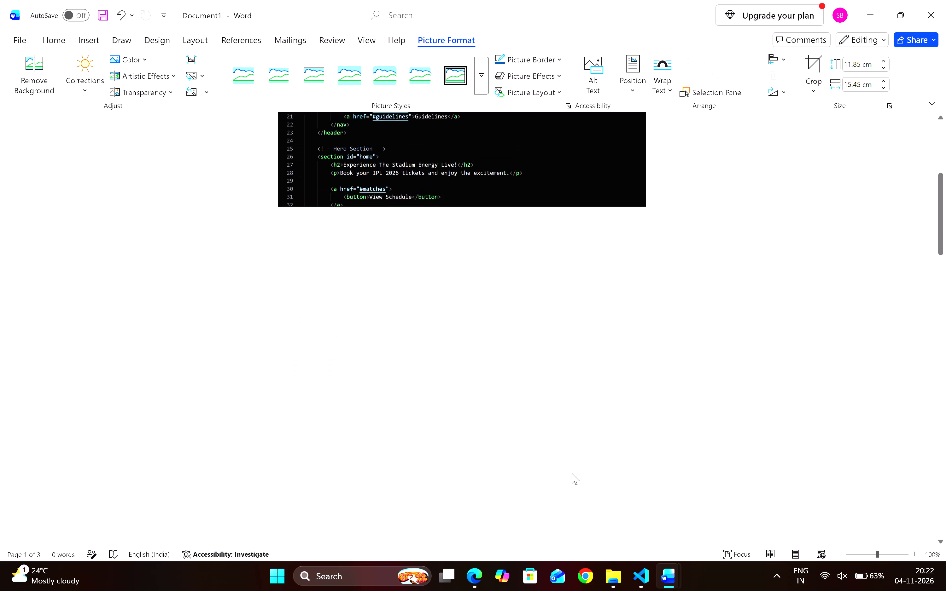
{"action": "scroll", "coordinate": [572, 473], "scroll_direction": "up", "scroll_amount": 5}
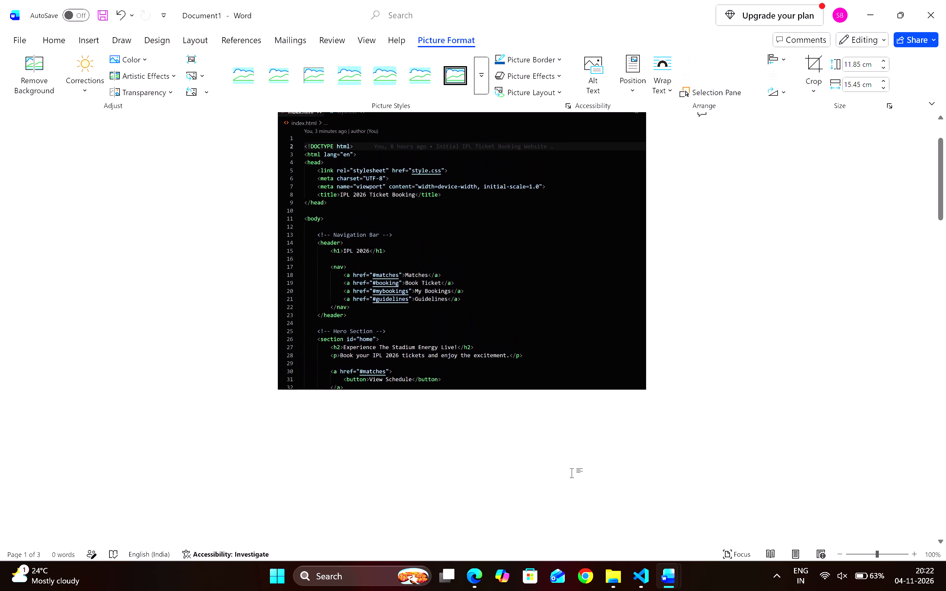
{"action": "scroll", "coordinate": [572, 473], "scroll_direction": "up", "scroll_amount": 1}
{"action": "scroll", "coordinate": [572, 473], "scroll_direction": "down", "scroll_amount": 2}
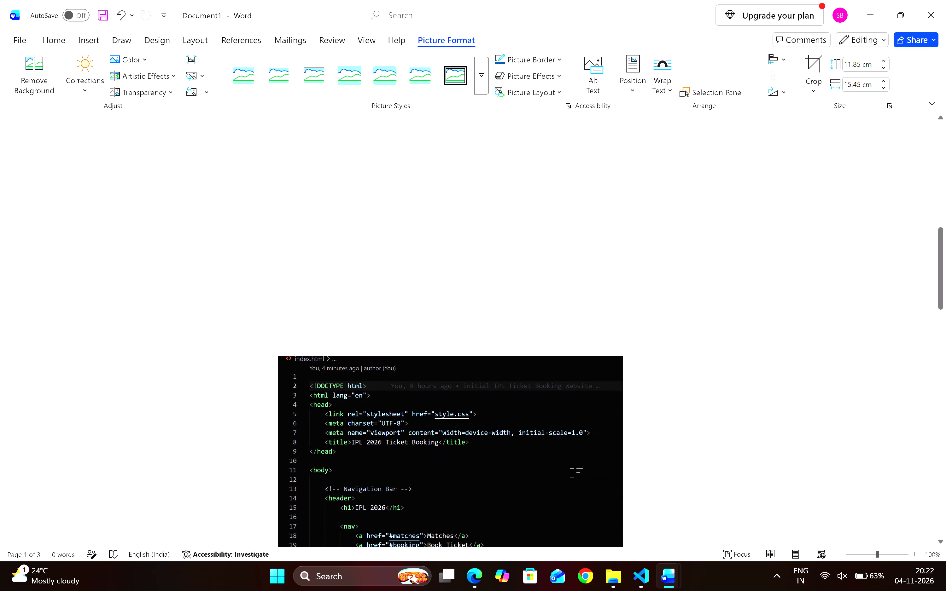
{"action": "scroll", "coordinate": [572, 473], "scroll_direction": "down", "scroll_amount": 1}
Copy the smaller code screenshot following page 1, add two paragraphs right after the first picture, and paste the copy there.
{"action": "left_click", "coordinate": [530, 456]}
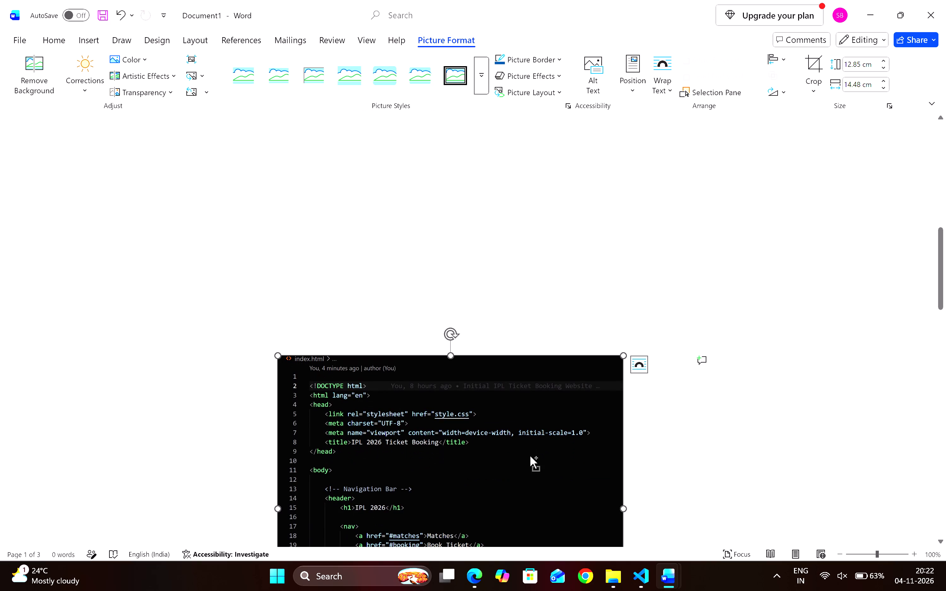
{"action": "key", "text": "ctrl+c"}
{"action": "scroll", "coordinate": [530, 456], "scroll_direction": "up", "scroll_amount": 5}
{"action": "scroll", "coordinate": [651, 433], "scroll_direction": "up", "scroll_amount": 3}
{"action": "left_click", "coordinate": [499, 310]}
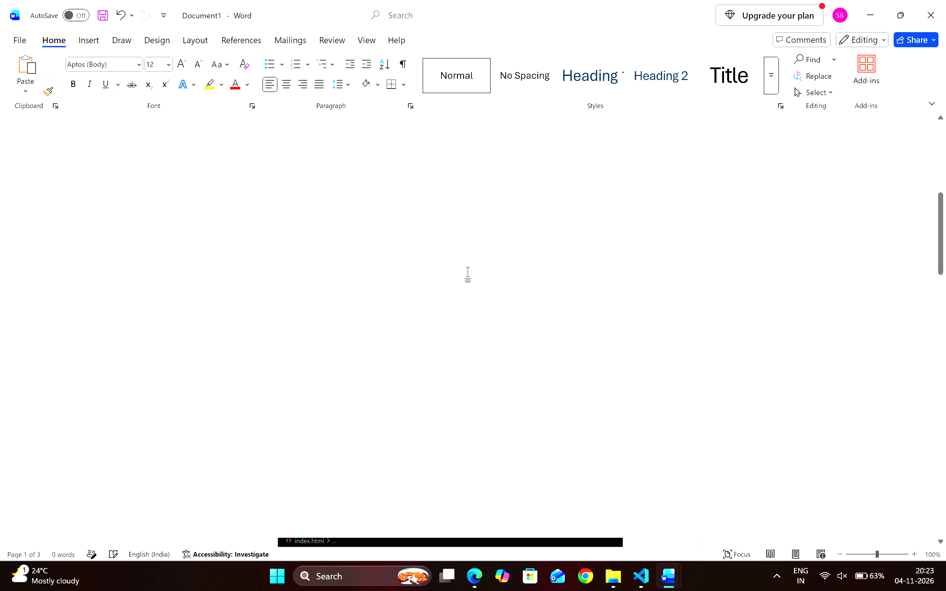
{"action": "scroll", "coordinate": [465, 268], "scroll_direction": "up", "scroll_amount": 2}
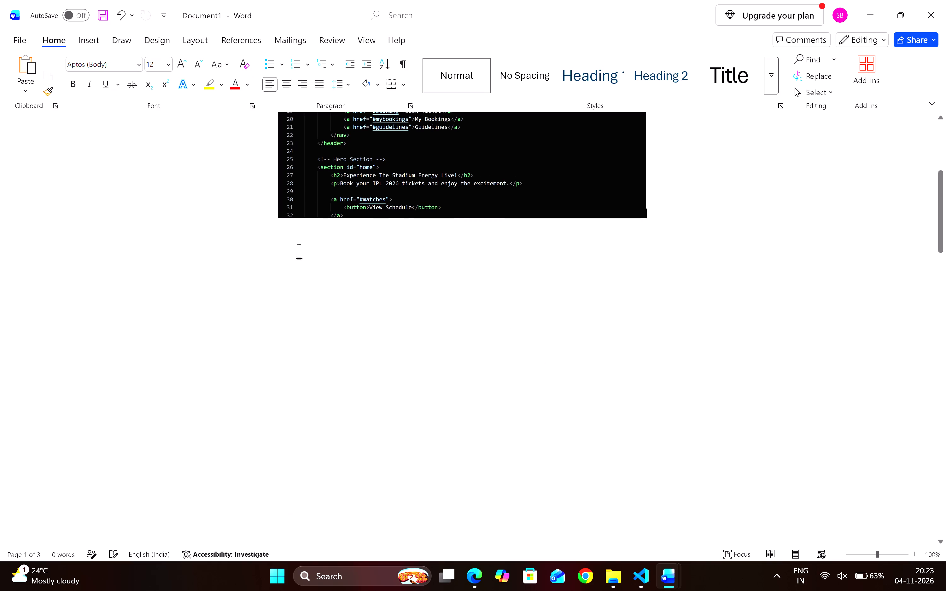
{"action": "left_click", "coordinate": [299, 249]}
{"action": "scroll", "coordinate": [342, 314], "scroll_direction": "up", "scroll_amount": 2}
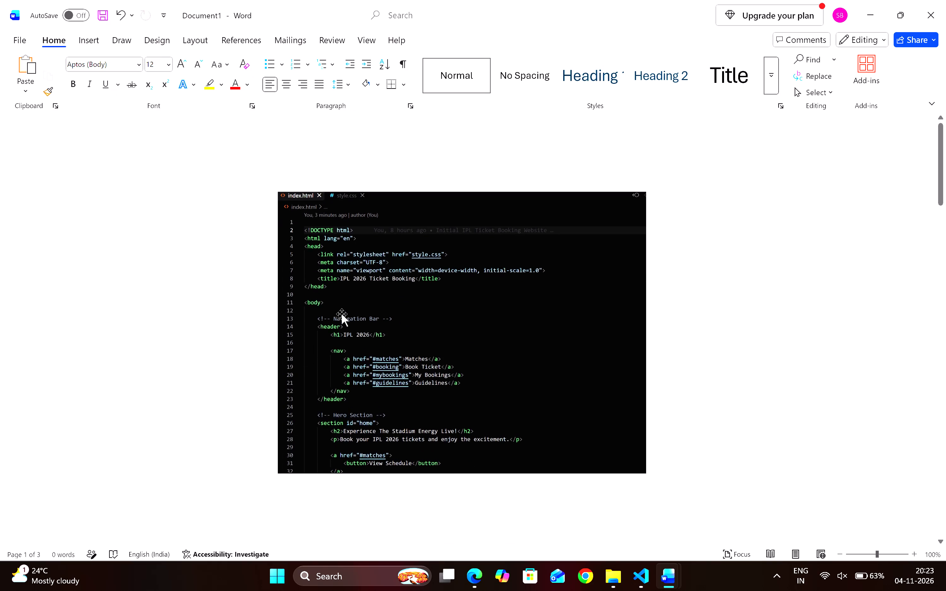
{"action": "scroll", "coordinate": [342, 314], "scroll_direction": "up", "scroll_amount": 2}
{"action": "scroll", "coordinate": [342, 314], "scroll_direction": "down", "scroll_amount": 2}
{"action": "left_click", "coordinate": [279, 390]}
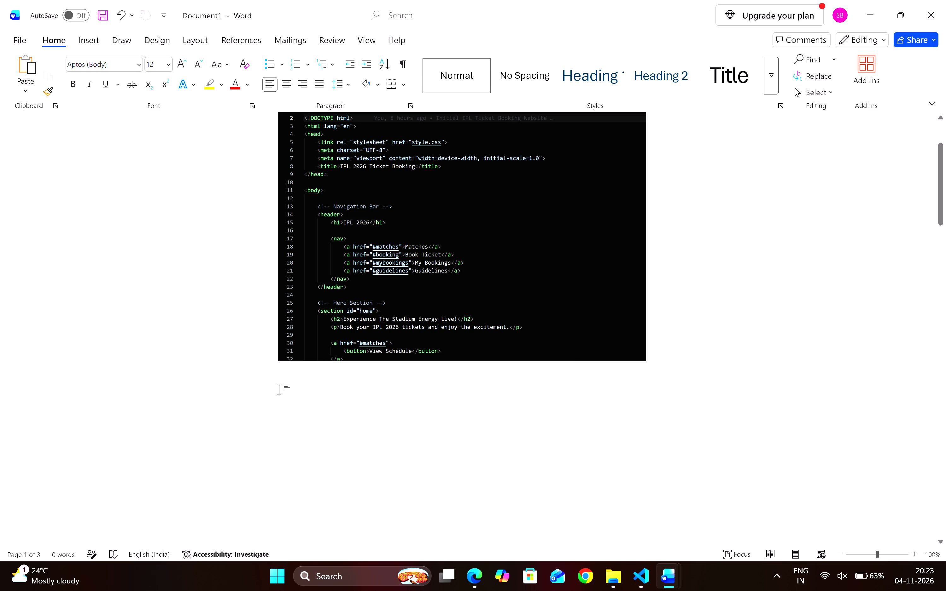
{"action": "left_click", "coordinate": [648, 356]}
{"action": "key", "text": "Return"}
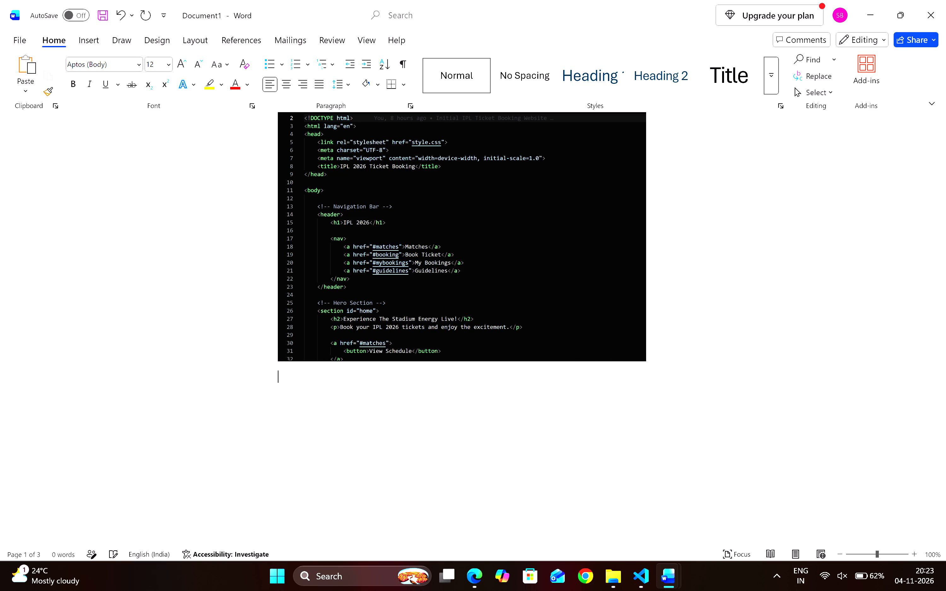
{"action": "key", "text": "Return"}
{"action": "key", "text": "ctrl+v"}
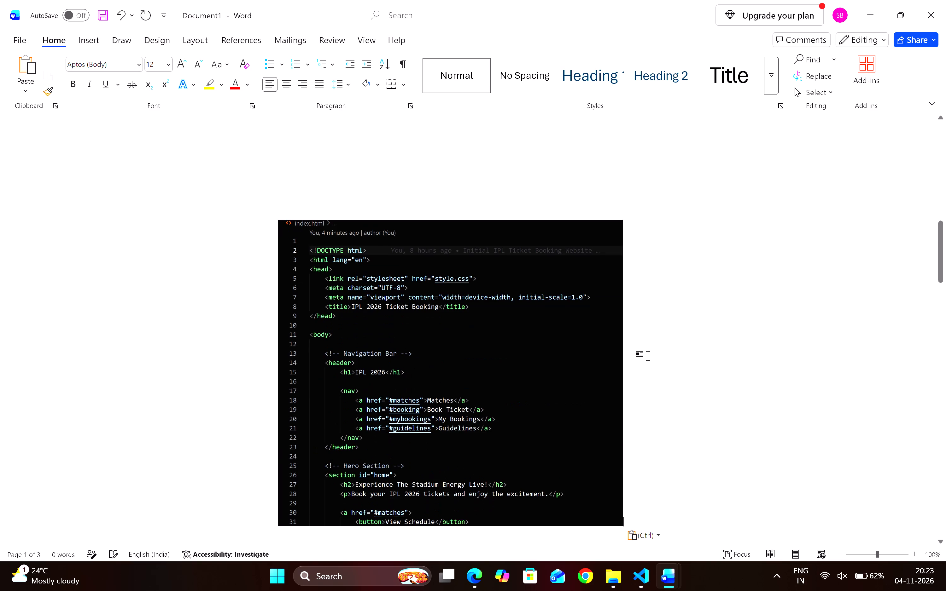
Examine how the first code screenshot and the pasted copy on page 2 are spaced across the pages.
{"action": "scroll", "coordinate": [680, 255], "scroll_direction": "up", "scroll_amount": 6}
{"action": "scroll", "coordinate": [680, 255], "scroll_direction": "down", "scroll_amount": 3}
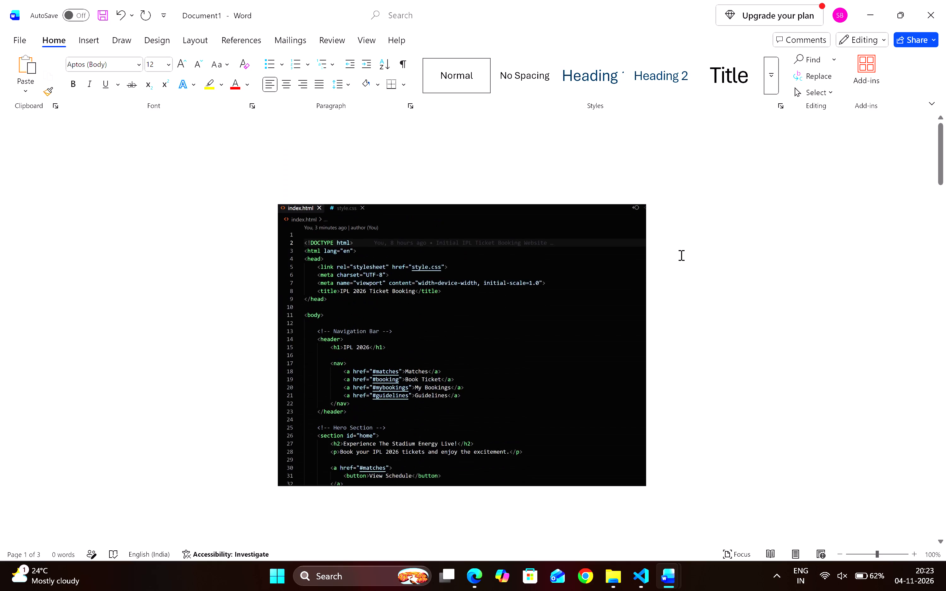
{"action": "scroll", "coordinate": [680, 255], "scroll_direction": "down", "scroll_amount": 3}
{"action": "scroll", "coordinate": [680, 255], "scroll_direction": "up", "scroll_amount": 3}
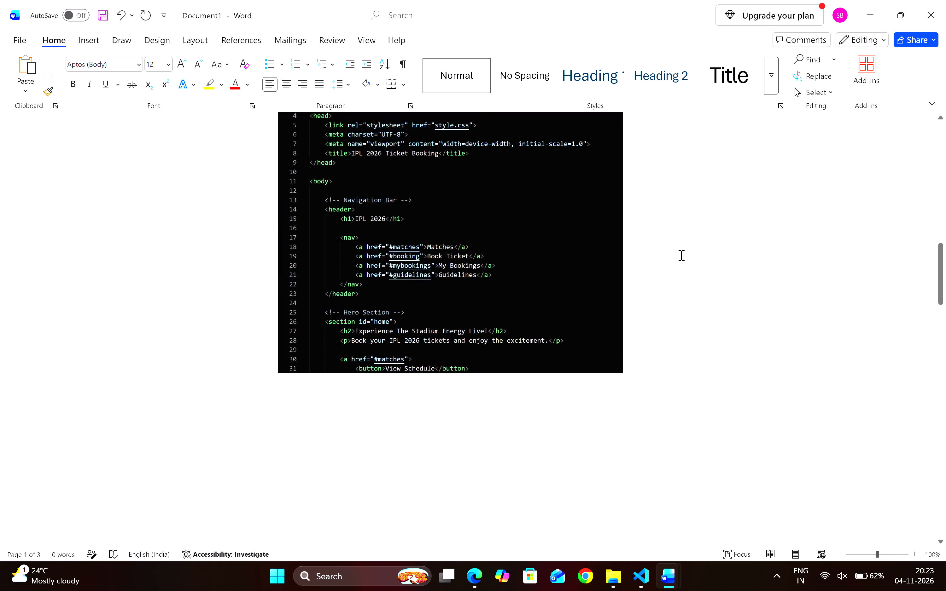
{"action": "scroll", "coordinate": [680, 255], "scroll_direction": "up", "scroll_amount": 2}
{"action": "left_click", "coordinate": [552, 289]}
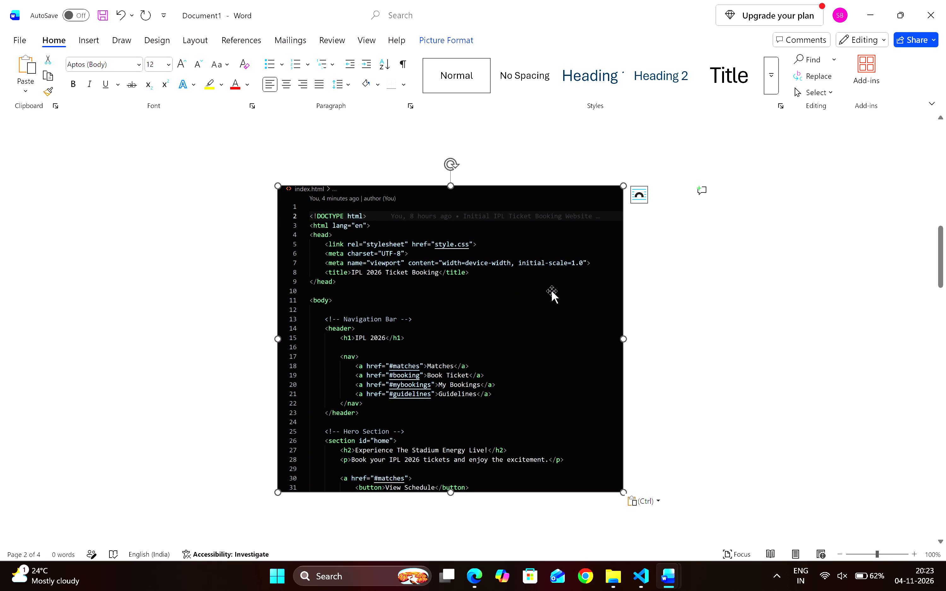
{"action": "scroll", "coordinate": [745, 270], "scroll_direction": "up", "scroll_amount": 6}
{"action": "scroll", "coordinate": [745, 270], "scroll_direction": "down", "scroll_amount": 4}
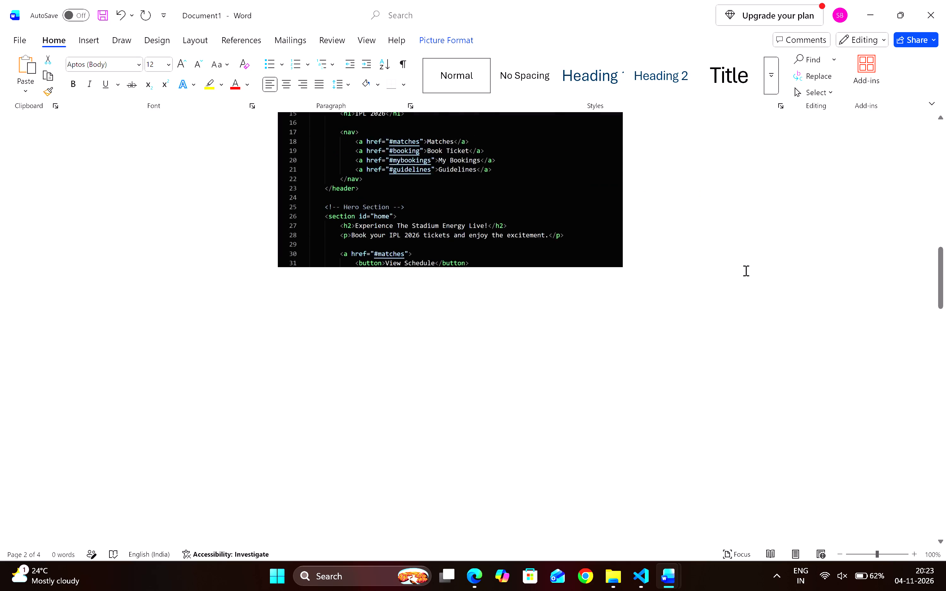
{"action": "scroll", "coordinate": [745, 270], "scroll_direction": "up", "scroll_amount": 5}
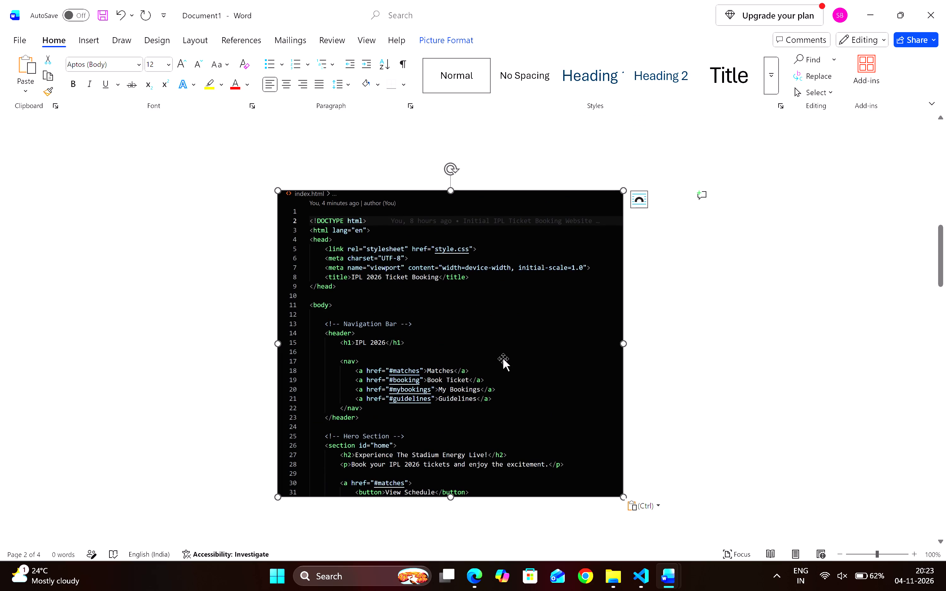
Remove the surplus empty paragraphs between the first code screenshot and the copy on page 2.
{"action": "left_click", "coordinate": [261, 272]}
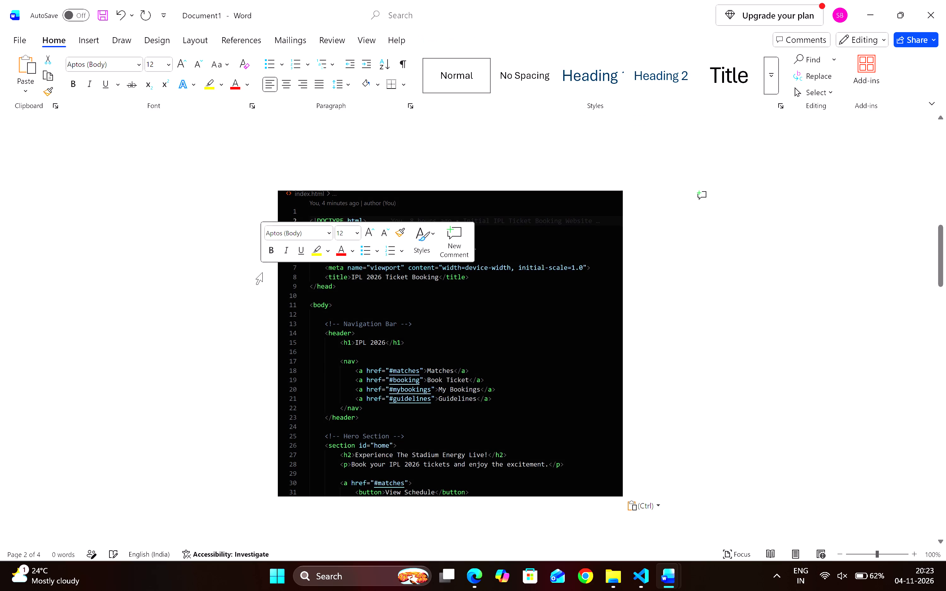
{"action": "left_click", "coordinate": [262, 273]}
{"action": "left_click", "coordinate": [267, 276]}
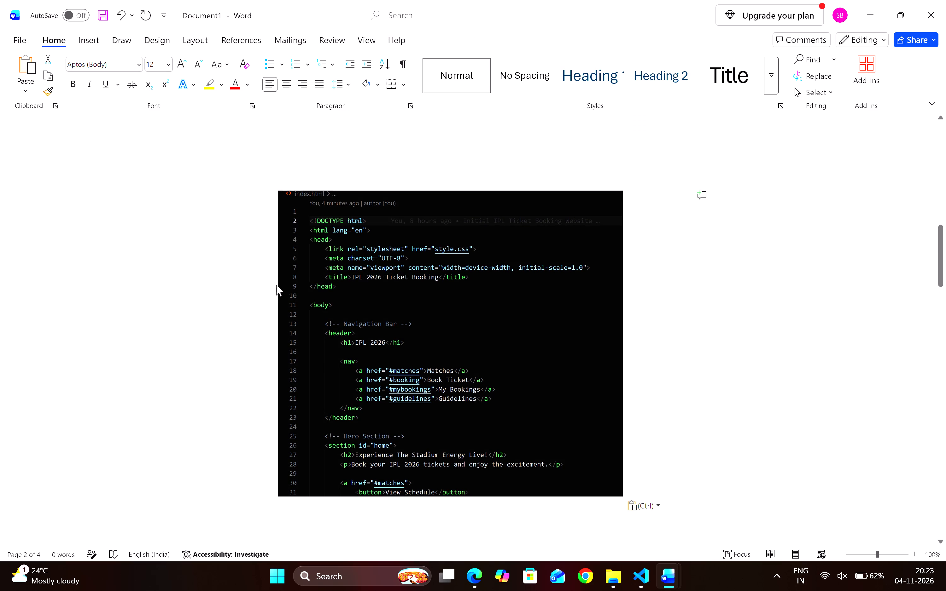
{"action": "left_click", "coordinate": [276, 285]}
{"action": "key", "text": "BackSpace"}
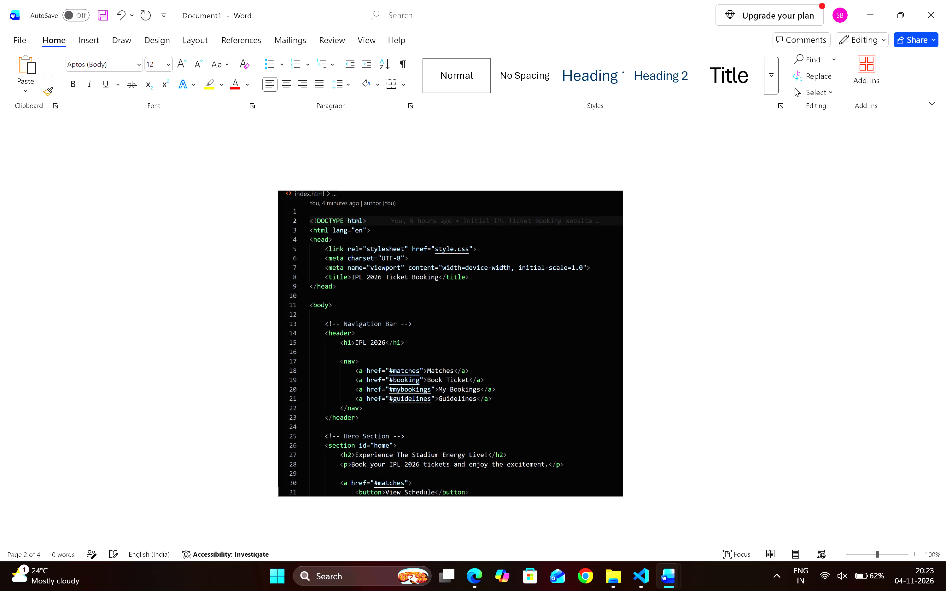
{"action": "scroll", "coordinate": [561, 156], "scroll_direction": "up", "scroll_amount": 4}
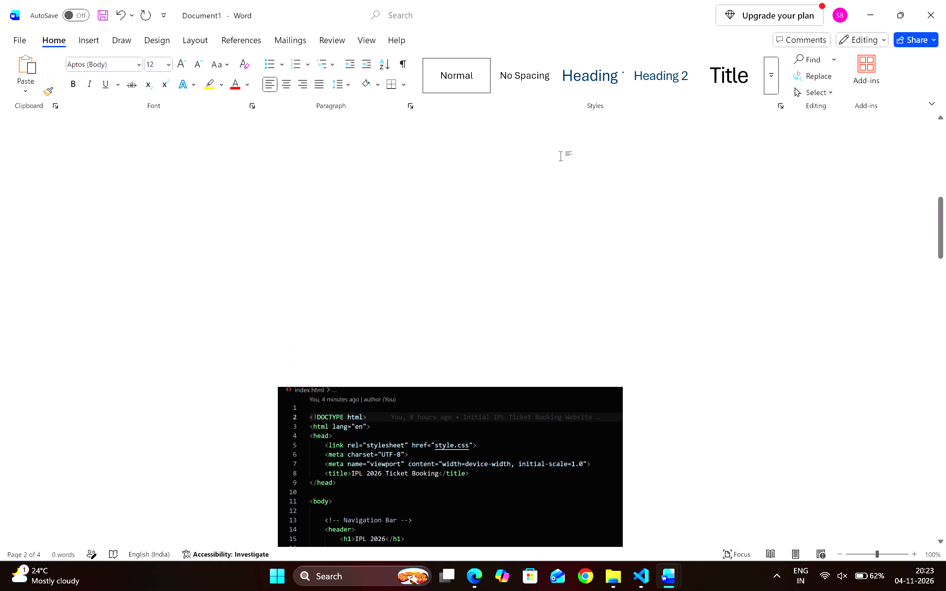
{"action": "left_click", "coordinate": [503, 244]}
{"action": "scroll", "coordinate": [503, 244], "scroll_direction": "up", "scroll_amount": 4}
{"action": "scroll", "coordinate": [503, 244], "scroll_direction": "down", "scroll_amount": 1}
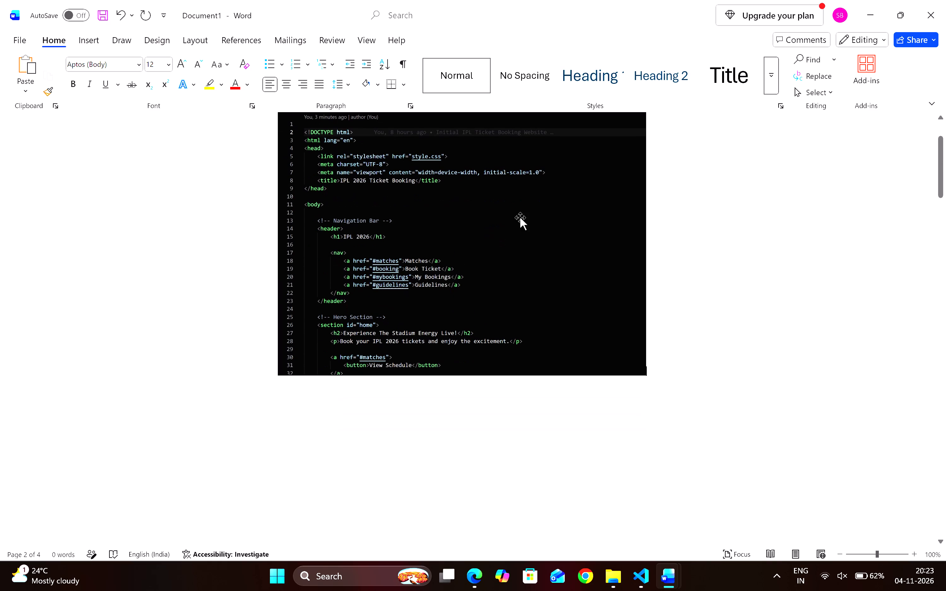
{"action": "key", "text": "Down"}
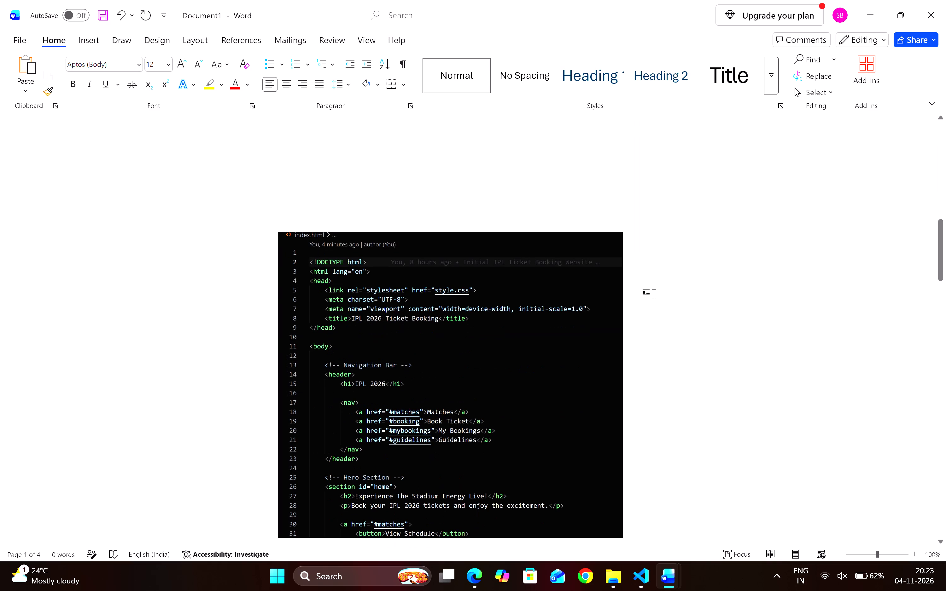
{"action": "key", "text": "BackSpace"}
{"action": "key", "text": "BackSpace"}
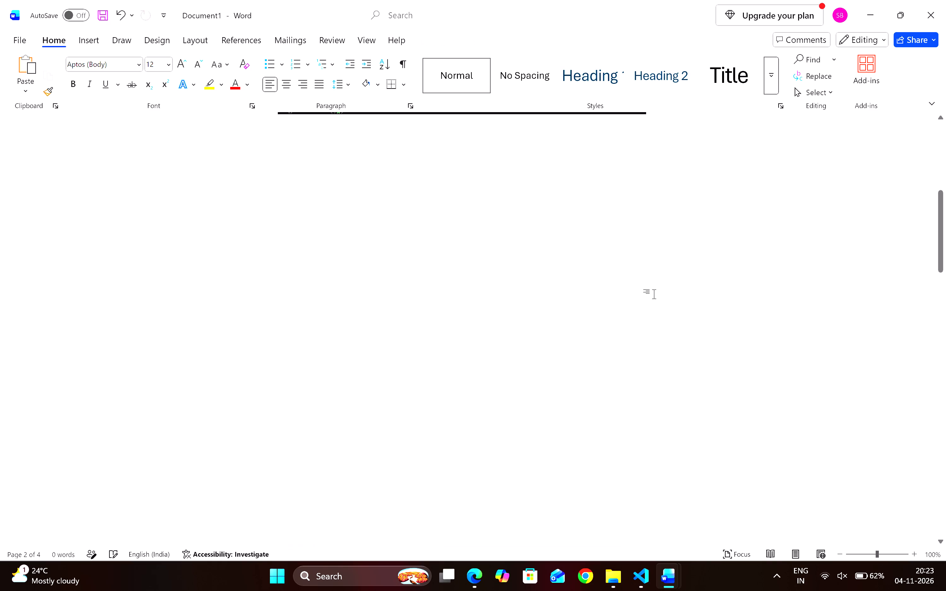
Review the page layout of the code screenshots and the blank space remaining between them.
{"action": "scroll", "coordinate": [654, 294], "scroll_direction": "down", "scroll_amount": 12}
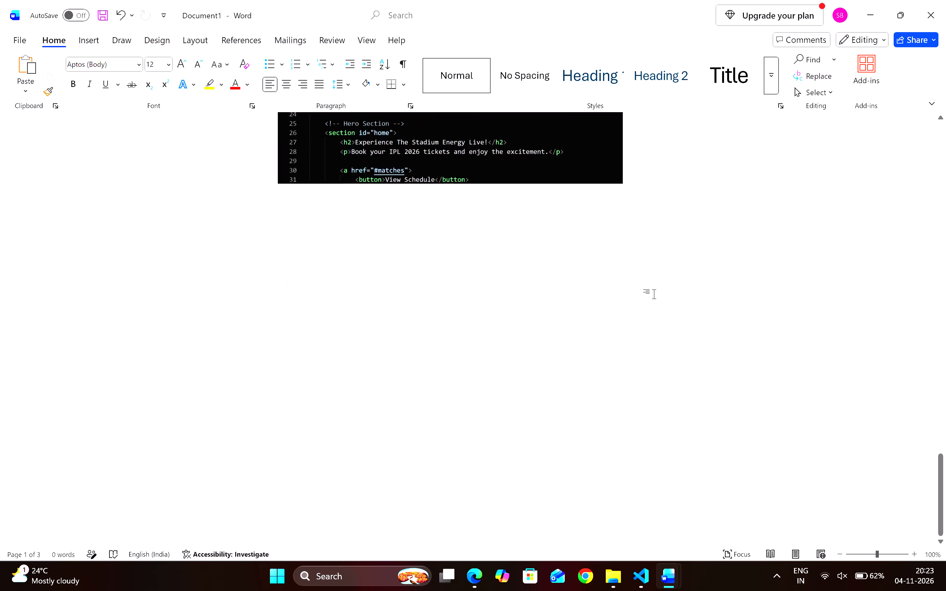
{"action": "scroll", "coordinate": [654, 294], "scroll_direction": "up", "scroll_amount": 10}
{"action": "scroll", "coordinate": [654, 294], "scroll_direction": "down", "scroll_amount": 1}
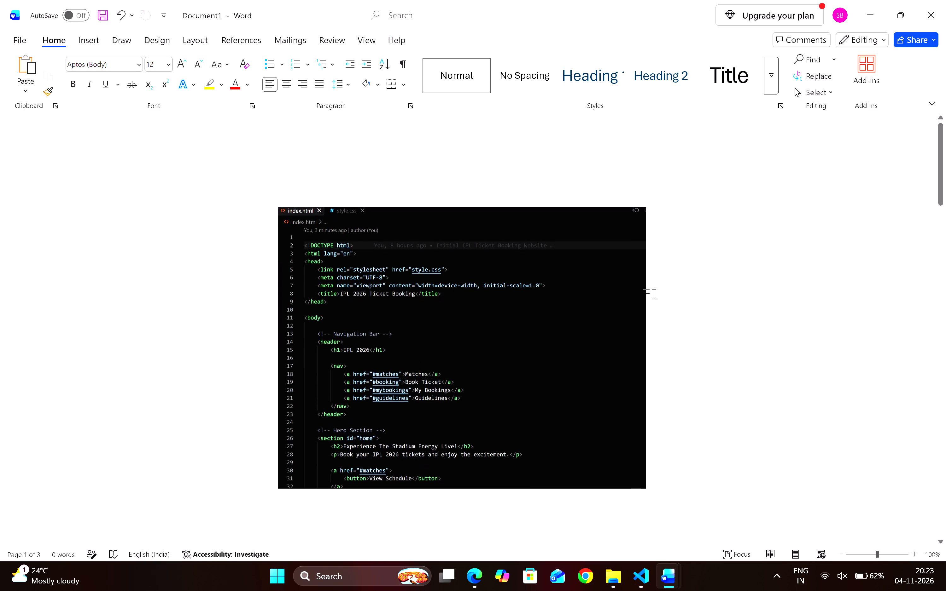
{"action": "scroll", "coordinate": [654, 294], "scroll_direction": "right", "scroll_amount": 1}
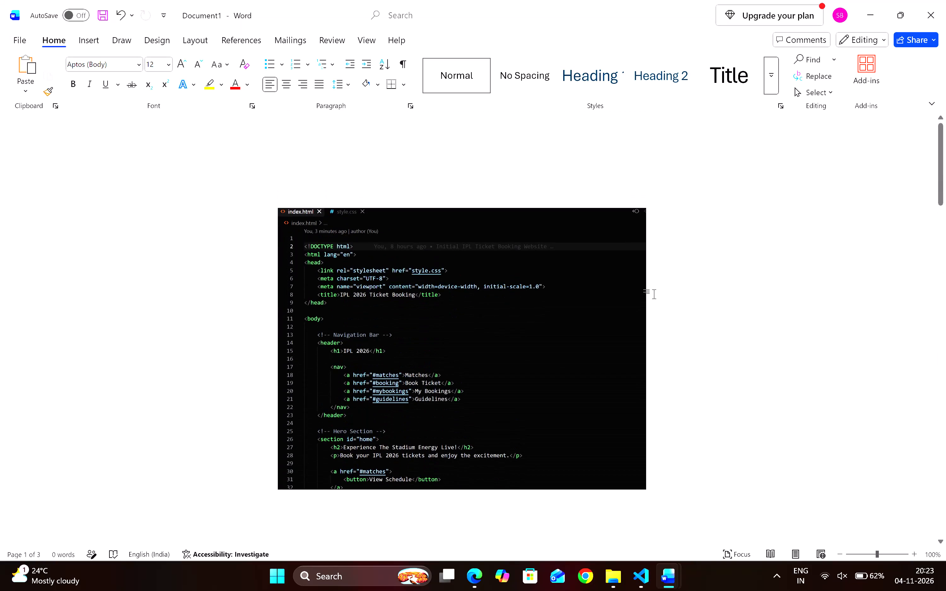
{"action": "scroll", "coordinate": [654, 294], "scroll_direction": "down", "scroll_amount": 9}
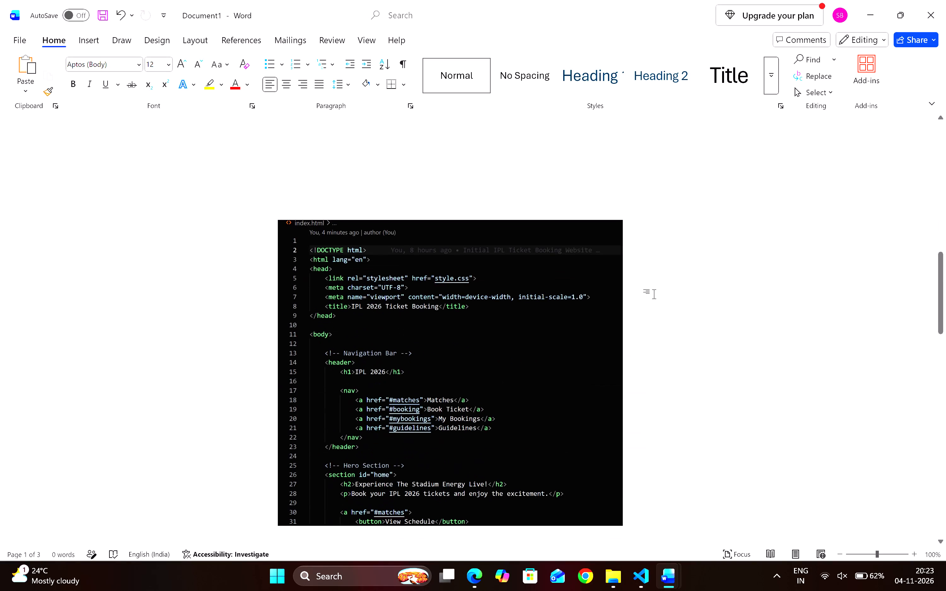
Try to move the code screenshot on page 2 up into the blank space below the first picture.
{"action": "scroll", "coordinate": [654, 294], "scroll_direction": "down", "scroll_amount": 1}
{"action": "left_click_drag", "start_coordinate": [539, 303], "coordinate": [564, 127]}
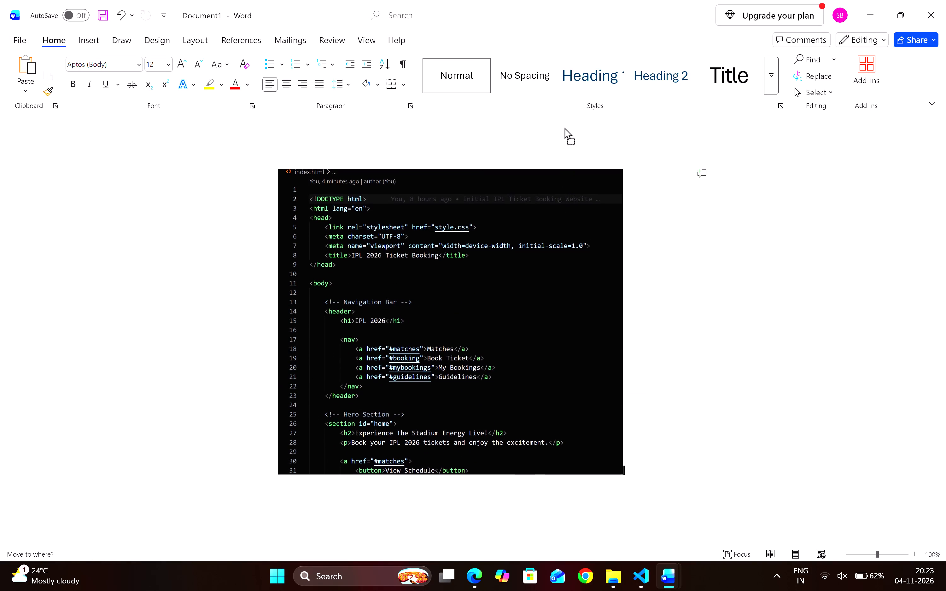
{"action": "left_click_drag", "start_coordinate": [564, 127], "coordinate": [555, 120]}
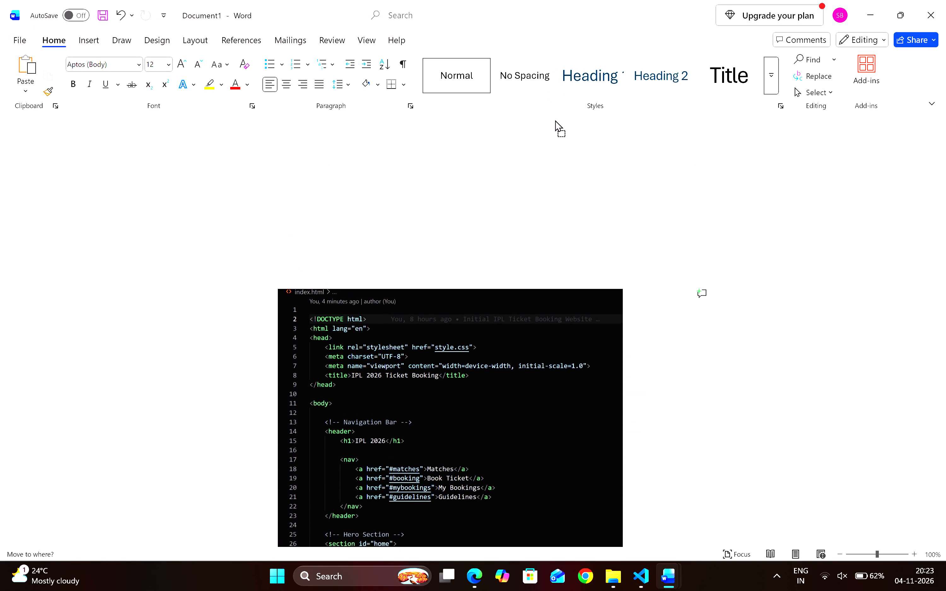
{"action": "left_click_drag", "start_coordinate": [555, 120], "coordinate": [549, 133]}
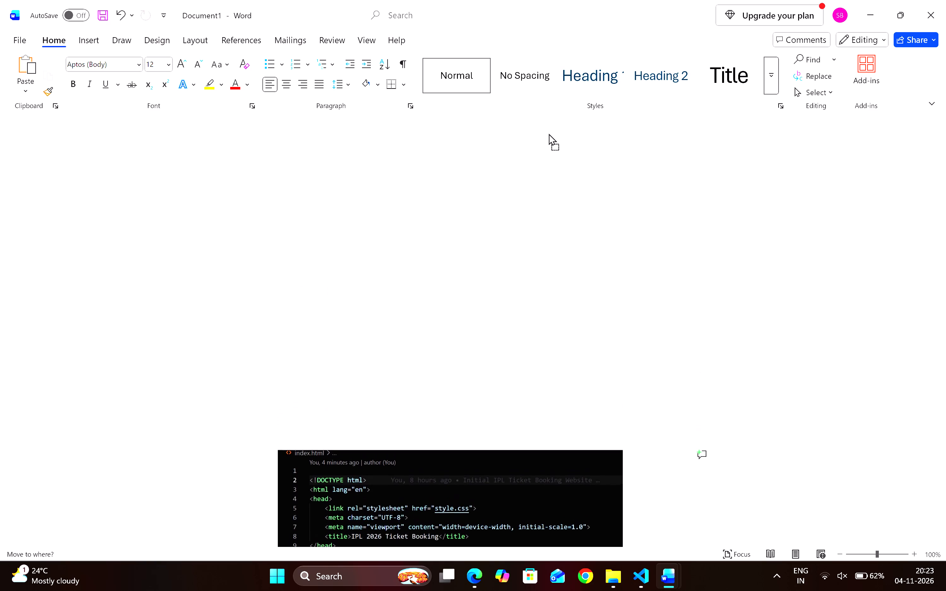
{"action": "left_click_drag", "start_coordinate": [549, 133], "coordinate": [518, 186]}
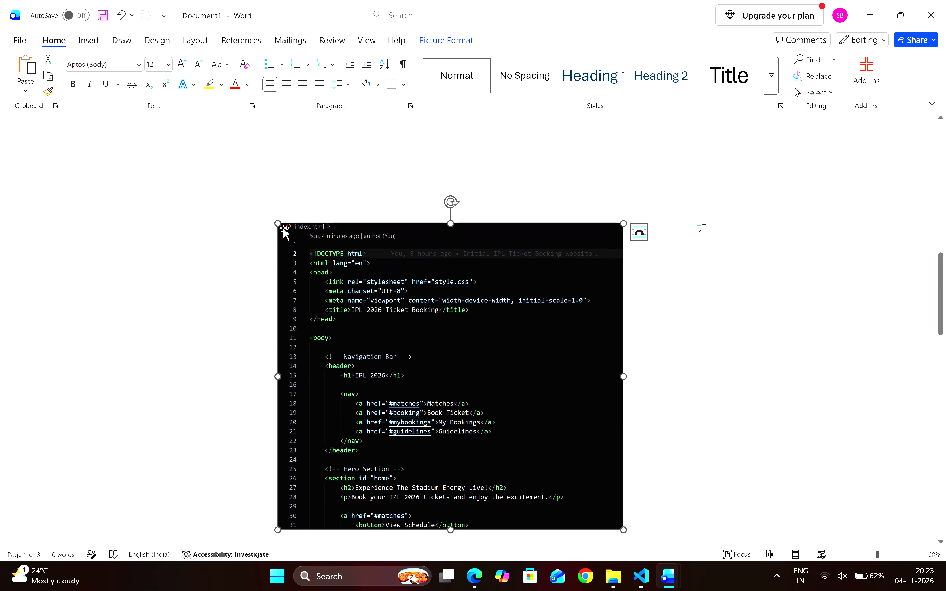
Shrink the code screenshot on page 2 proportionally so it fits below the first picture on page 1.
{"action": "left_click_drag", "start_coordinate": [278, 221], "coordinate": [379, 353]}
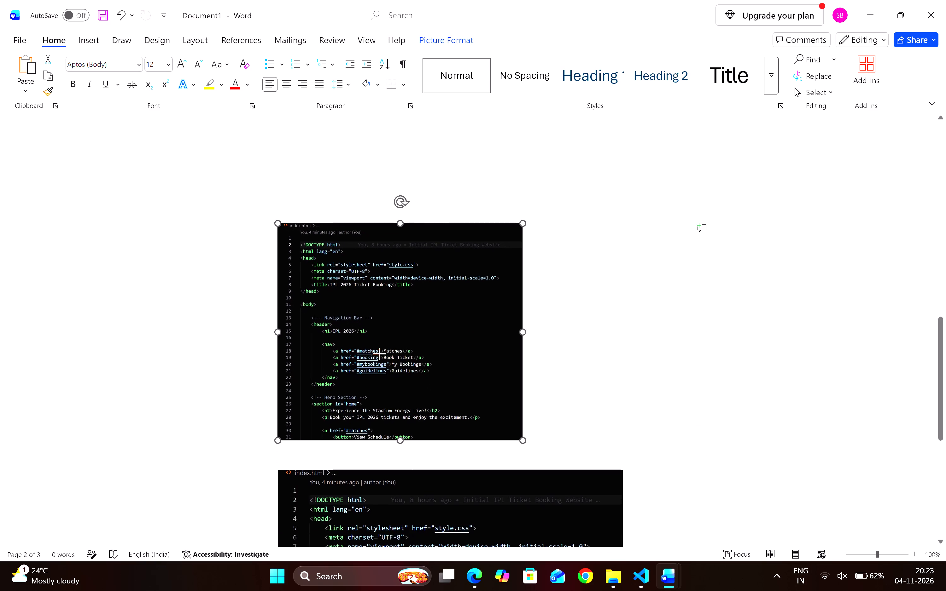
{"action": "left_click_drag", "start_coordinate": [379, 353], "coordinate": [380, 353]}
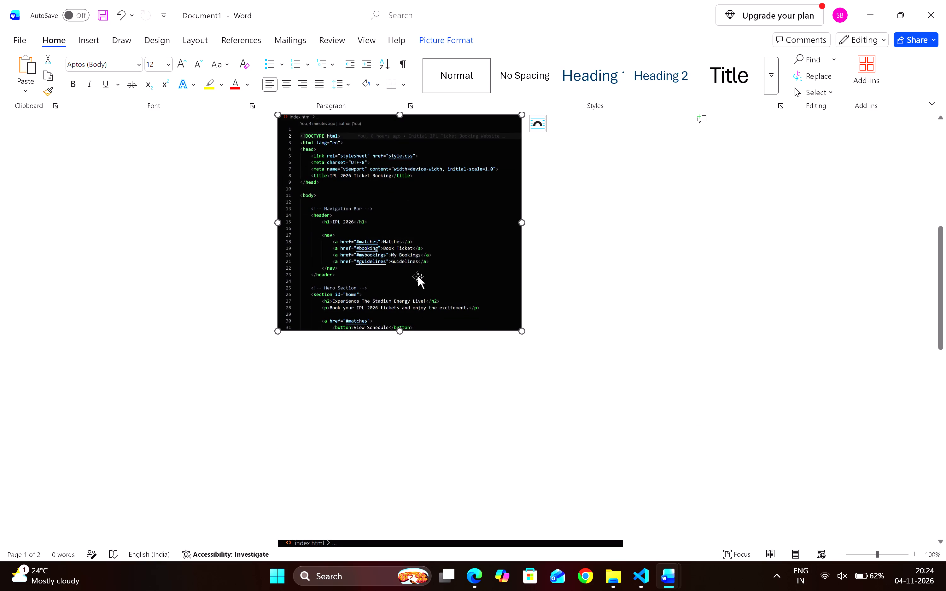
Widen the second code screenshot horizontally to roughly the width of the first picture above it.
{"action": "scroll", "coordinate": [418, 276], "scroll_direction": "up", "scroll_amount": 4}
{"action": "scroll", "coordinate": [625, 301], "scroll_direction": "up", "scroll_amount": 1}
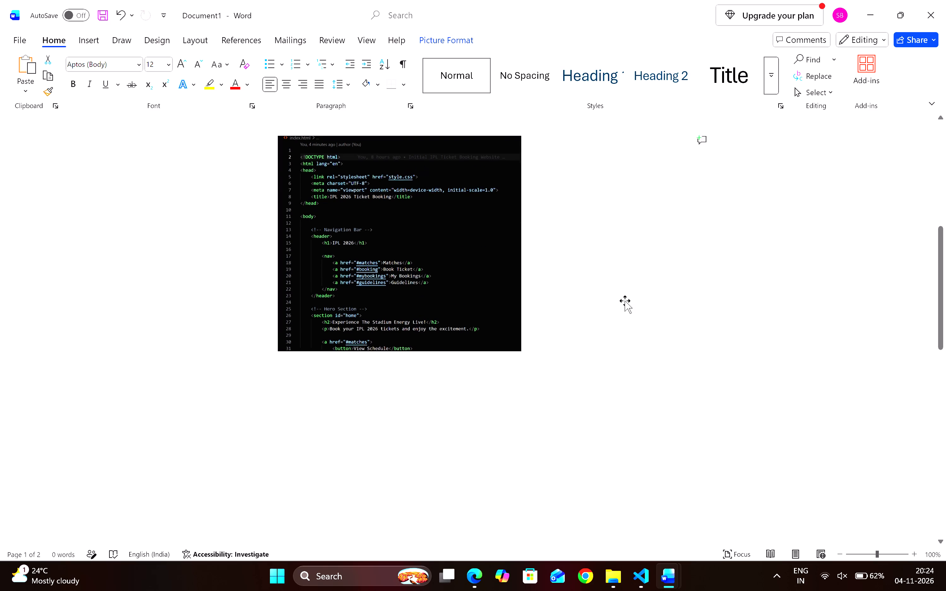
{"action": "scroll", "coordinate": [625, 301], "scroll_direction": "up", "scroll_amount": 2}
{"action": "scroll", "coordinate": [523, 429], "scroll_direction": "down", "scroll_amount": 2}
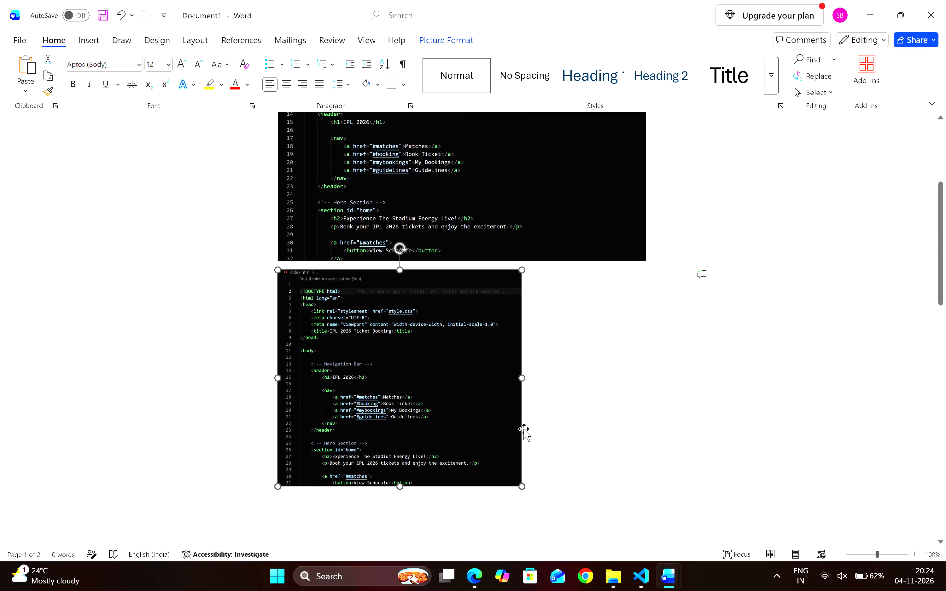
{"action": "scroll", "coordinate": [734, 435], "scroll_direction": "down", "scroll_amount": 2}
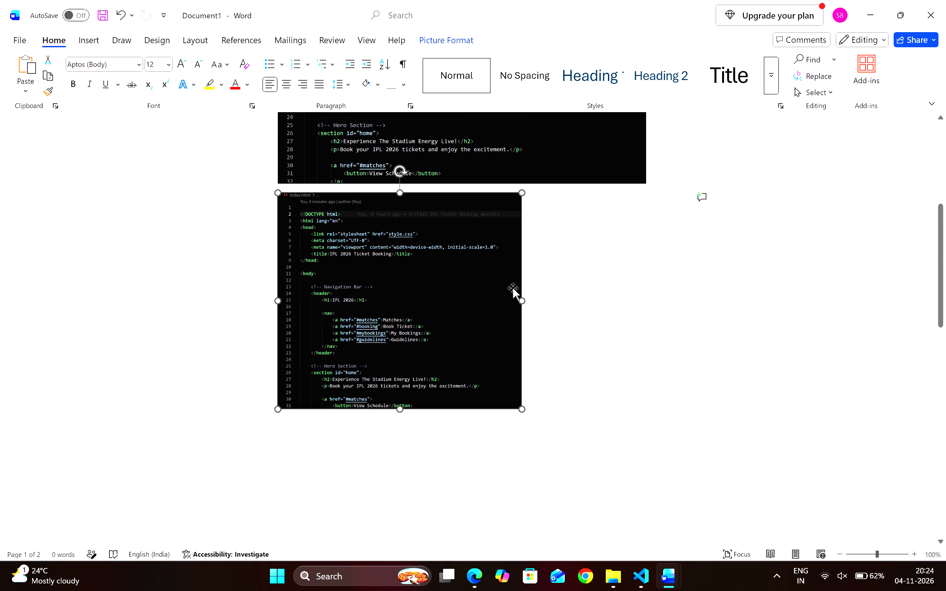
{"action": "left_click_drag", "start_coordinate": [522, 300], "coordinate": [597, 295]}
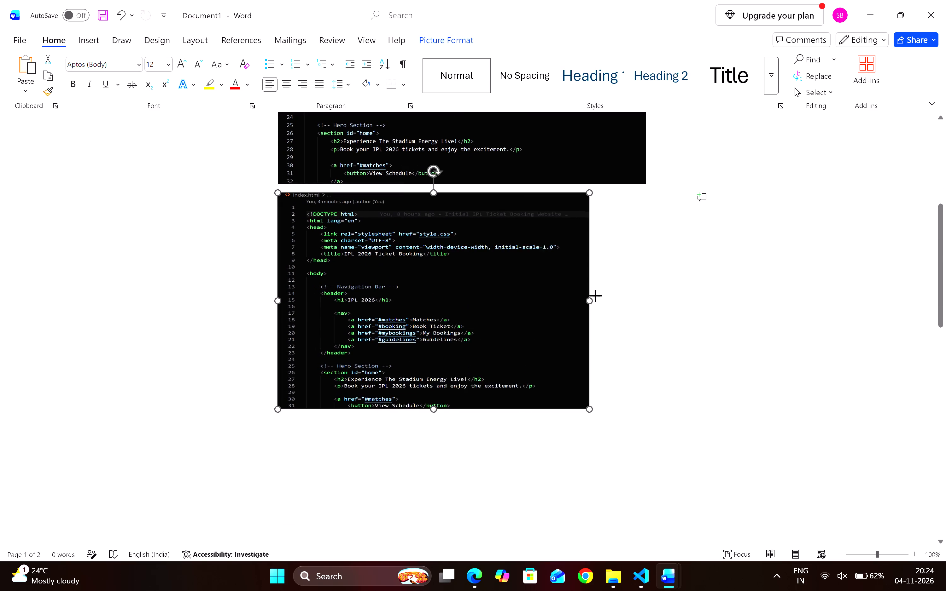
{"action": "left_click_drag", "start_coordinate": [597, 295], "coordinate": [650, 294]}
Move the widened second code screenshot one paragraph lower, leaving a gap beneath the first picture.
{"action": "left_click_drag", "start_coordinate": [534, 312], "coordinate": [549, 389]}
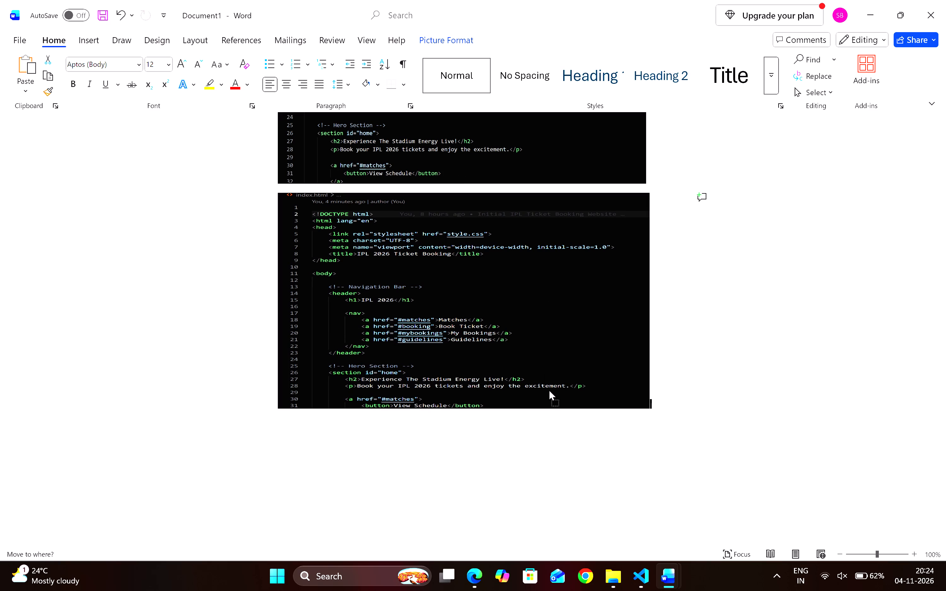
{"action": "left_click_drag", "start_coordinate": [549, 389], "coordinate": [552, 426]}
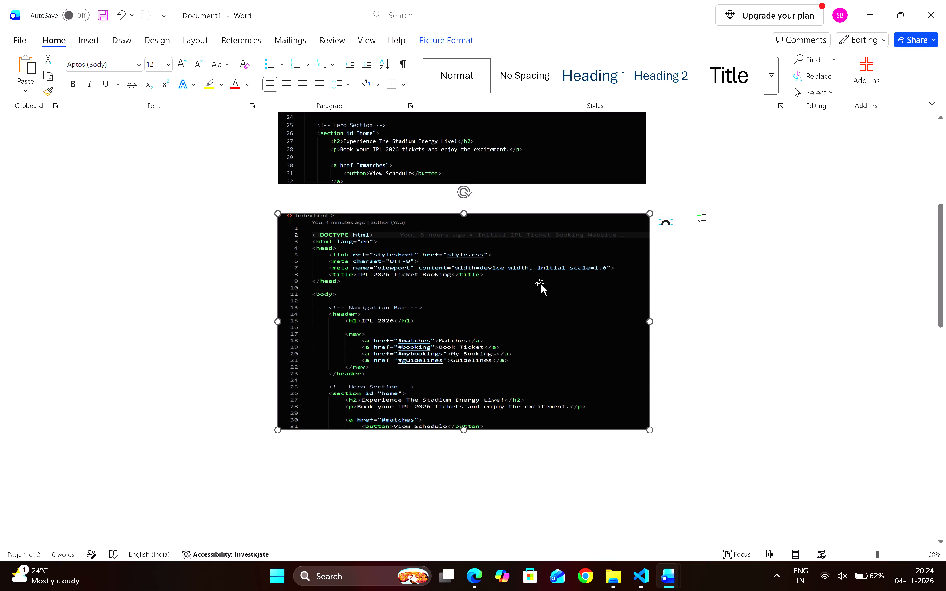
Compare the two code screenshots on page 1 with the one on page 2.
{"action": "scroll", "coordinate": [662, 178], "scroll_direction": "up", "scroll_amount": 3}
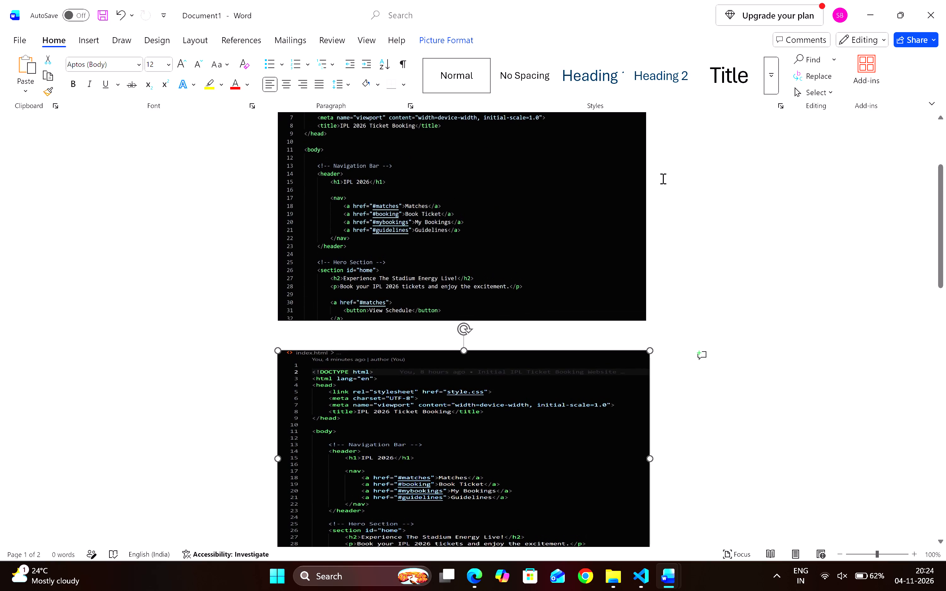
{"action": "scroll", "coordinate": [662, 178], "scroll_direction": "down", "scroll_amount": 4}
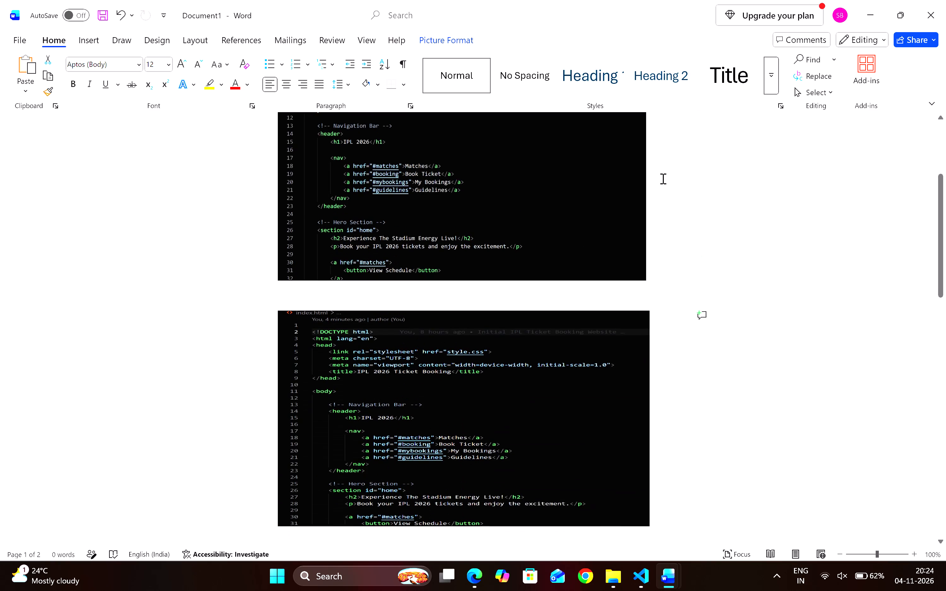
{"action": "scroll", "coordinate": [662, 178], "scroll_direction": "down", "scroll_amount": 4}
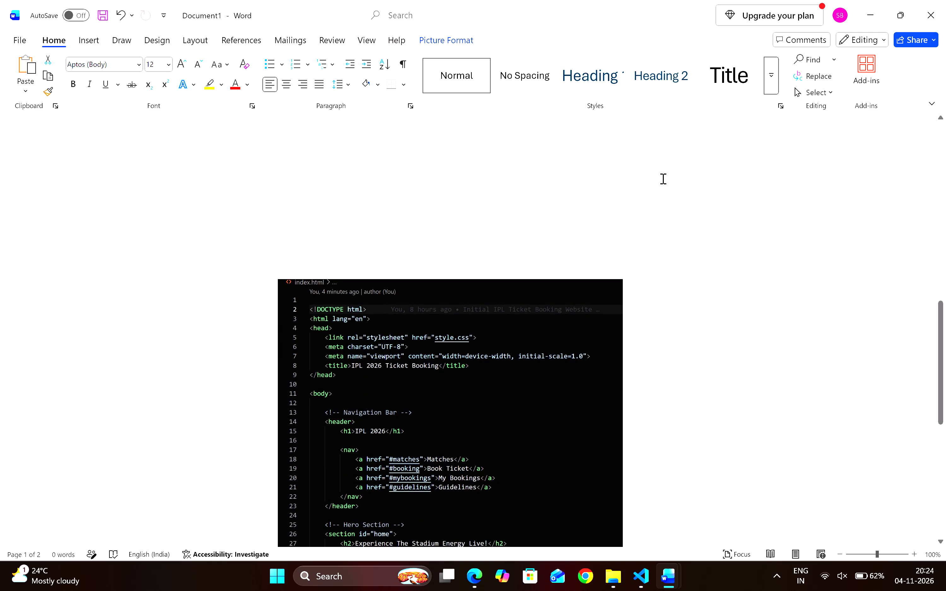
{"action": "scroll", "coordinate": [662, 178], "scroll_direction": "down", "scroll_amount": 1}
{"action": "scroll", "coordinate": [662, 178], "scroll_direction": "up", "scroll_amount": 2}
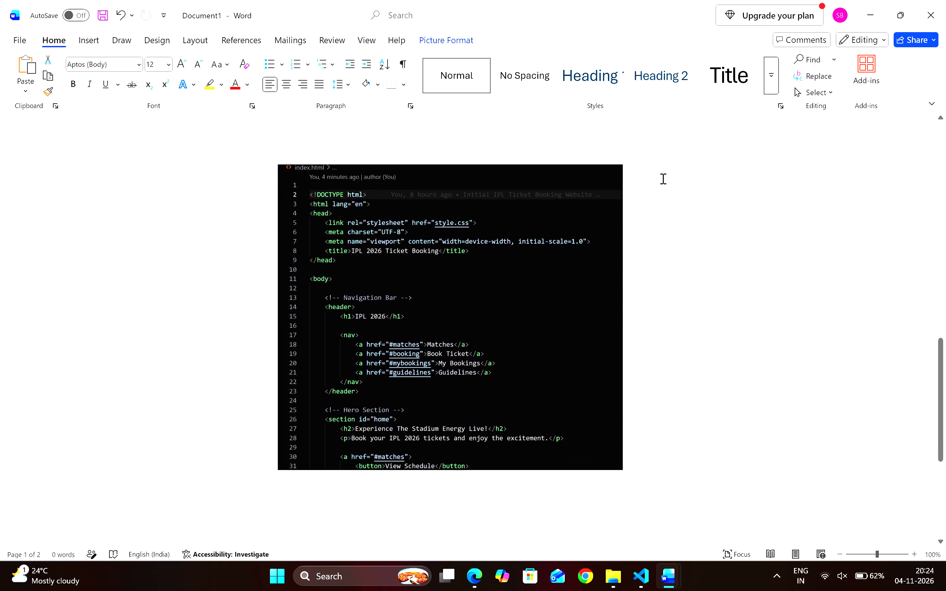
{"action": "scroll", "coordinate": [662, 178], "scroll_direction": "up", "scroll_amount": 1}
{"action": "scroll", "coordinate": [662, 178], "scroll_direction": "down", "scroll_amount": 1}
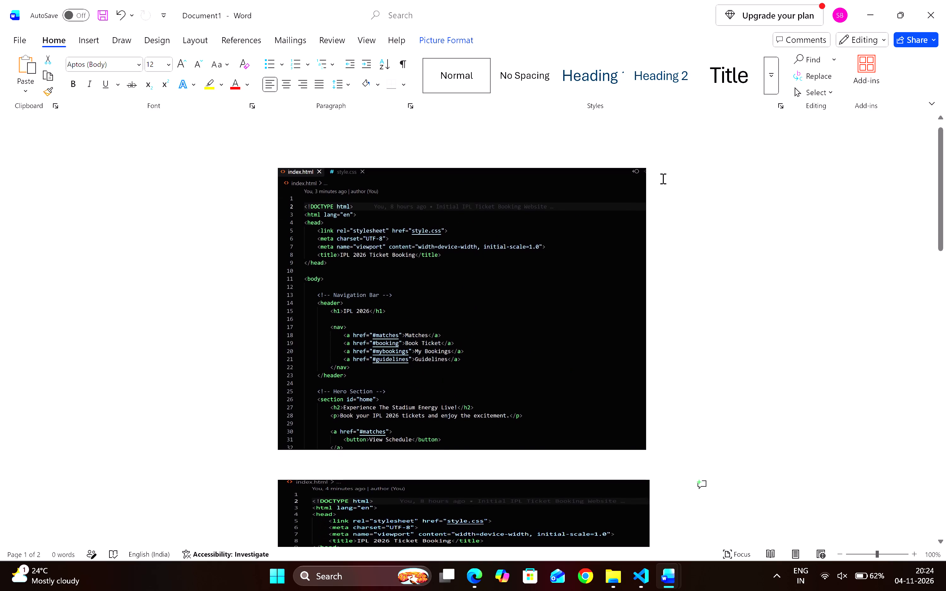
{"action": "scroll", "coordinate": [662, 178], "scroll_direction": "down", "scroll_amount": 5}
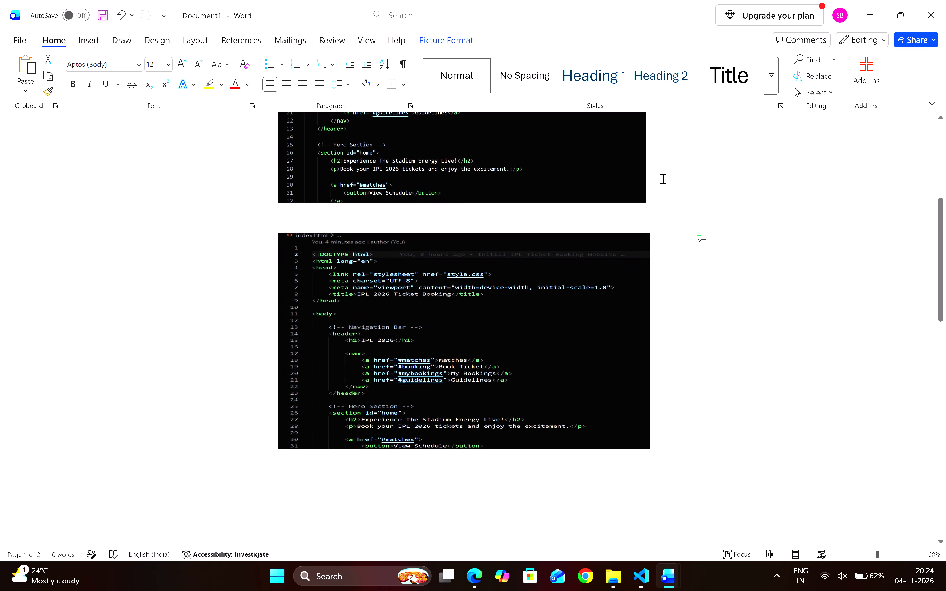
Delete the widened duplicate code screenshot below the first picture on page 1.
{"action": "scroll", "coordinate": [662, 178], "scroll_direction": "down", "scroll_amount": 1}
{"action": "left_click", "coordinate": [549, 286]}
{"action": "key", "text": "Delete"}
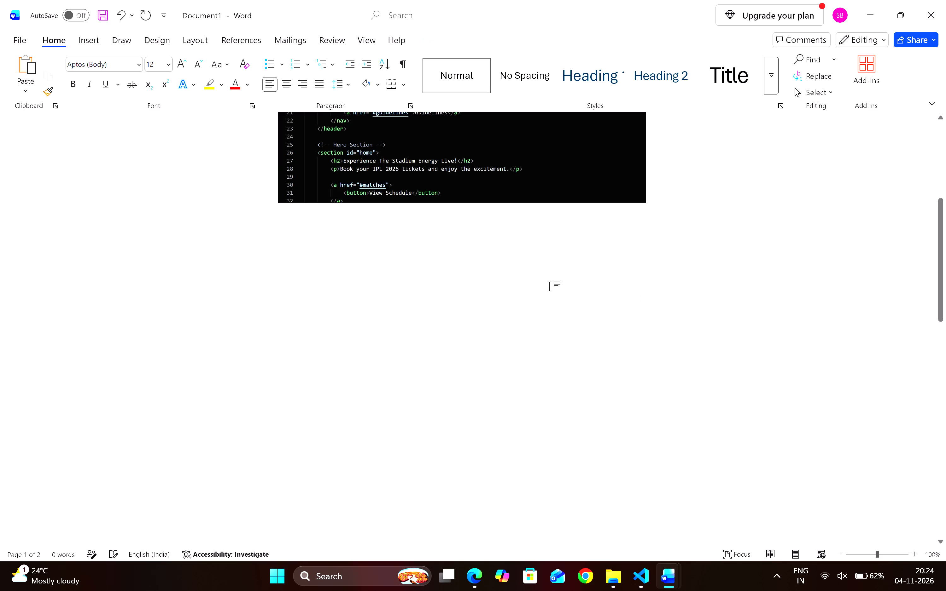
Delete the code screenshot on page 2.
{"action": "scroll", "coordinate": [549, 286], "scroll_direction": "down", "scroll_amount": 4}
{"action": "left_click", "coordinate": [478, 469]}
{"action": "key", "text": "Delete"}
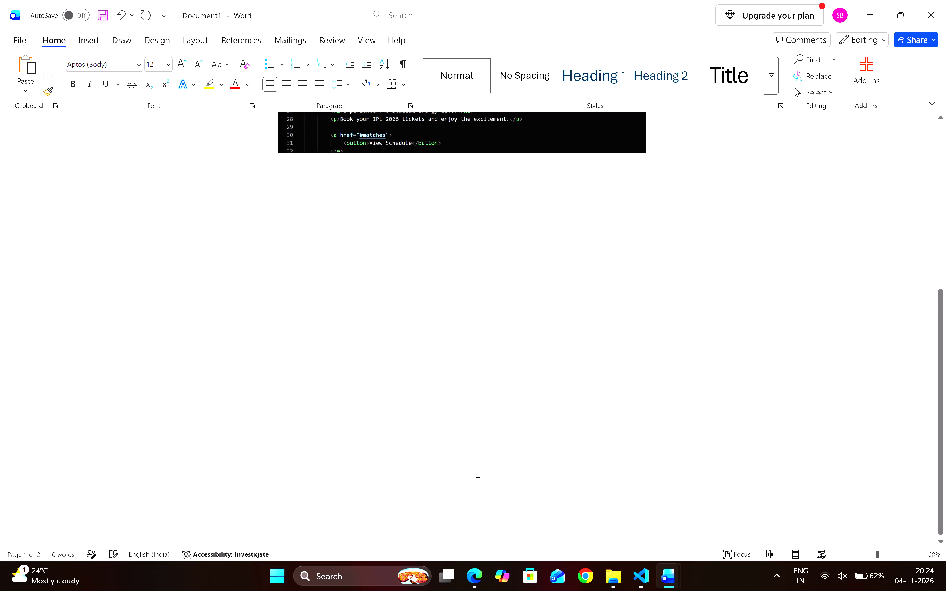
Shrink the remaining code screenshot on page 1, then stretch it horizontally so it is slightly wider than its previous width.
{"action": "scroll", "coordinate": [478, 469], "scroll_direction": "up", "scroll_amount": 3}
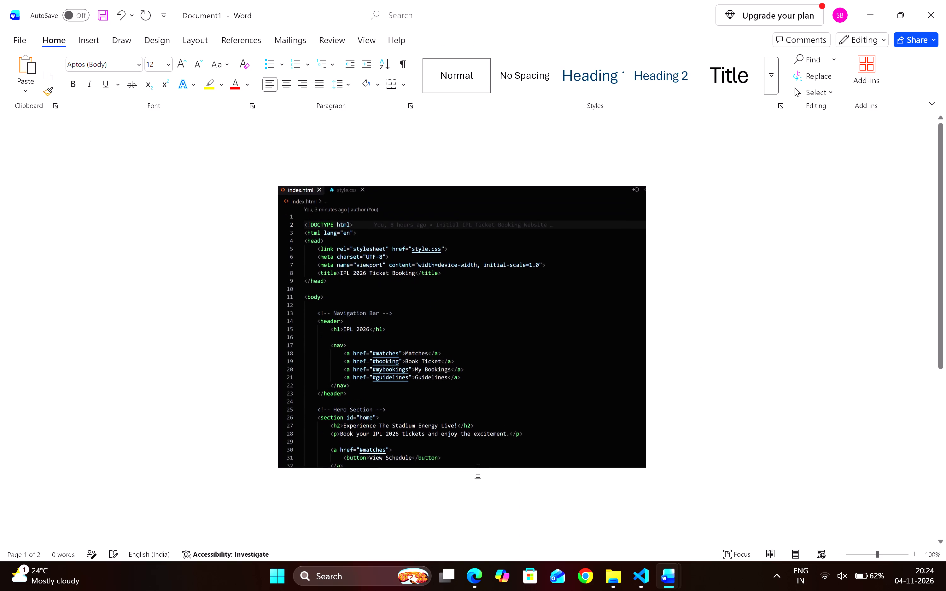
{"action": "left_click", "coordinate": [484, 380]}
{"action": "left_click", "coordinate": [484, 380]}
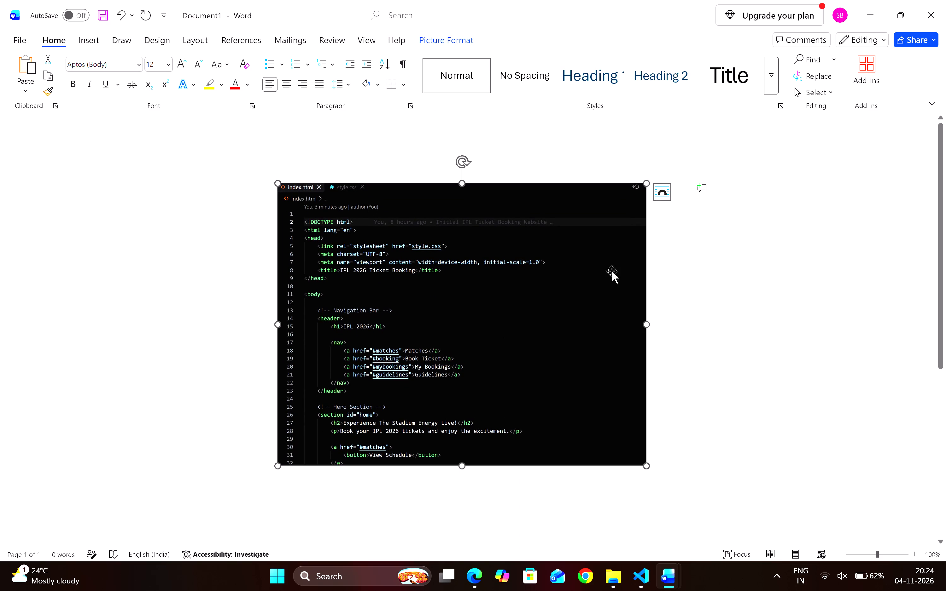
{"action": "left_click_drag", "start_coordinate": [648, 469], "coordinate": [572, 423]}
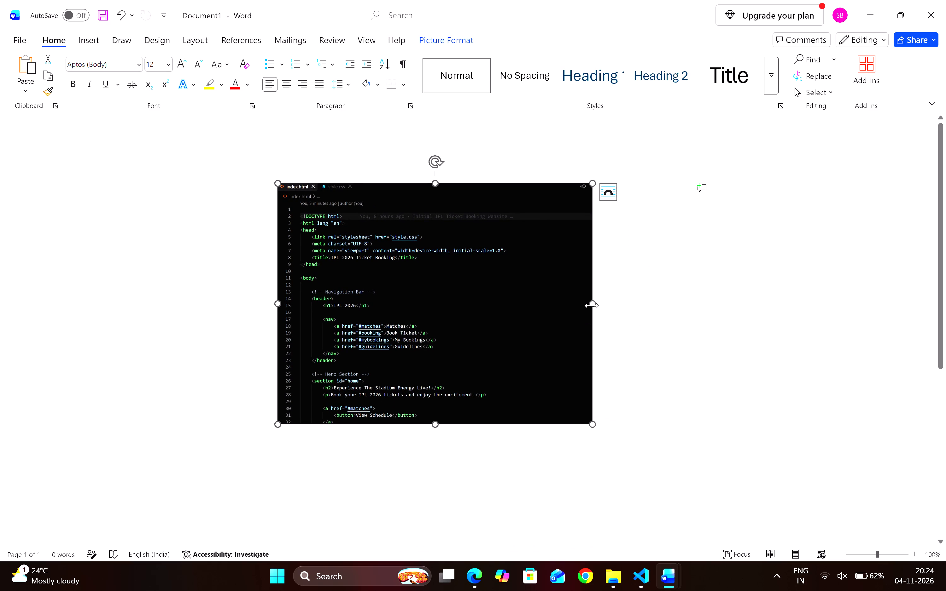
{"action": "left_click_drag", "start_coordinate": [592, 306], "coordinate": [666, 304]}
Add a new empty paragraph directly below the resized code screenshot.
{"action": "scroll", "coordinate": [731, 391], "scroll_direction": "down", "scroll_amount": 1}
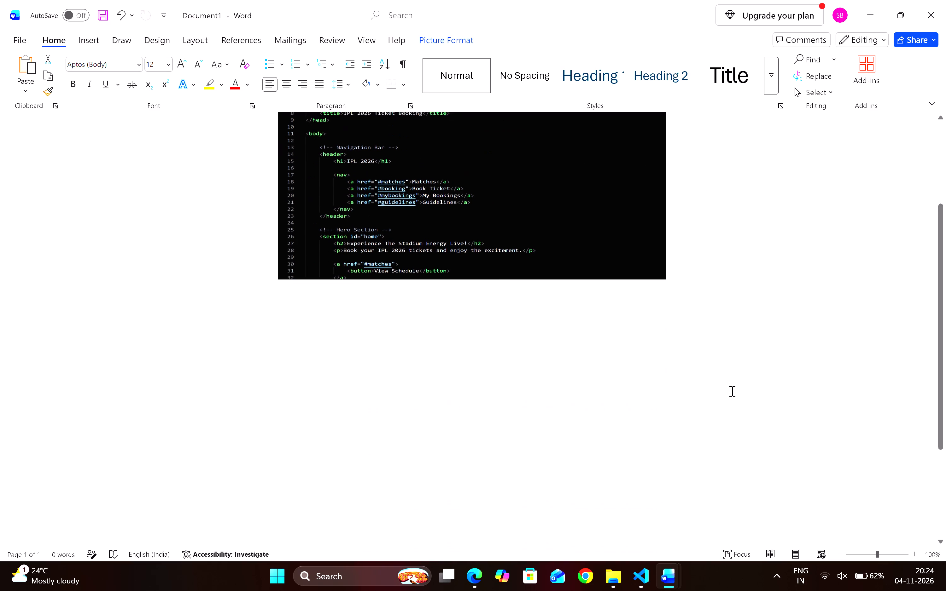
{"action": "scroll", "coordinate": [731, 391], "scroll_direction": "down", "scroll_amount": 1}
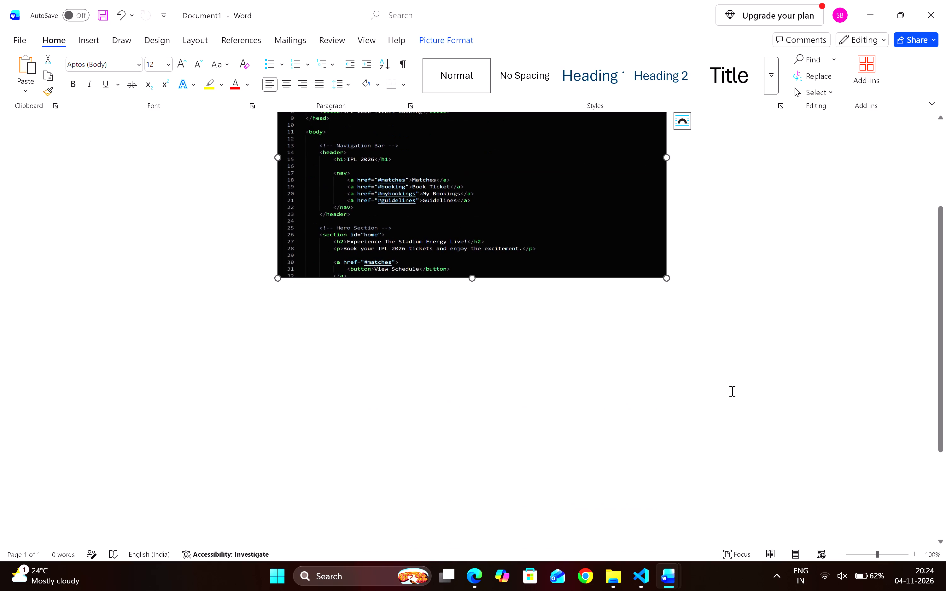
{"action": "scroll", "coordinate": [729, 356], "scroll_direction": "down", "scroll_amount": 2}
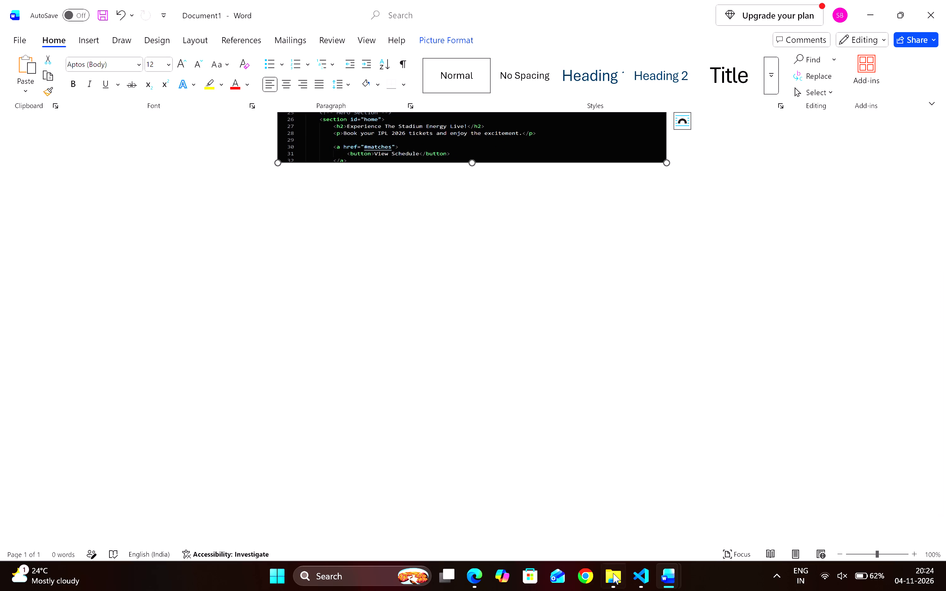
{"action": "scroll", "coordinate": [411, 266], "scroll_direction": "up", "scroll_amount": 2}
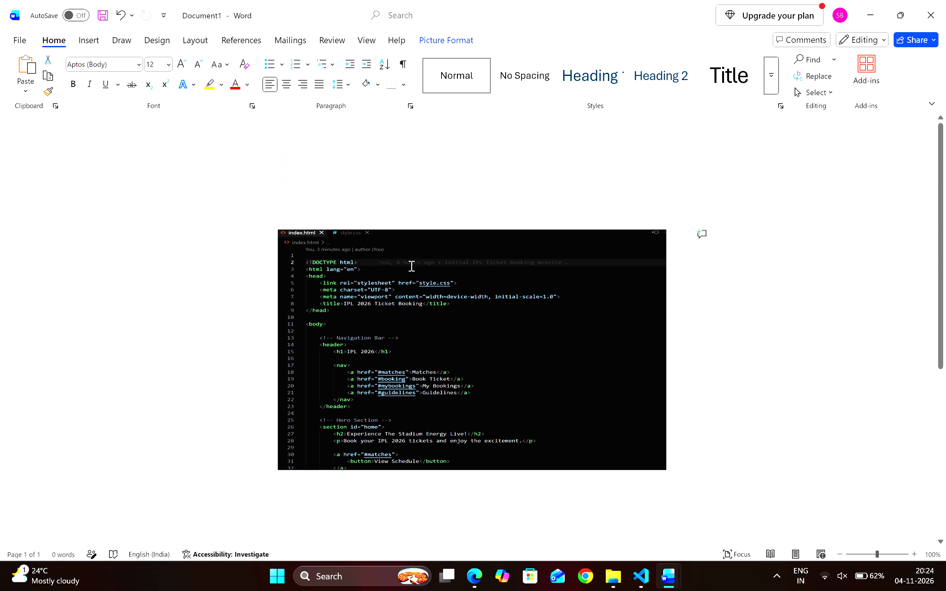
{"action": "scroll", "coordinate": [411, 266], "scroll_direction": "up", "scroll_amount": 2}
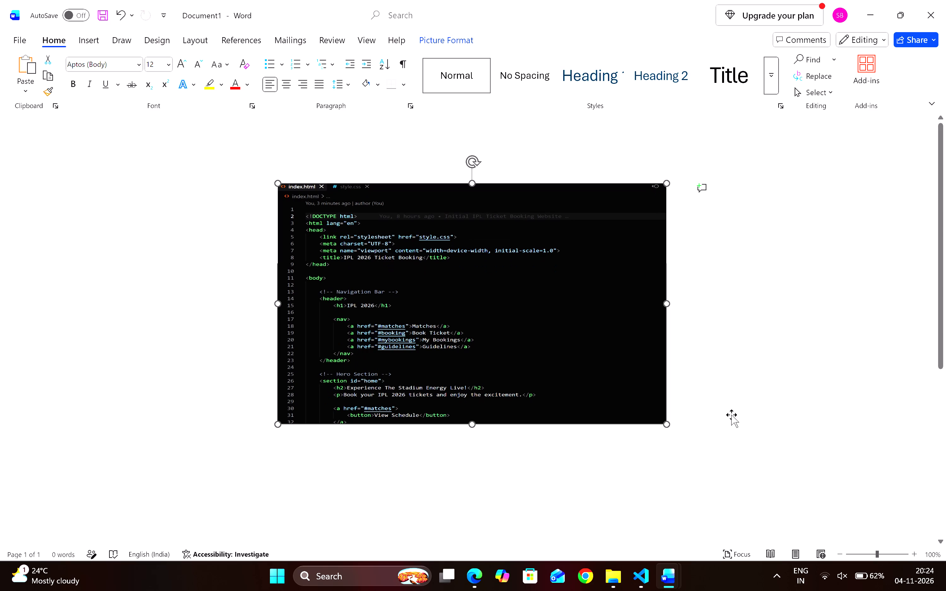
{"action": "left_click", "coordinate": [692, 411]}
{"action": "key", "text": "Return"}
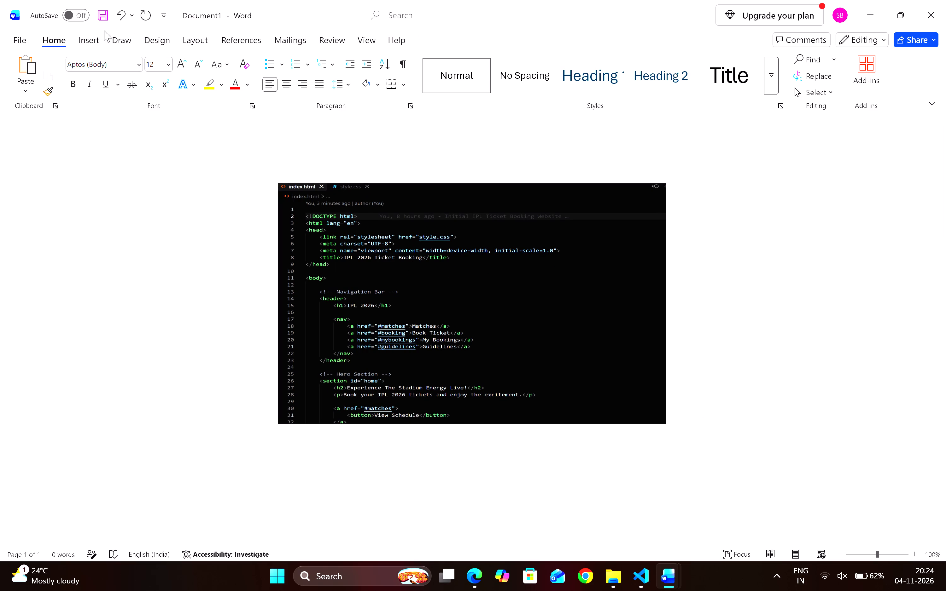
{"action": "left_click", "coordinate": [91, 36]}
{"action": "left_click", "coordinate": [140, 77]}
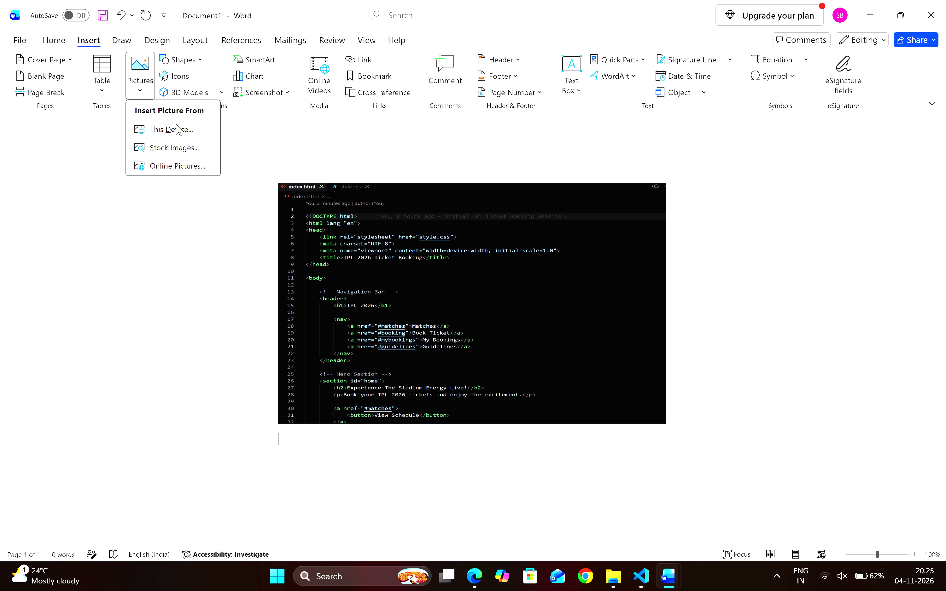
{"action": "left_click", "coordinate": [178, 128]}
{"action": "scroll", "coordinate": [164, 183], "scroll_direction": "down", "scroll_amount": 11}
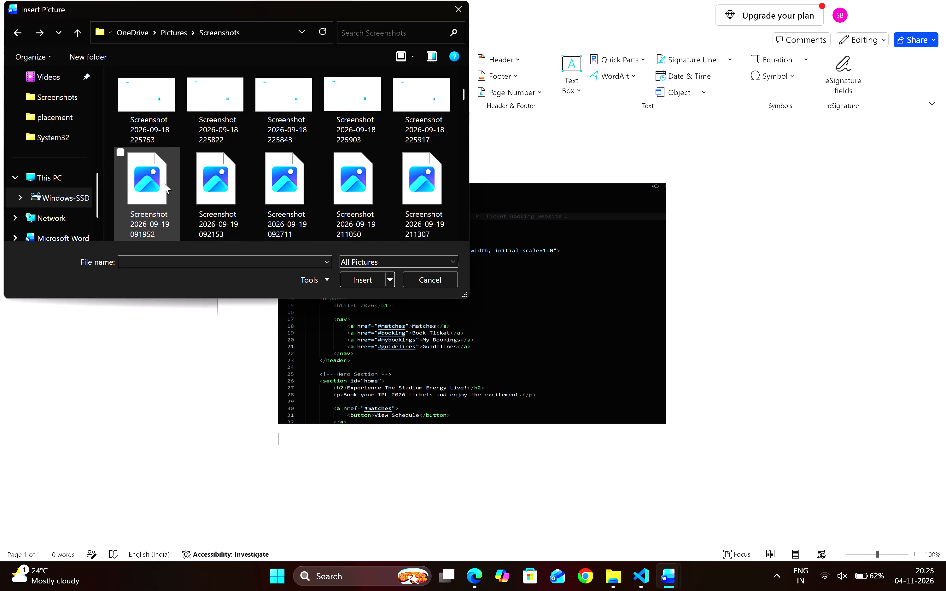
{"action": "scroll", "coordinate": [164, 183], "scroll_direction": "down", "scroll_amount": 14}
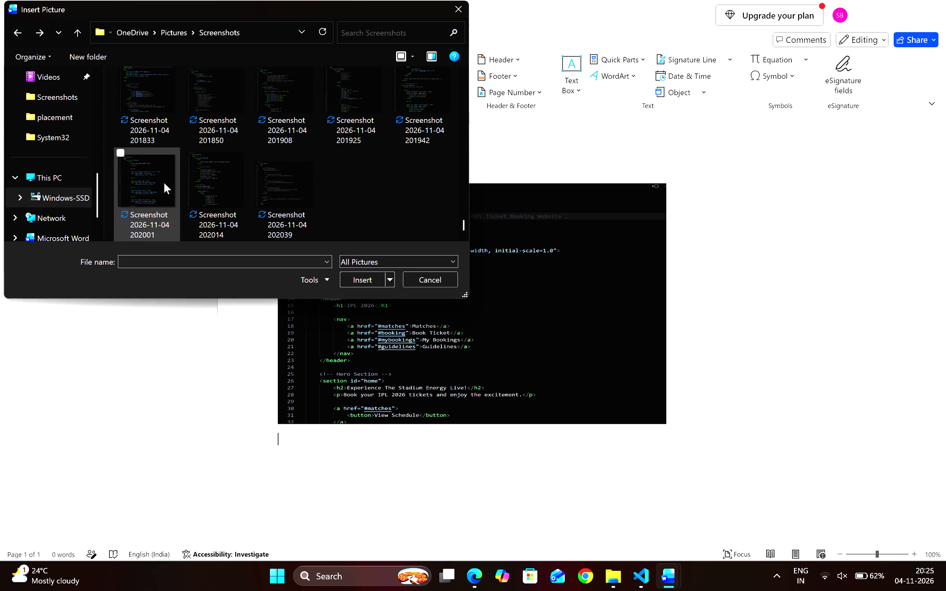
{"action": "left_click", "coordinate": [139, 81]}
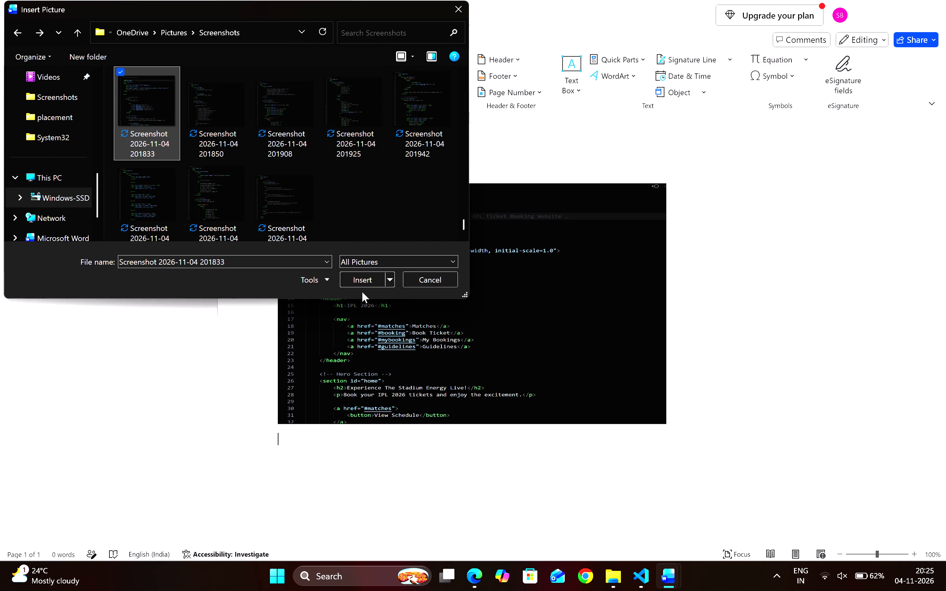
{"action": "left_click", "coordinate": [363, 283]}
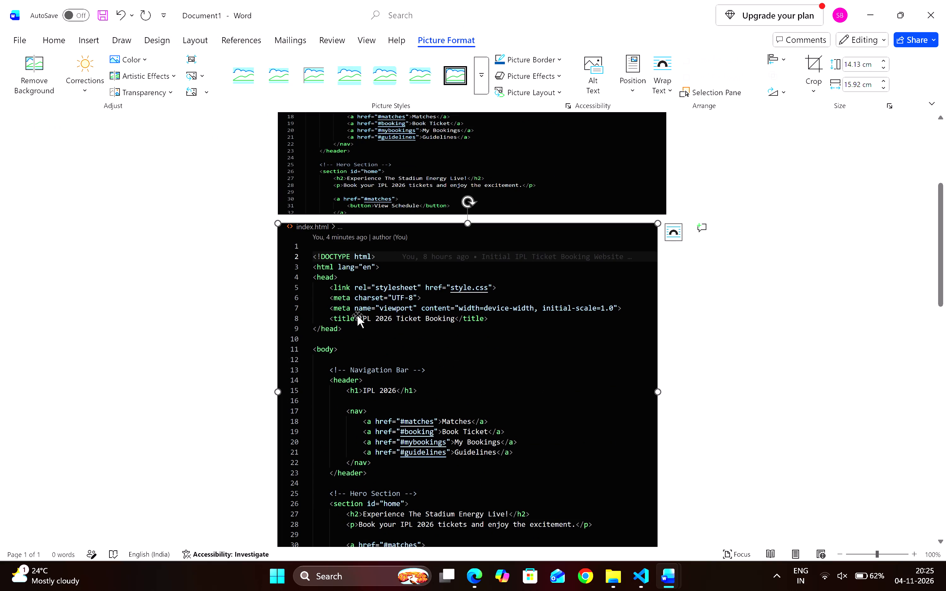
Compare the code lines covered by the newly inserted screenshot with those in the first picture above it.
{"action": "scroll", "coordinate": [357, 317], "scroll_direction": "up", "scroll_amount": 9}
{"action": "scroll", "coordinate": [357, 317], "scroll_direction": "down", "scroll_amount": 5}
{"action": "scroll", "coordinate": [255, 232], "scroll_direction": "up", "scroll_amount": 5}
{"action": "scroll", "coordinate": [255, 232], "scroll_direction": "down", "scroll_amount": 1}
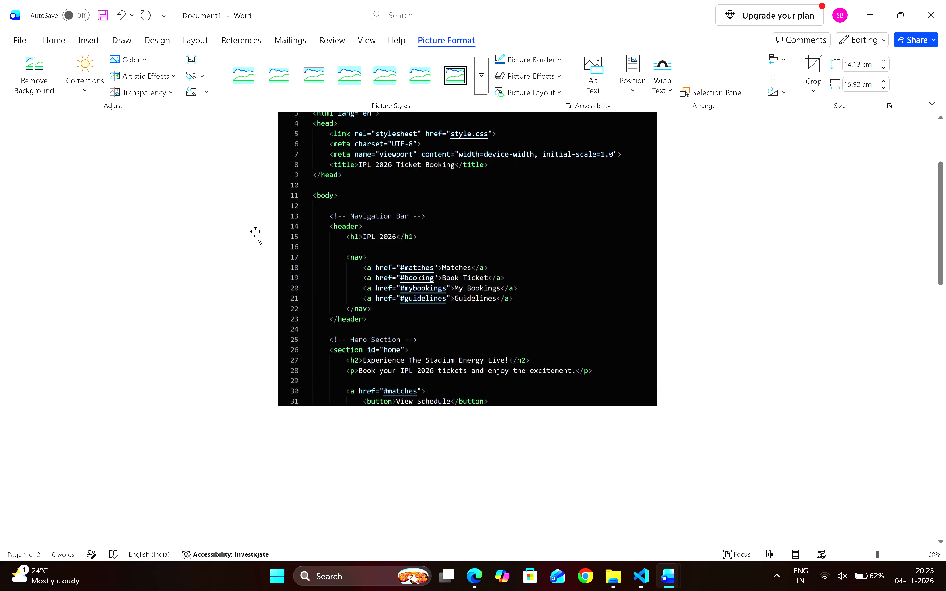
{"action": "scroll", "coordinate": [255, 232], "scroll_direction": "down", "scroll_amount": 1}
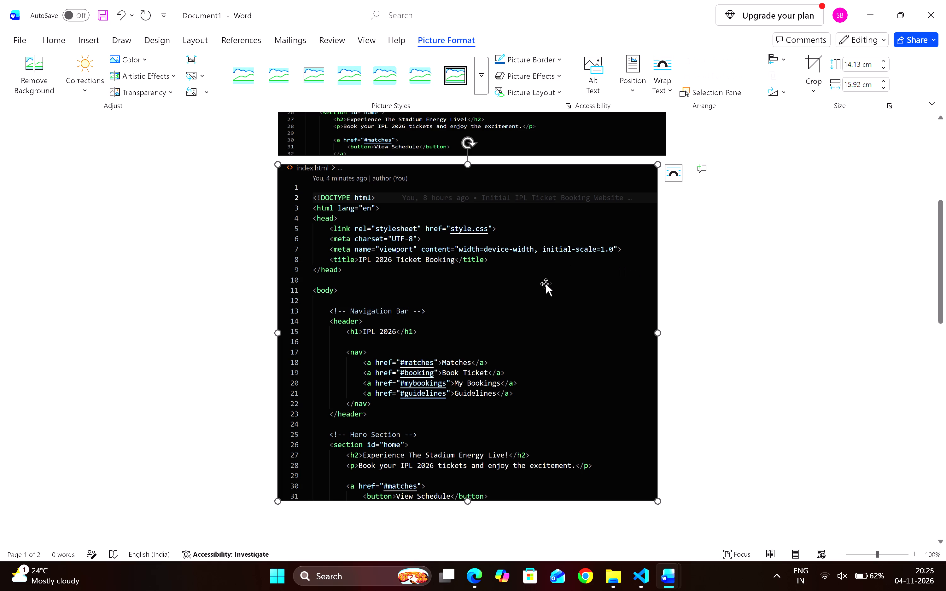
{"action": "scroll", "coordinate": [546, 284], "scroll_direction": "up", "scroll_amount": 6}
{"action": "scroll", "coordinate": [693, 299], "scroll_direction": "up", "scroll_amount": 3}
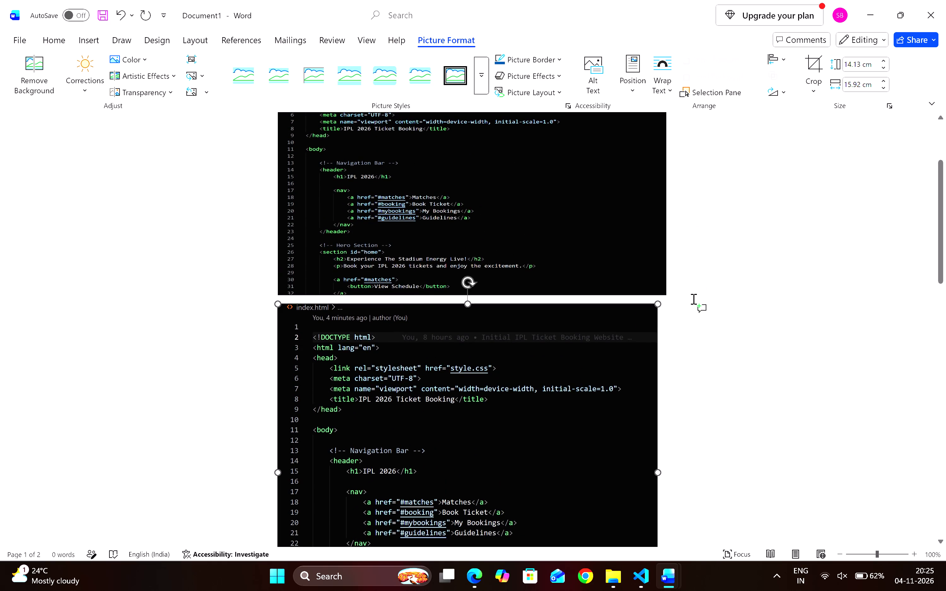
{"action": "scroll", "coordinate": [693, 299], "scroll_direction": "down", "scroll_amount": 2}
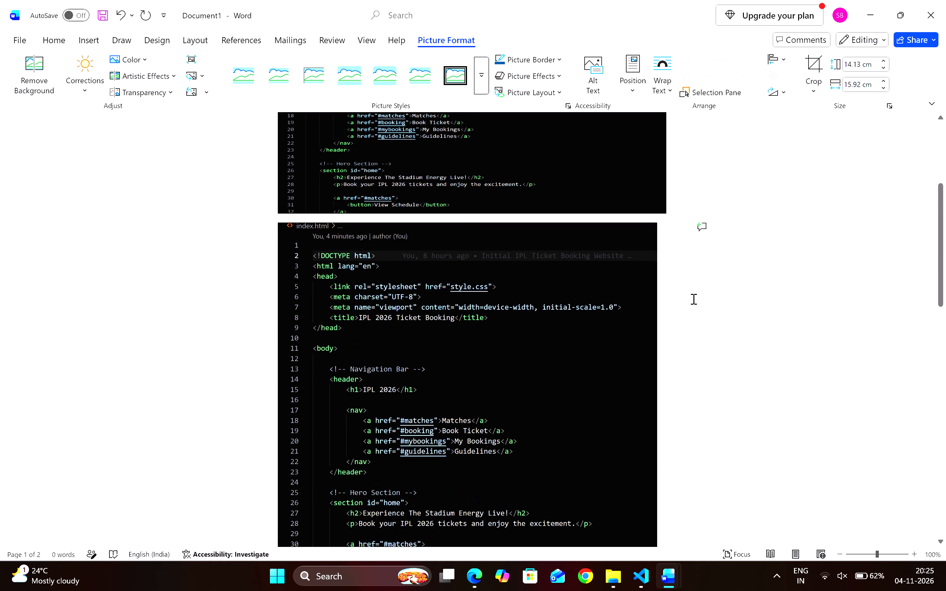
{"action": "scroll", "coordinate": [693, 299], "scroll_direction": "down", "scroll_amount": 1}
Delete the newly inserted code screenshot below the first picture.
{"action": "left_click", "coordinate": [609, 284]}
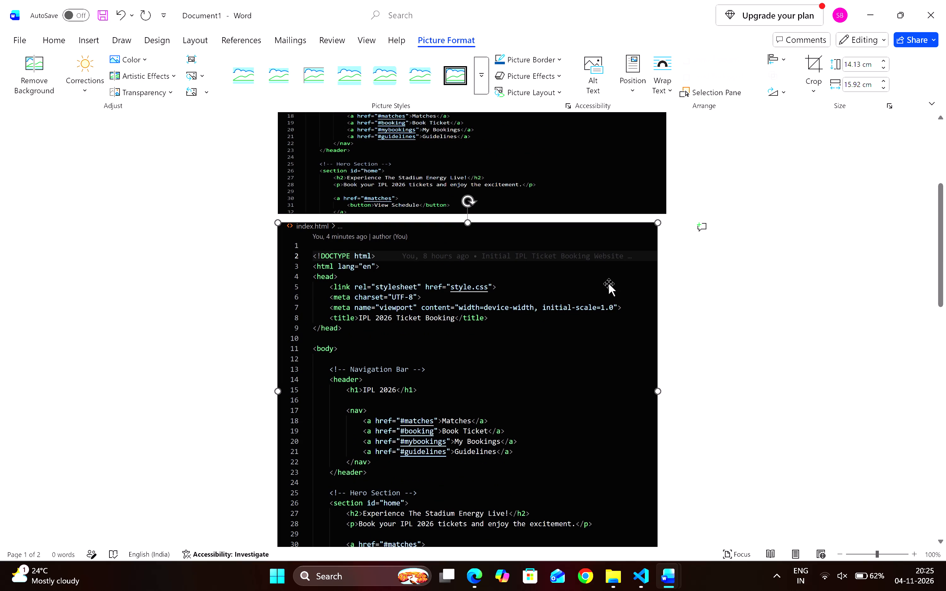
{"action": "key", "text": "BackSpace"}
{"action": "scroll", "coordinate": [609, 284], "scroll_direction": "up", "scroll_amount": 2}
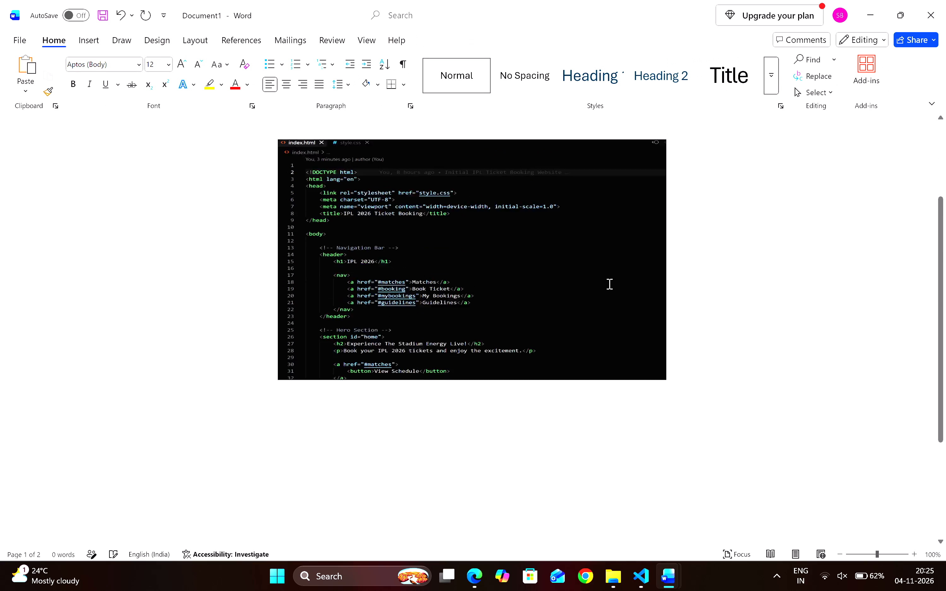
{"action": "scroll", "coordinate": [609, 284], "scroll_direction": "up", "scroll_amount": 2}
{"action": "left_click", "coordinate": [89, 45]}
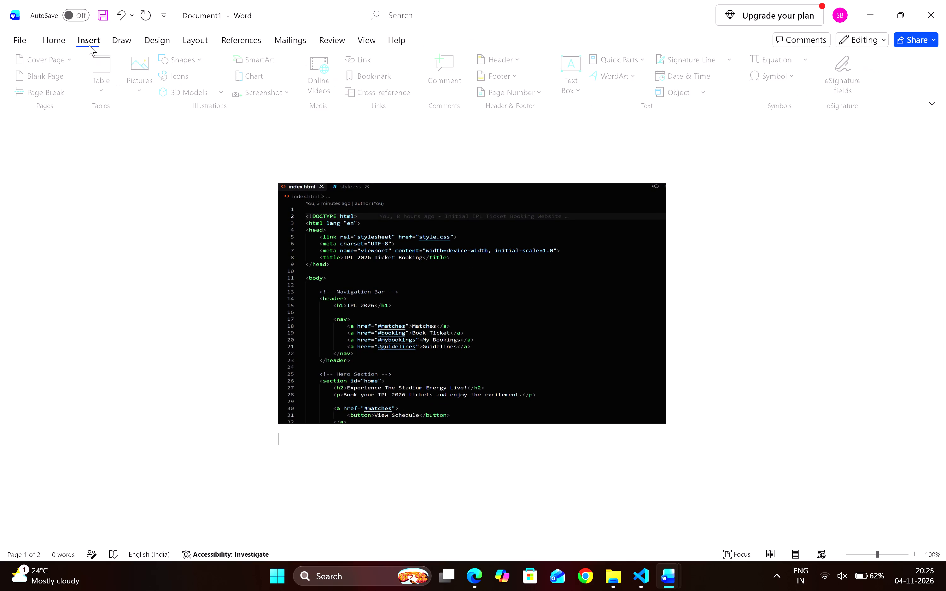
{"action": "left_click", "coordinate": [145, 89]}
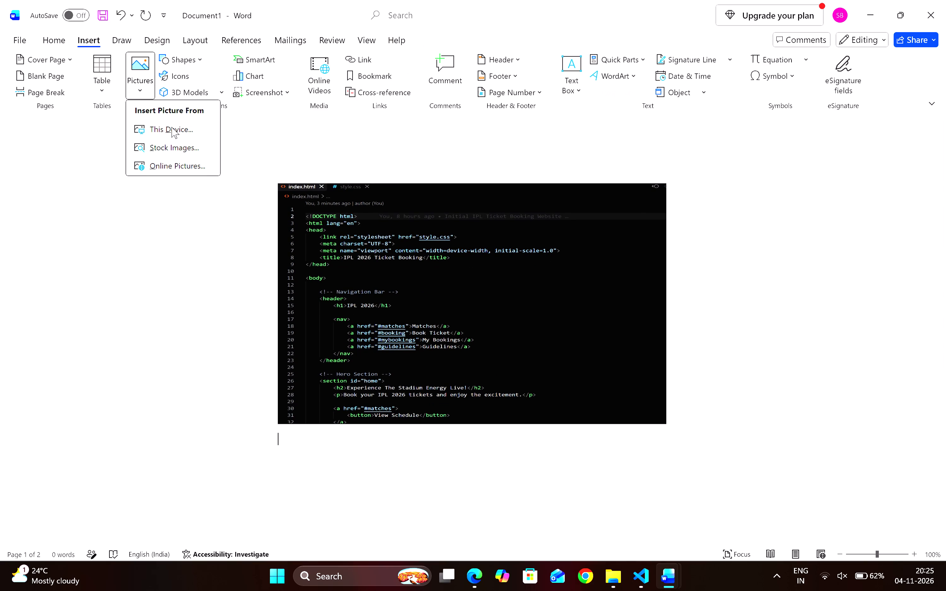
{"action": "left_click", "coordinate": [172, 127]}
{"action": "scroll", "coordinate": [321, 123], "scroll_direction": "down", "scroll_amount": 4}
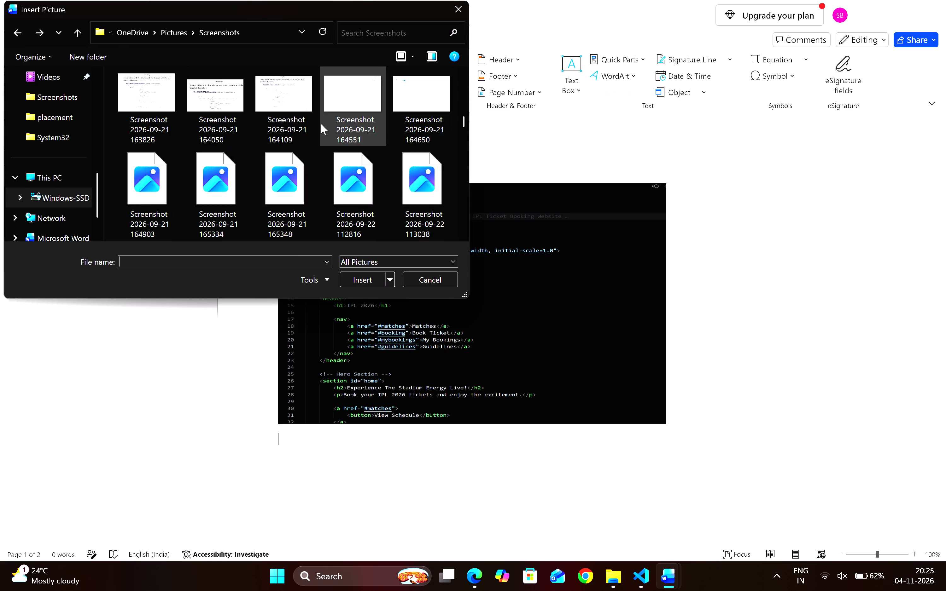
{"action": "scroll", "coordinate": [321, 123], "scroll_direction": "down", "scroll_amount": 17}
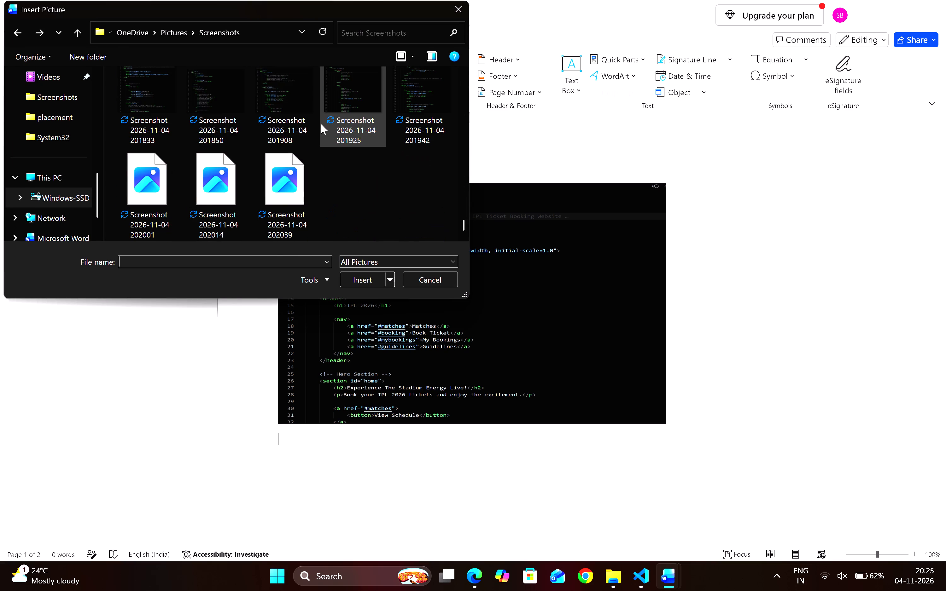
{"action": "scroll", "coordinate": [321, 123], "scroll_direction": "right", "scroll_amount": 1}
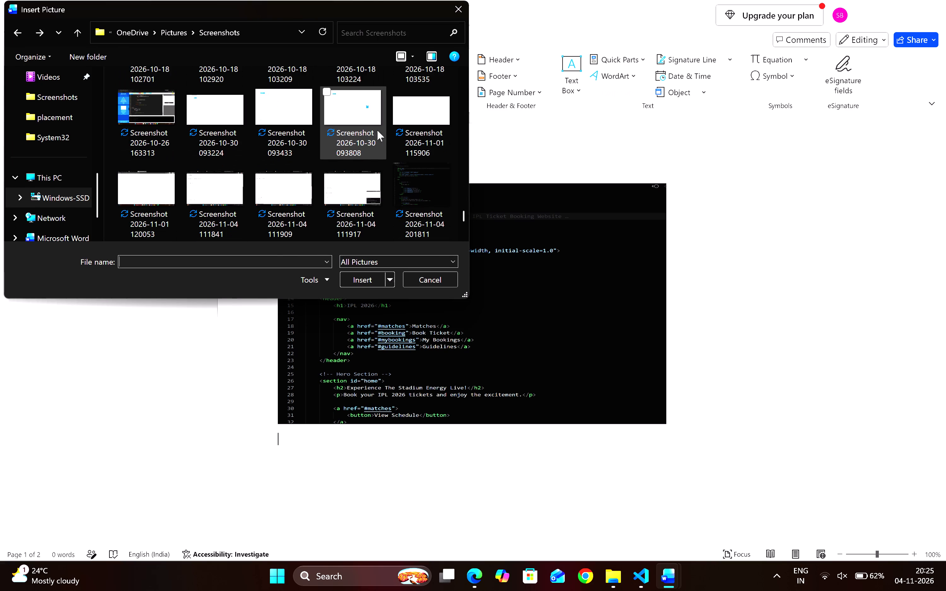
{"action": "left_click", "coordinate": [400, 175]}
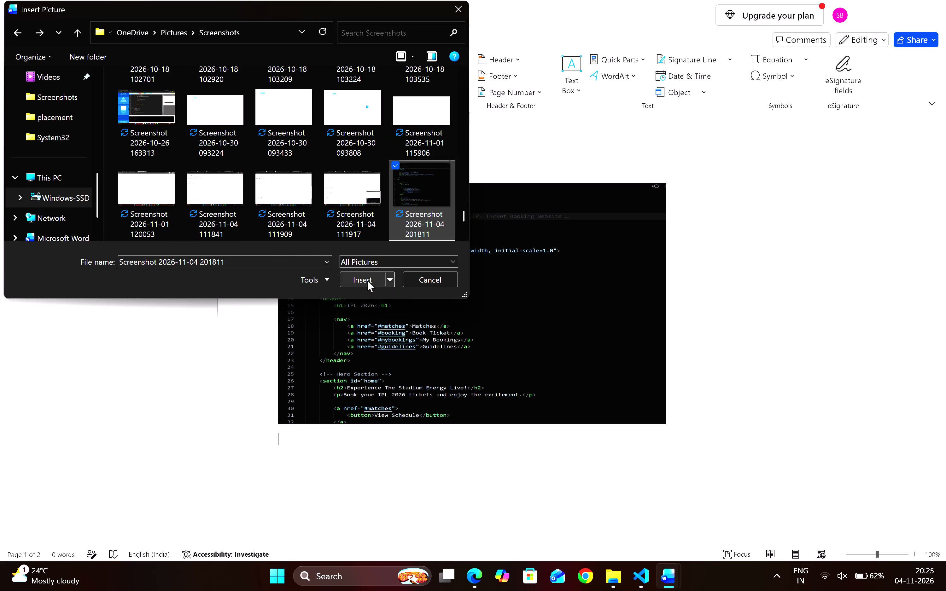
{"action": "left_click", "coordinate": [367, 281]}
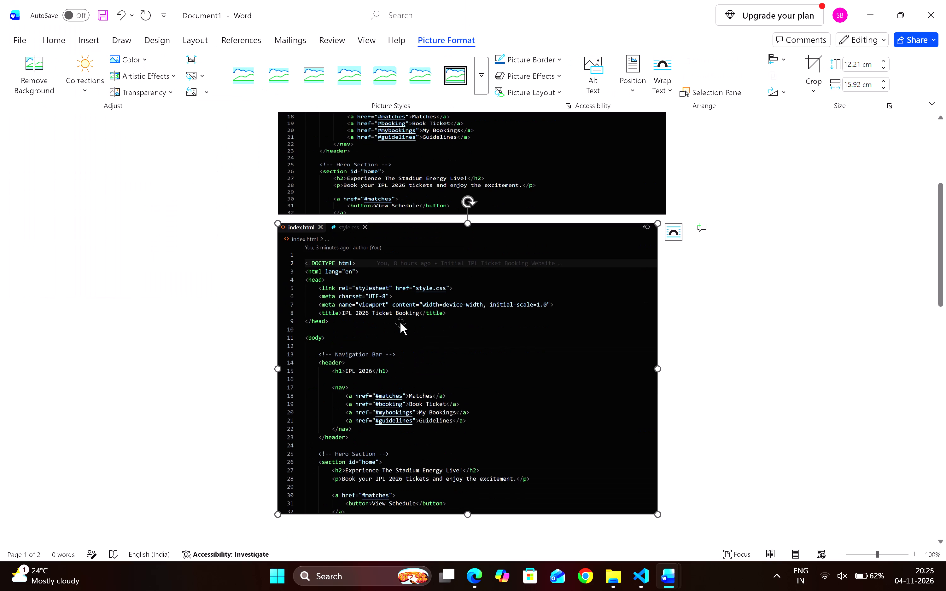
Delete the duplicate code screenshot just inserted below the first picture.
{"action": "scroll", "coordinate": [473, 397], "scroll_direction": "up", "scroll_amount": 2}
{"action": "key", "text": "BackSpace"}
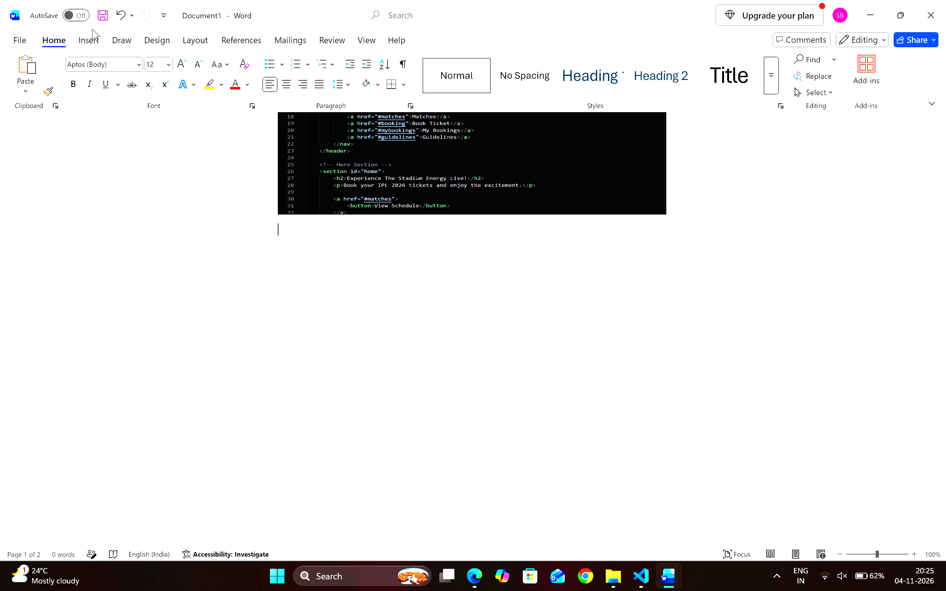
{"action": "left_click", "coordinate": [87, 42]}
{"action": "left_click", "coordinate": [148, 79]}
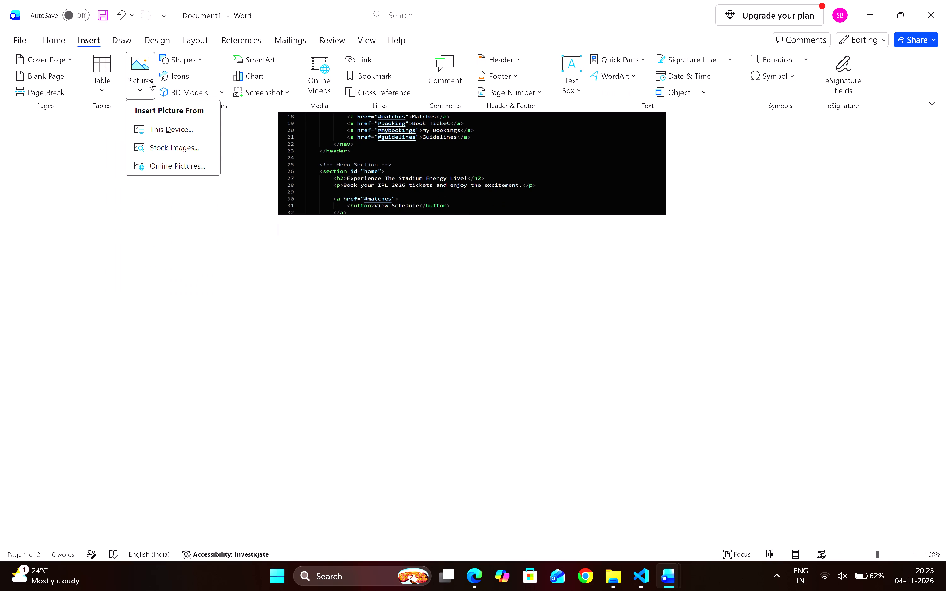
{"action": "left_click", "coordinate": [183, 130]}
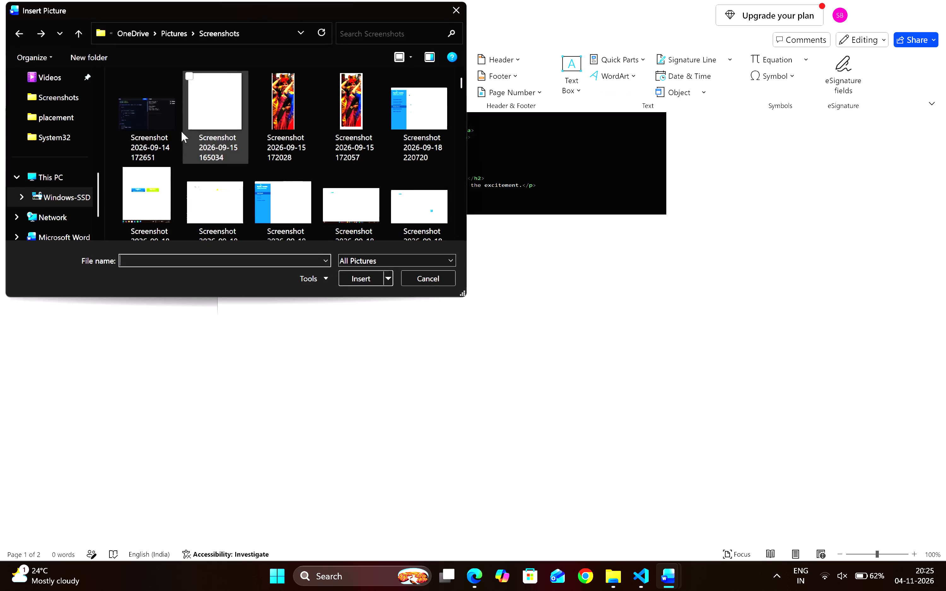
{"action": "scroll", "coordinate": [225, 160], "scroll_direction": "down", "scroll_amount": 4}
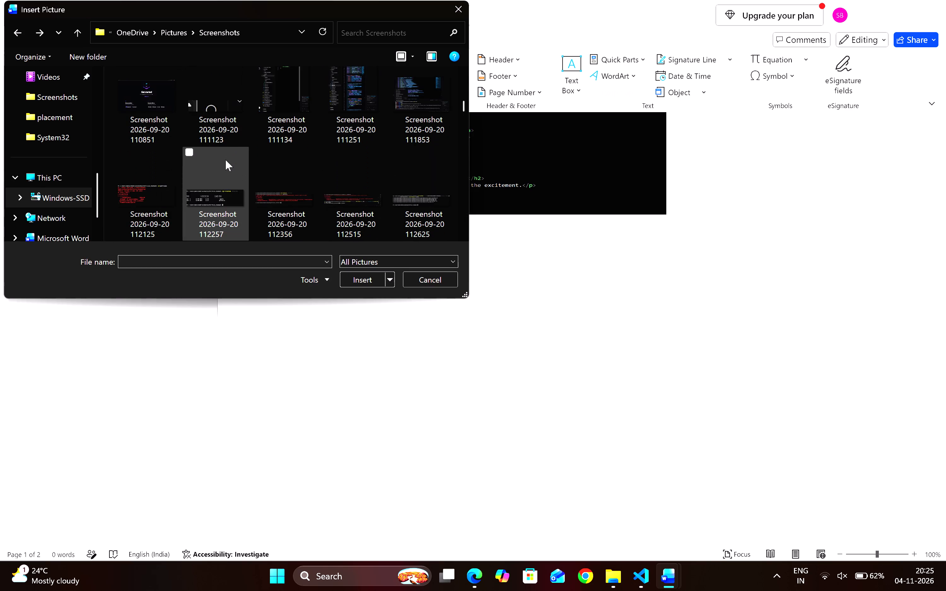
{"action": "scroll", "coordinate": [225, 160], "scroll_direction": "down", "scroll_amount": 20}
{"action": "scroll", "coordinate": [225, 160], "scroll_direction": "down", "scroll_amount": 7}
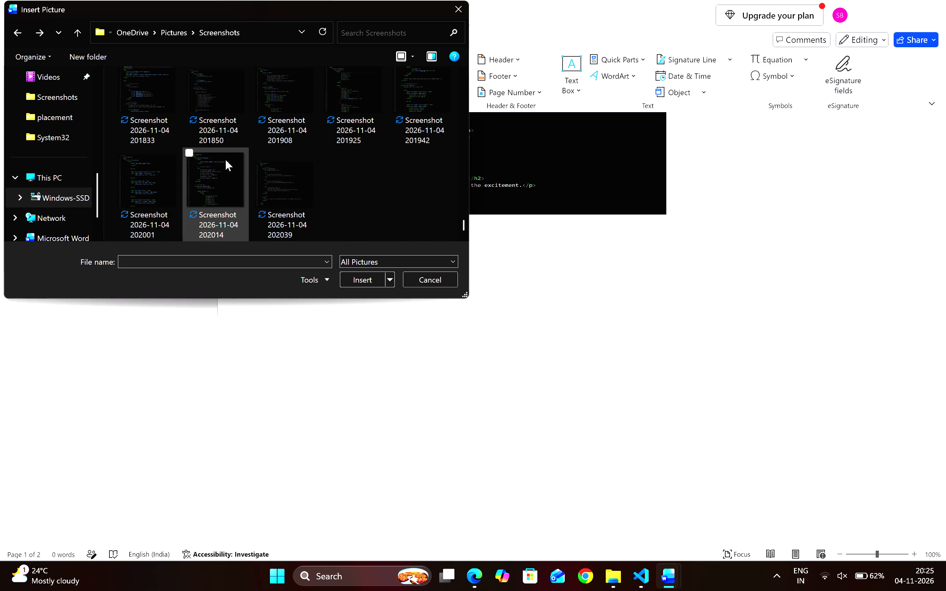
{"action": "left_click", "coordinate": [195, 73]}
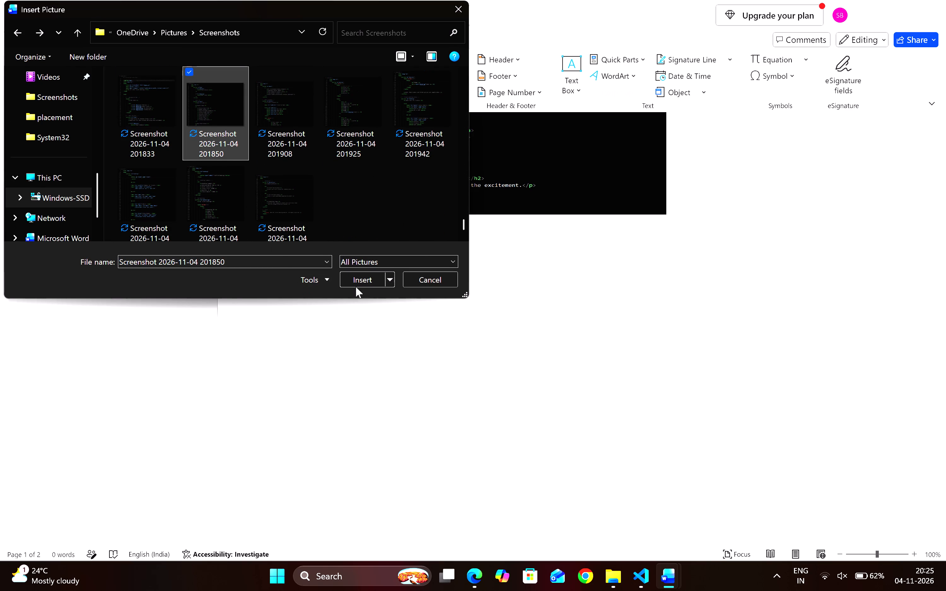
{"action": "left_click", "coordinate": [360, 276]}
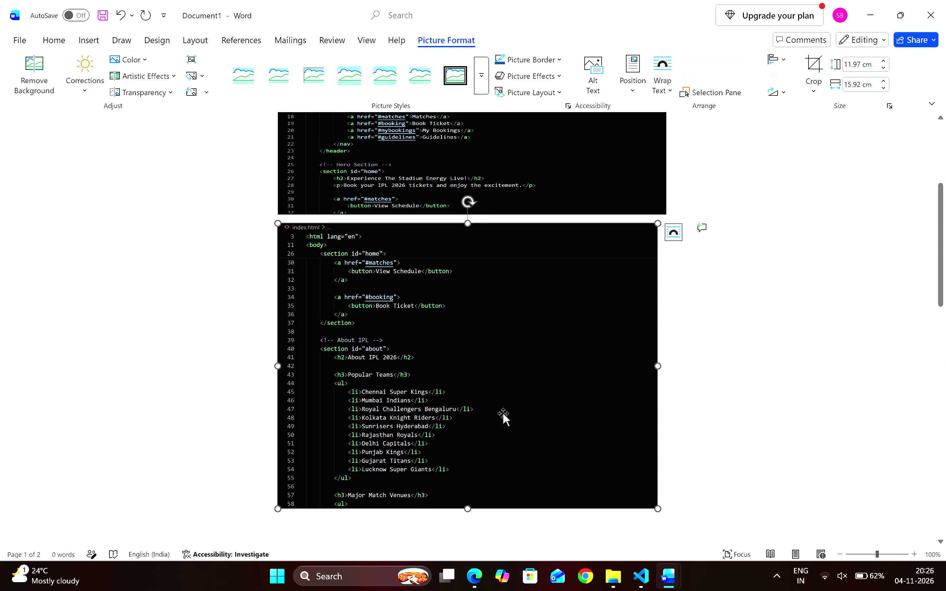
{"action": "left_click", "coordinate": [677, 472]}
{"action": "key", "text": "Return"}
{"action": "key", "text": "Return"}
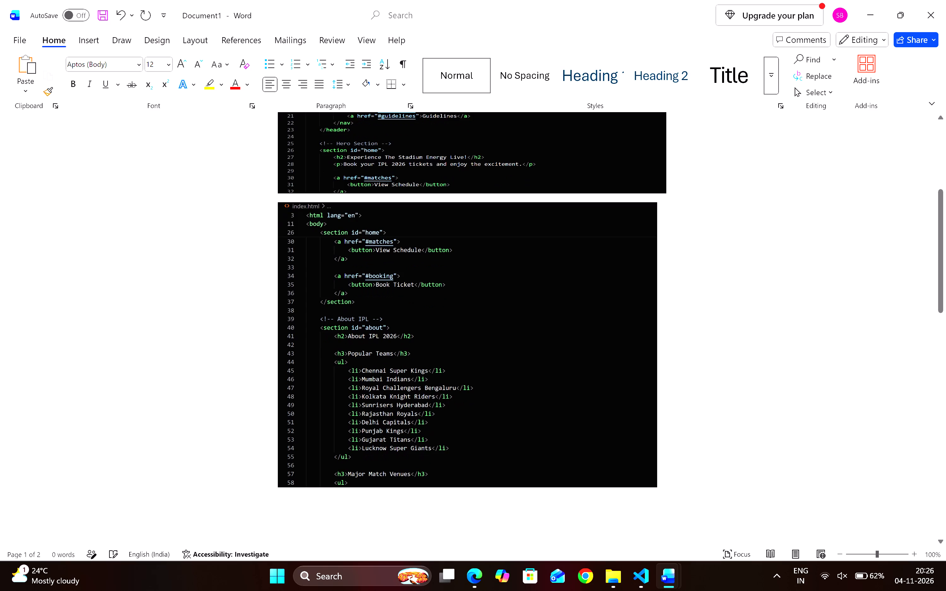
{"action": "key", "text": "Return"}
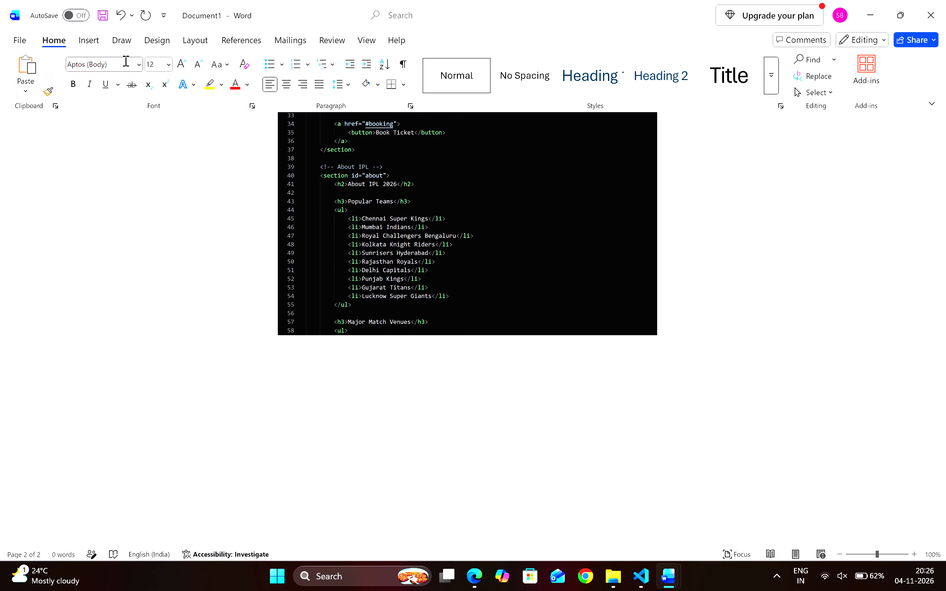
{"action": "left_click", "coordinate": [87, 42]}
{"action": "left_click", "coordinate": [141, 89]}
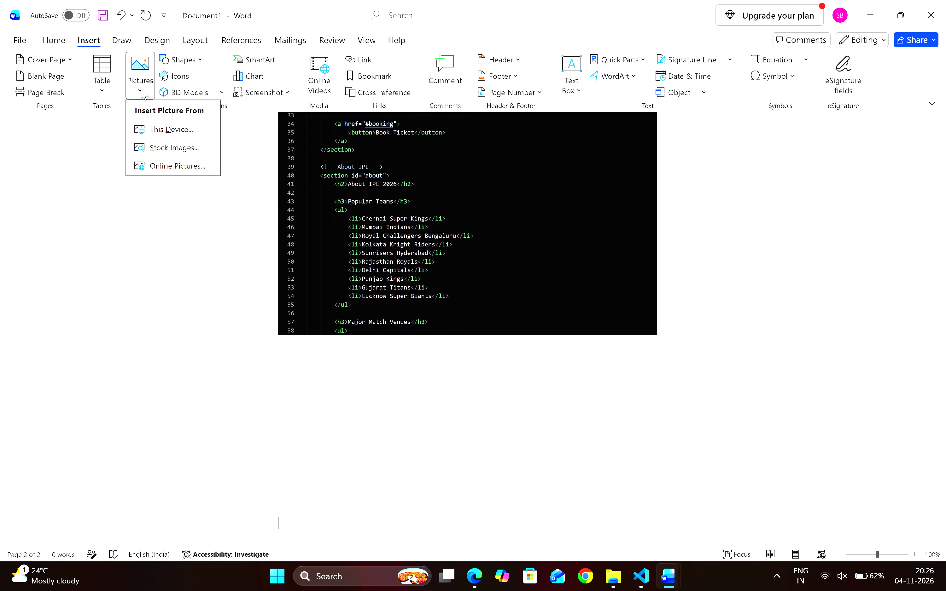
{"action": "left_click", "coordinate": [180, 135]}
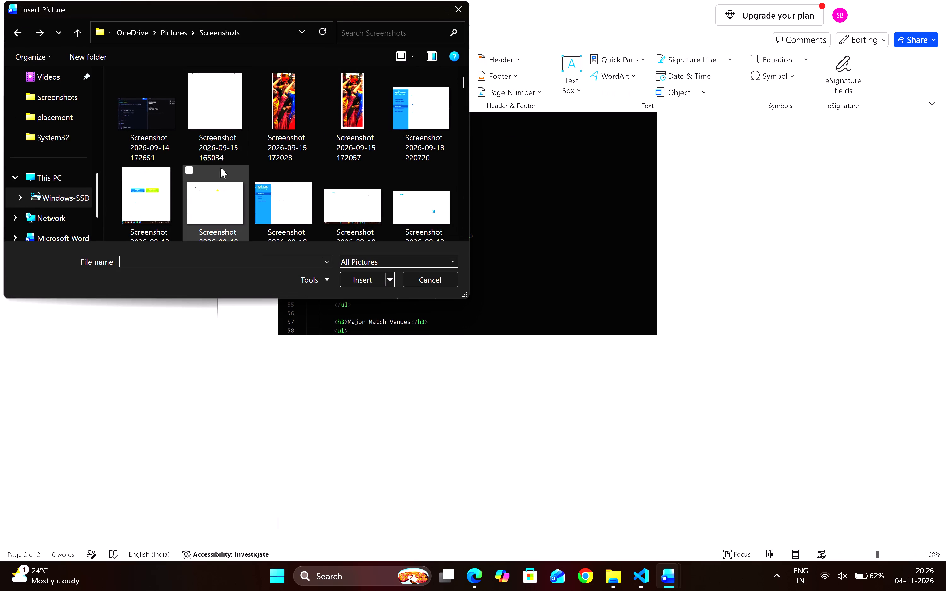
{"action": "scroll", "coordinate": [246, 200], "scroll_direction": "down", "scroll_amount": 13}
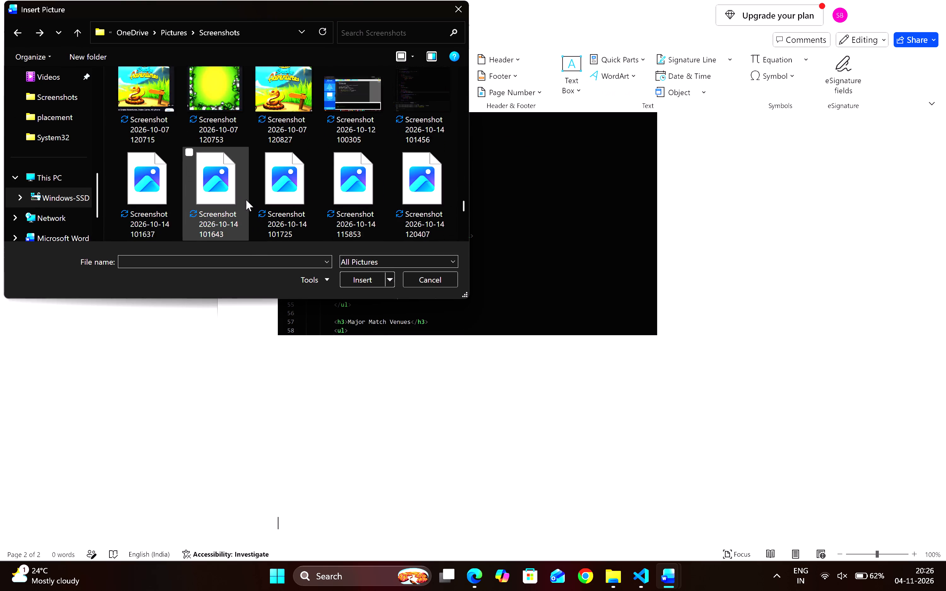
{"action": "scroll", "coordinate": [246, 200], "scroll_direction": "down", "scroll_amount": 7}
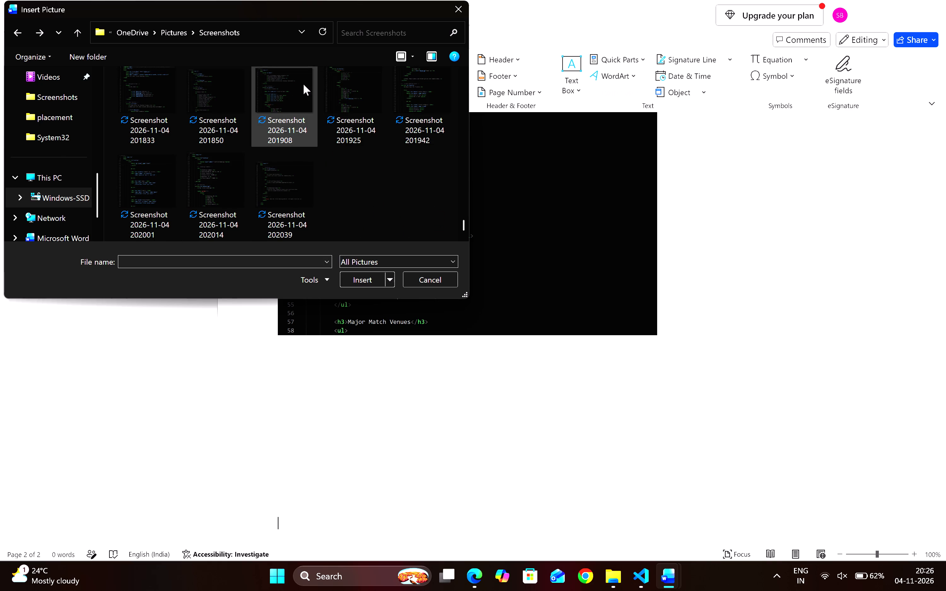
{"action": "left_click", "coordinate": [303, 84]}
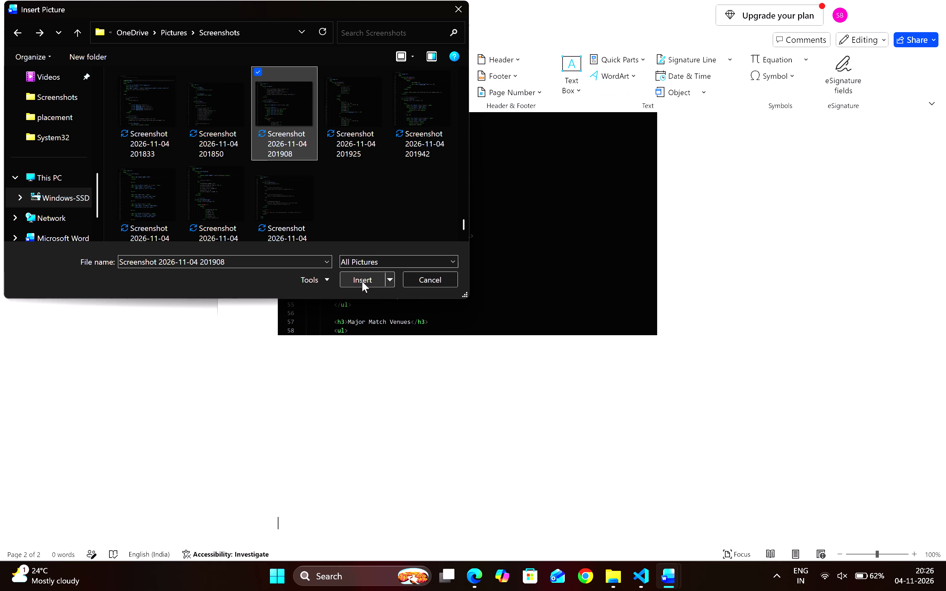
{"action": "left_click", "coordinate": [362, 281]}
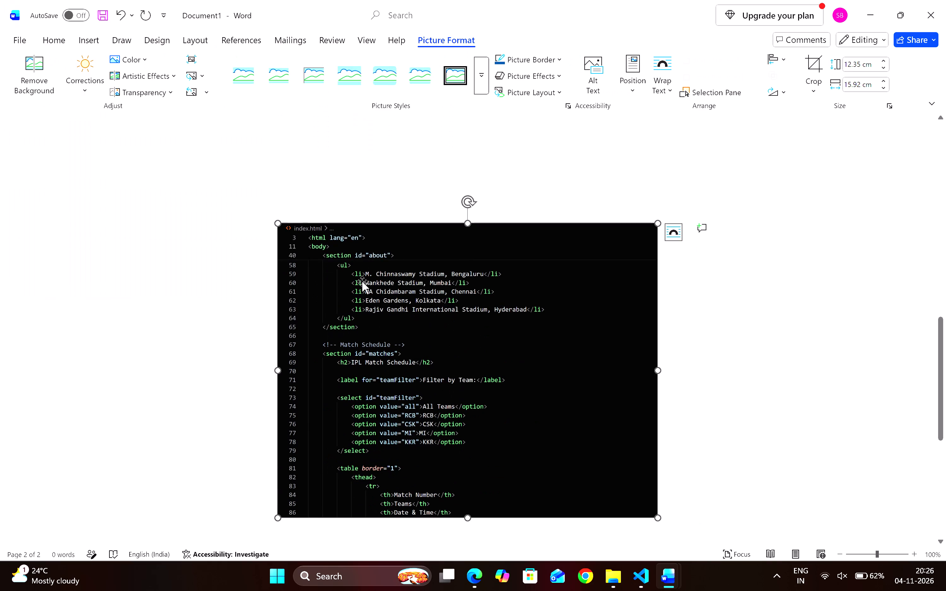
Resize the newly inserted third code screenshot to about 16.5 cm wide and about 10 cm high.
{"action": "scroll", "coordinate": [387, 288], "scroll_direction": "down", "scroll_amount": 6}
{"action": "left_click_drag", "start_coordinate": [654, 517], "coordinate": [639, 490]}
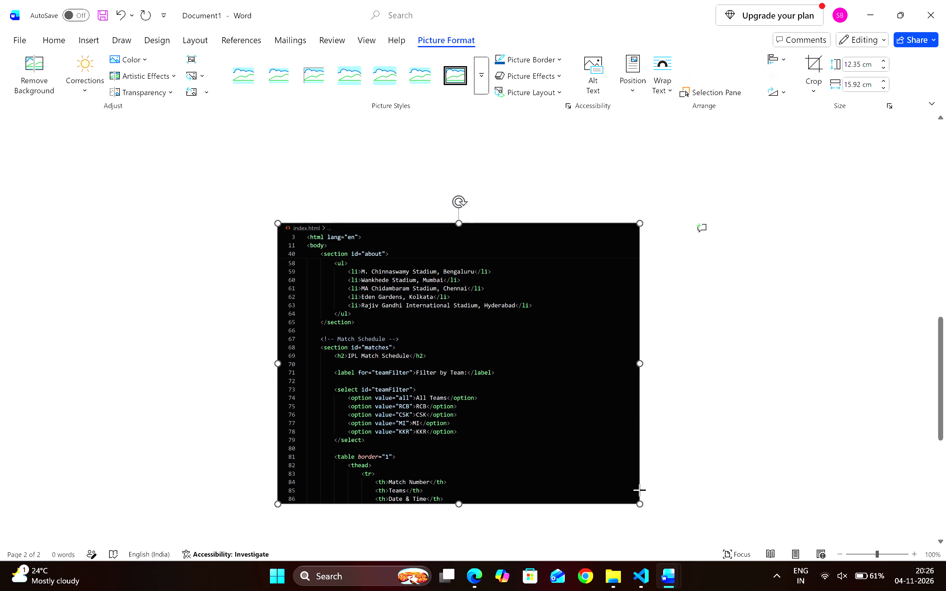
{"action": "left_click_drag", "start_coordinate": [639, 490], "coordinate": [606, 454]}
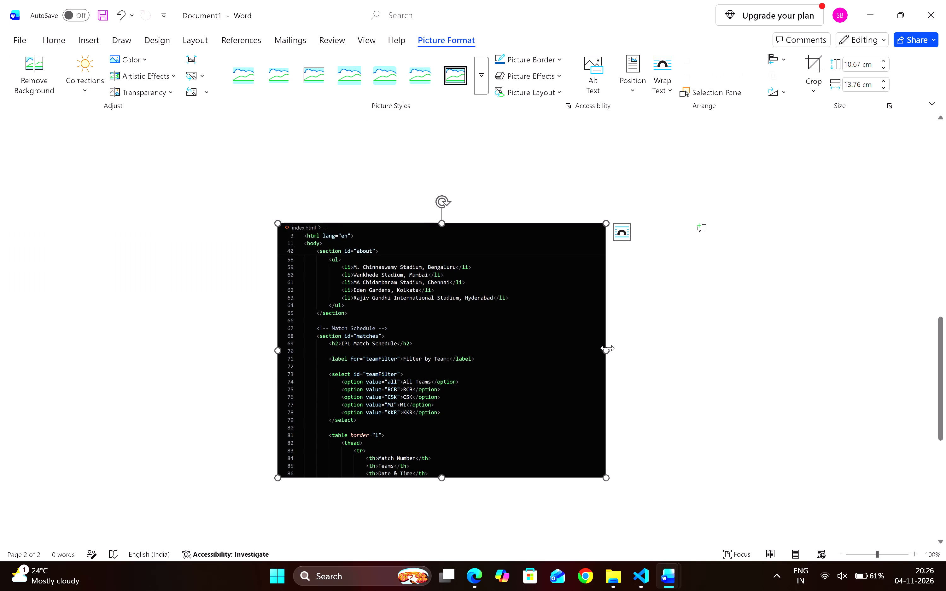
{"action": "left_click_drag", "start_coordinate": [607, 348], "coordinate": [670, 338]}
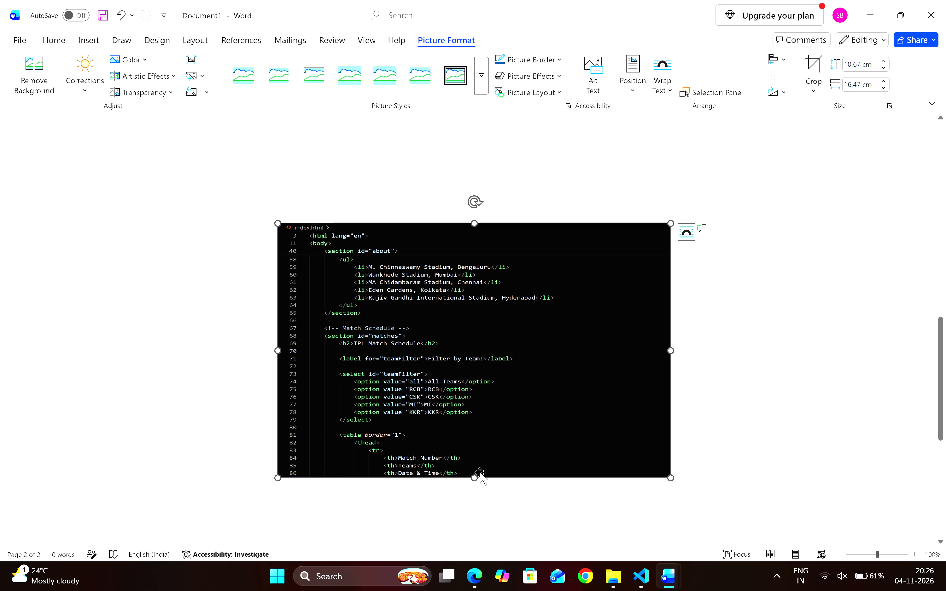
{"action": "left_click_drag", "start_coordinate": [473, 476], "coordinate": [470, 456]}
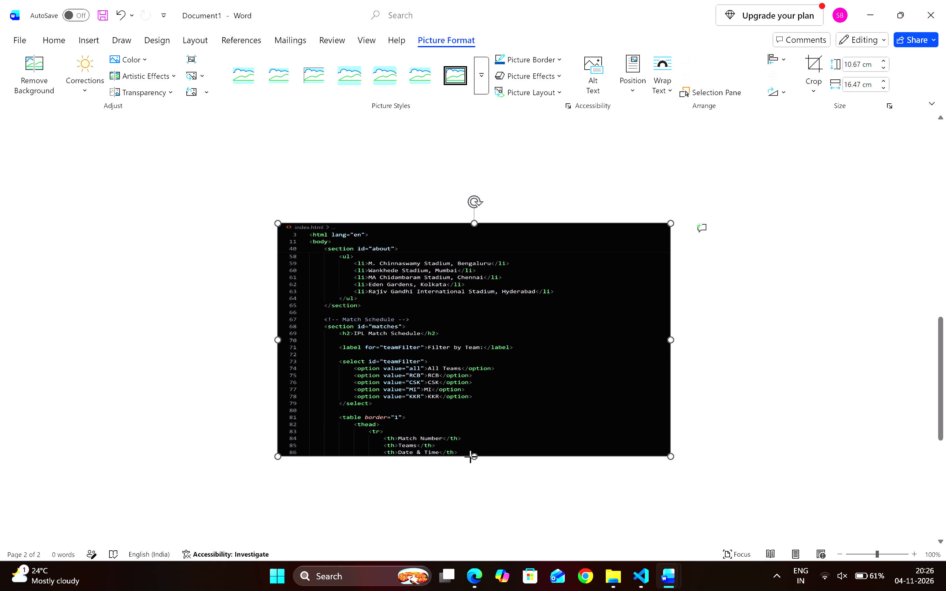
{"action": "left_click_drag", "start_coordinate": [470, 456], "coordinate": [470, 459]}
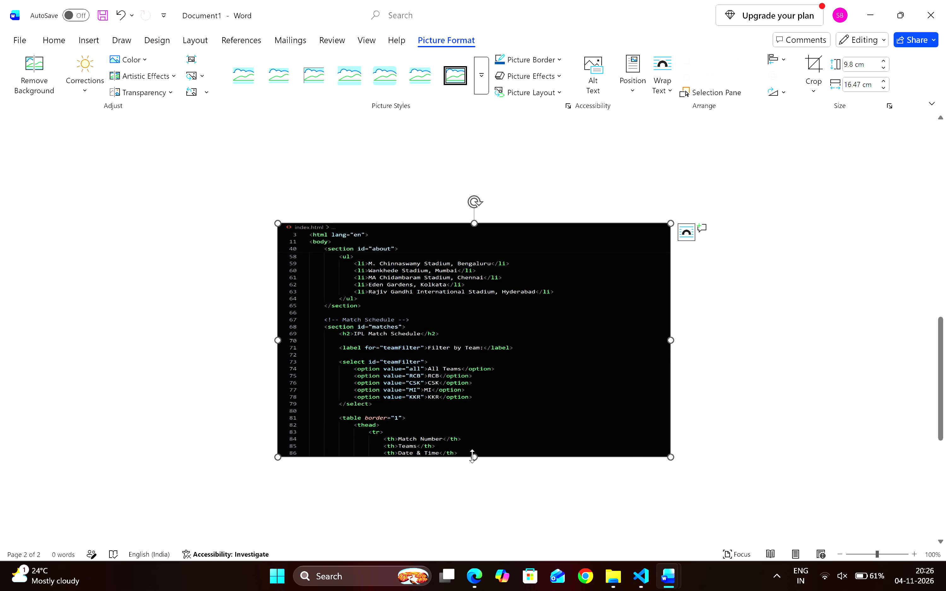
{"action": "left_click_drag", "start_coordinate": [473, 455], "coordinate": [469, 460]}
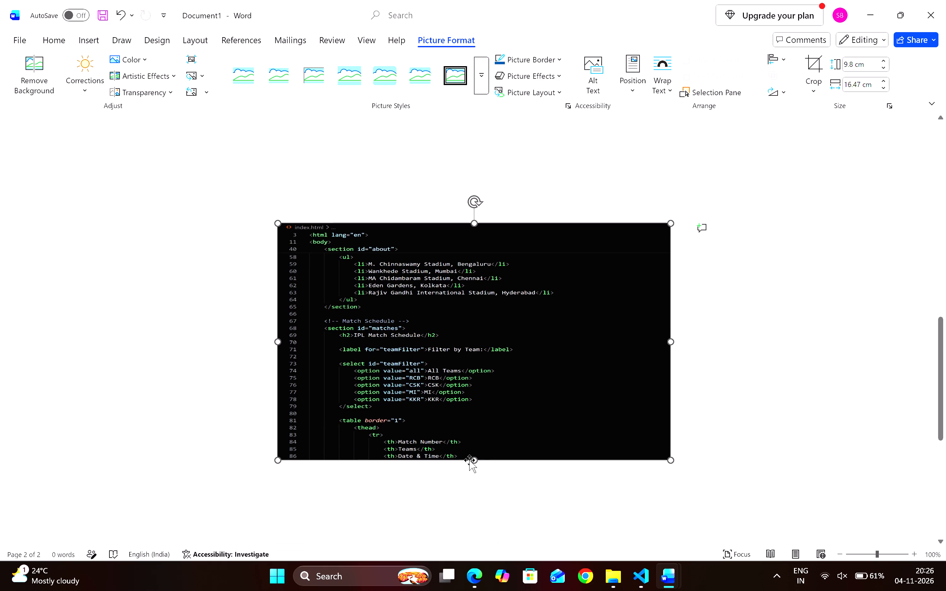
{"action": "left_click", "coordinate": [679, 450]}
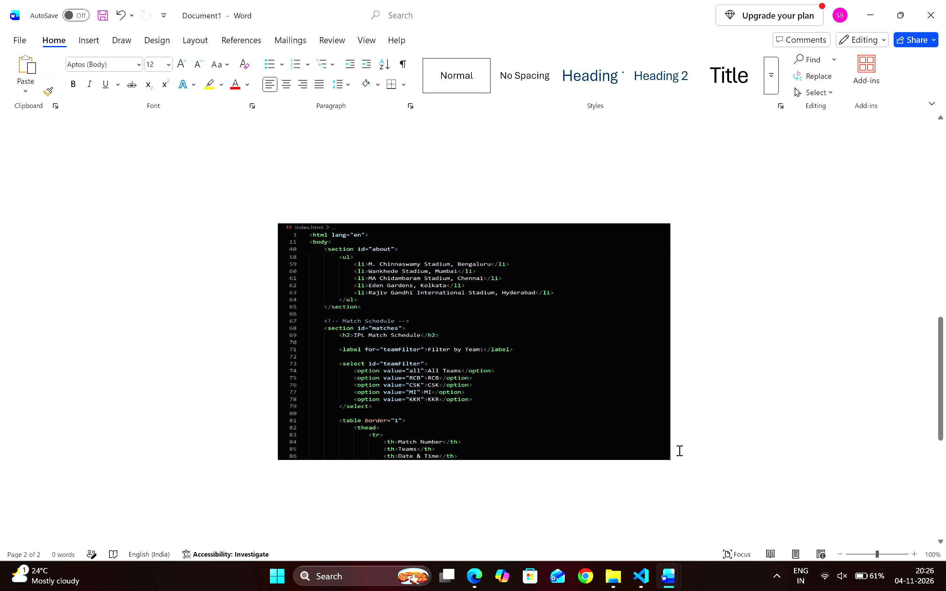
{"action": "key", "text": "Return"}
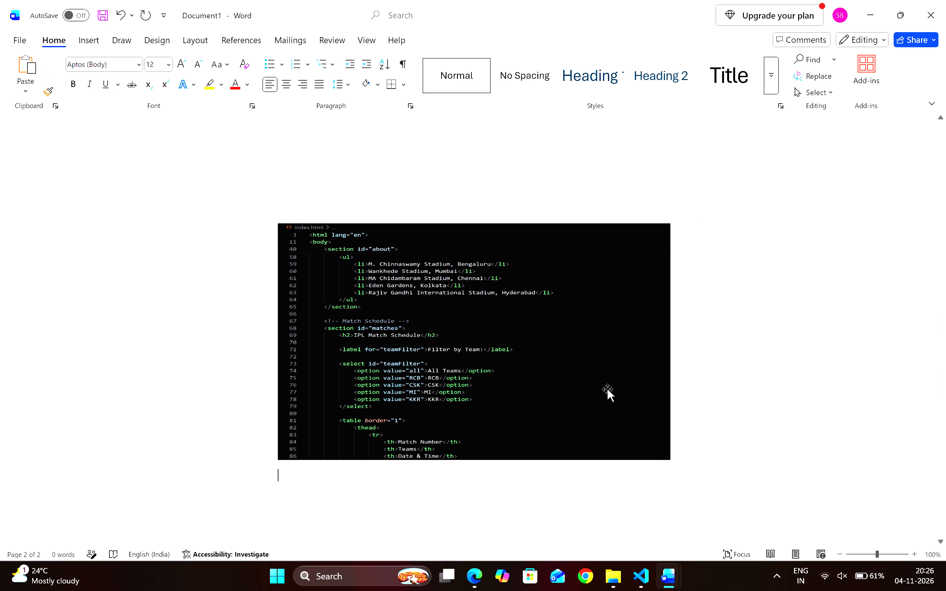
{"action": "left_click", "coordinate": [94, 41]}
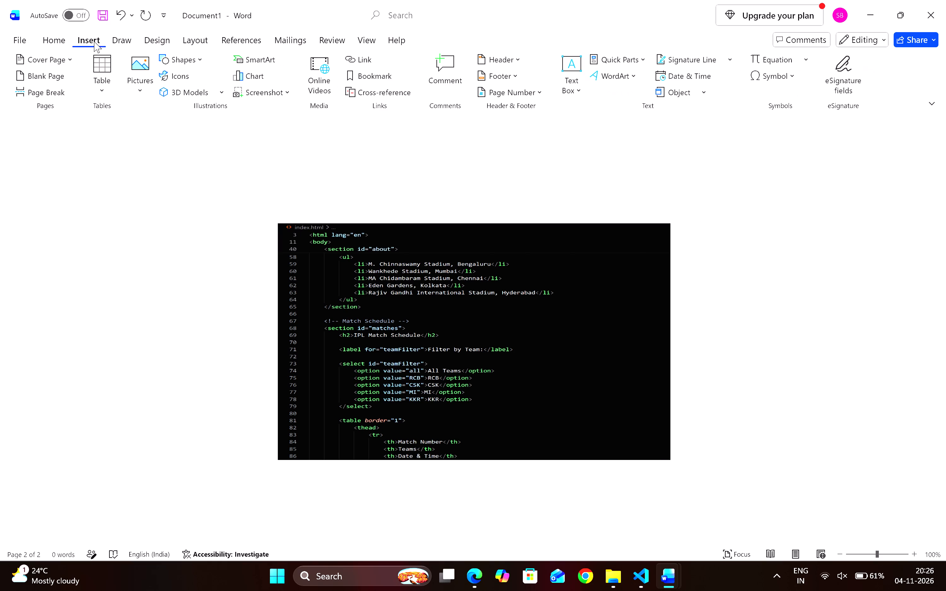
{"action": "left_click_drag", "start_coordinate": [138, 83], "coordinate": [184, 132]}
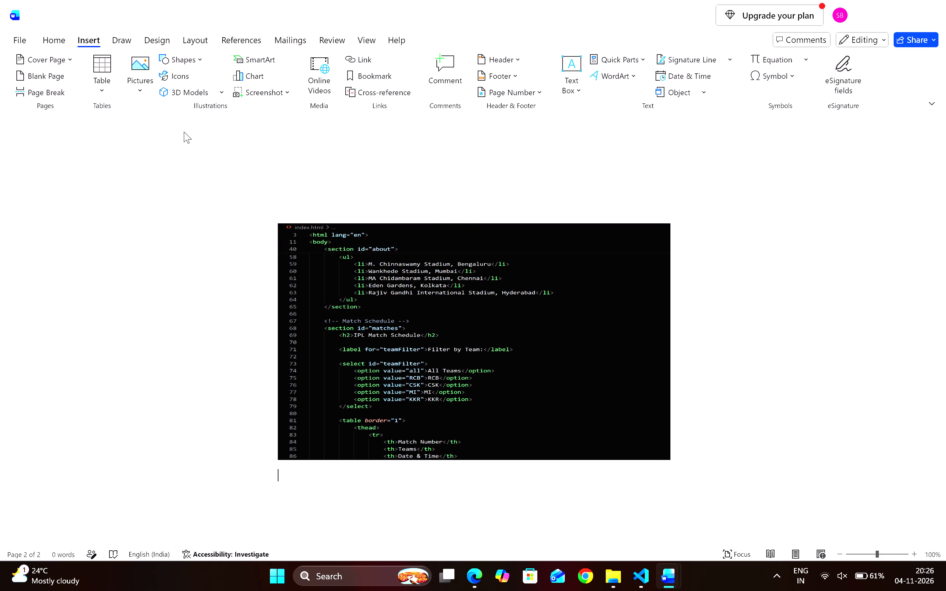
{"action": "left_click", "coordinate": [184, 132]}
{"action": "scroll", "coordinate": [228, 183], "scroll_direction": "down", "scroll_amount": 4}
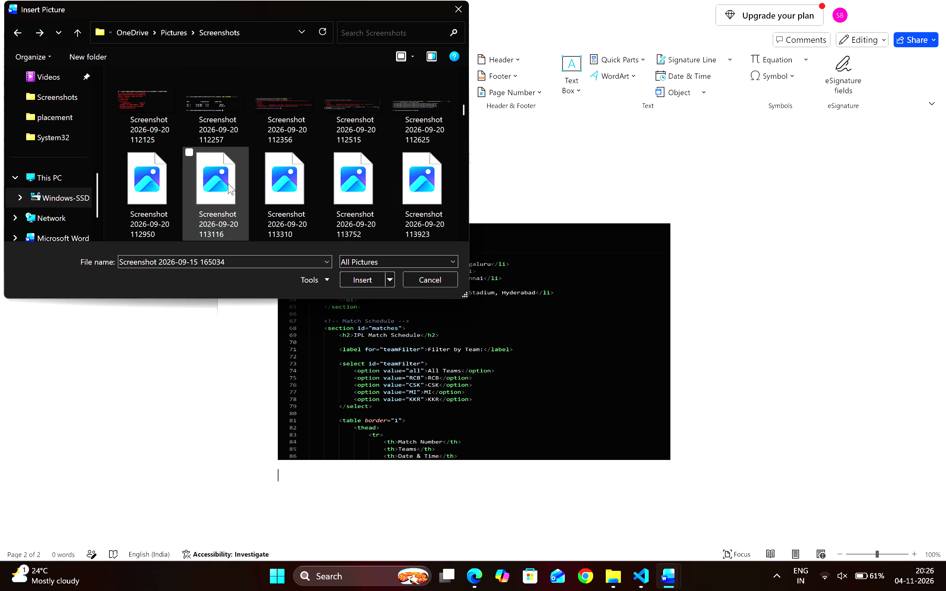
{"action": "scroll", "coordinate": [228, 183], "scroll_direction": "down", "scroll_amount": 2}
{"action": "scroll", "coordinate": [241, 197], "scroll_direction": "up", "scroll_amount": 9}
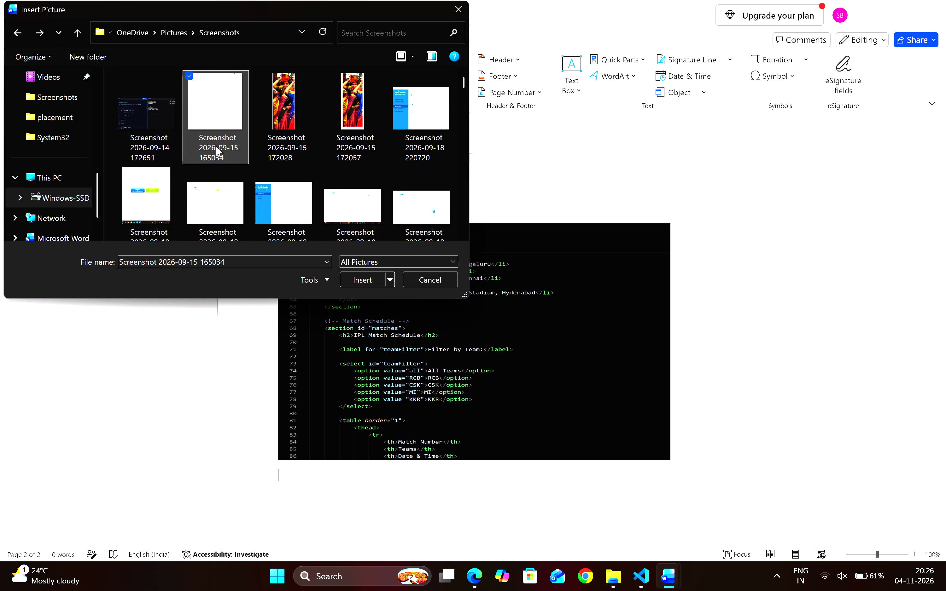
{"action": "left_click", "coordinate": [187, 77]}
{"action": "scroll", "coordinate": [223, 142], "scroll_direction": "down", "scroll_amount": 12}
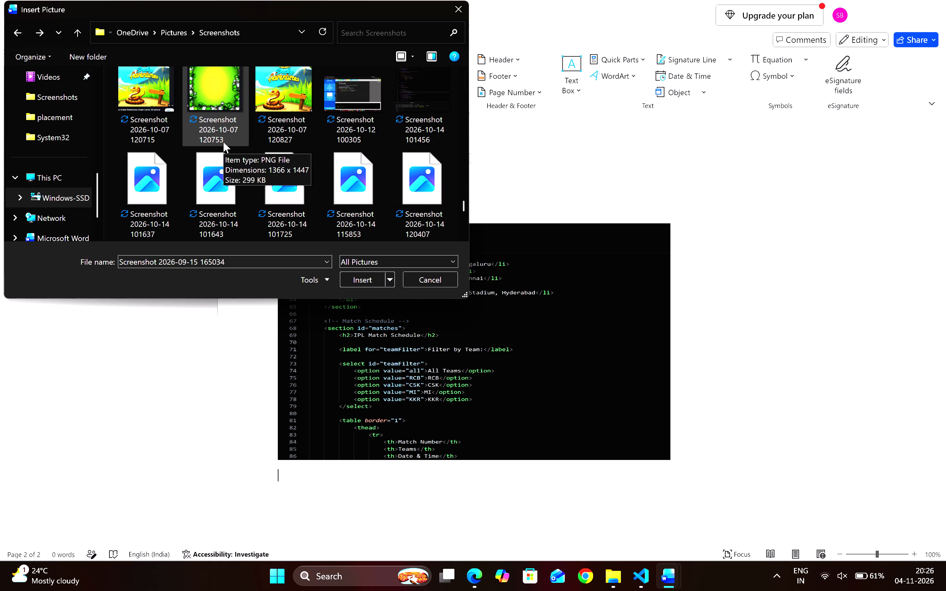
{"action": "scroll", "coordinate": [223, 142], "scroll_direction": "down", "scroll_amount": 5}
{"action": "left_click", "coordinate": [356, 88]}
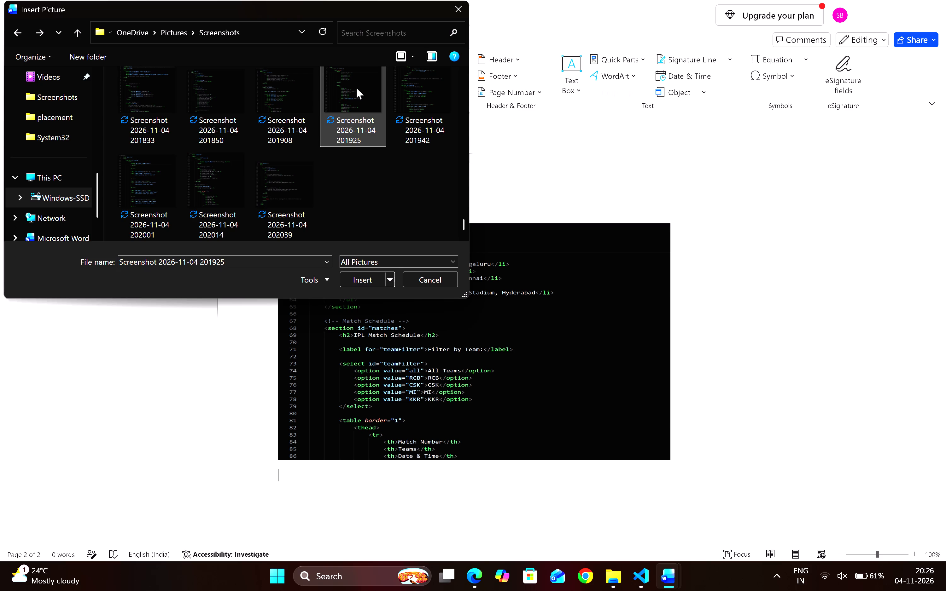
{"action": "left_click", "coordinate": [363, 276]}
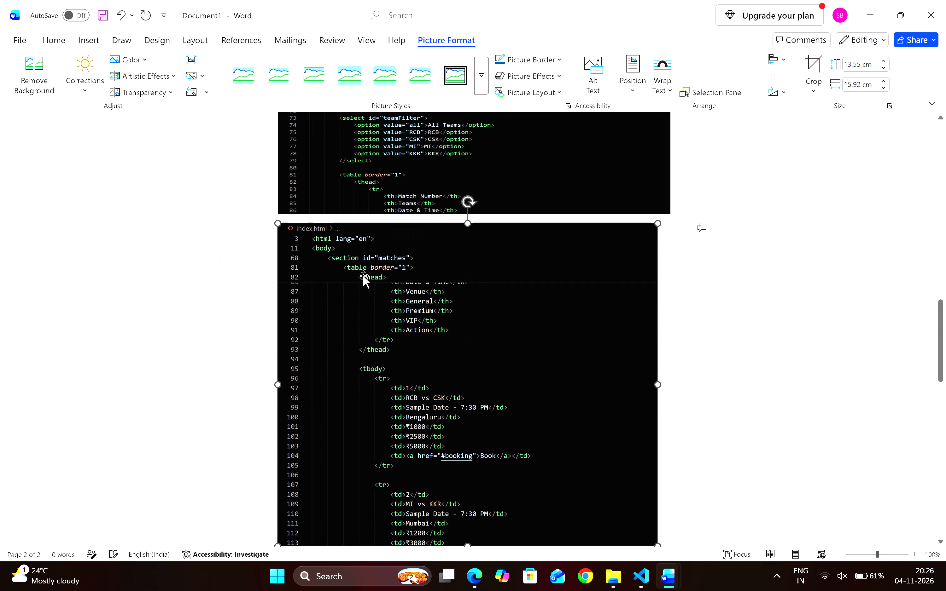
{"action": "scroll", "coordinate": [412, 328], "scroll_direction": "up", "scroll_amount": 6}
{"action": "scroll", "coordinate": [412, 328], "scroll_direction": "down", "scroll_amount": 3}
{"action": "scroll", "coordinate": [692, 437], "scroll_direction": "down", "scroll_amount": 2}
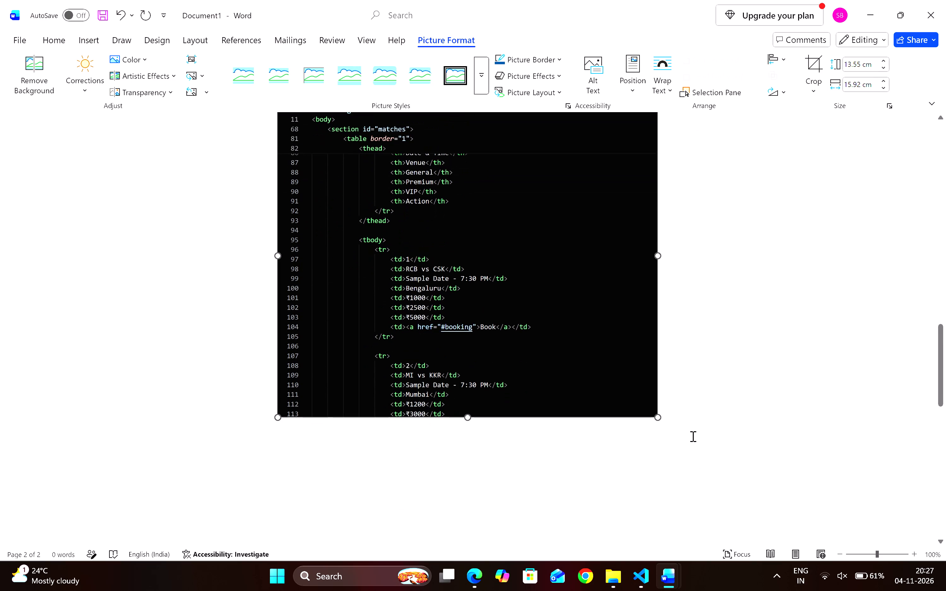
{"action": "left_click", "coordinate": [670, 397]}
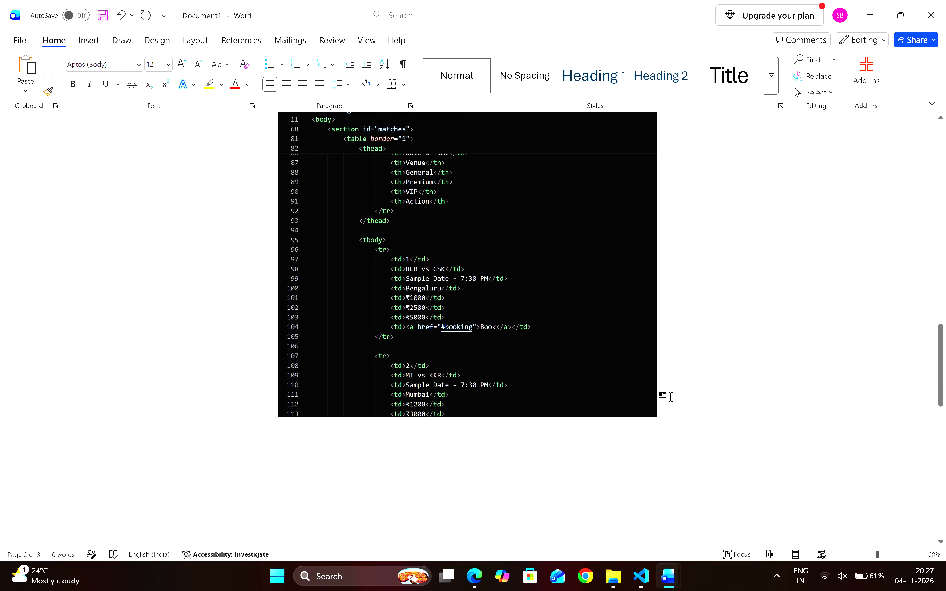
{"action": "key", "text": "Return"}
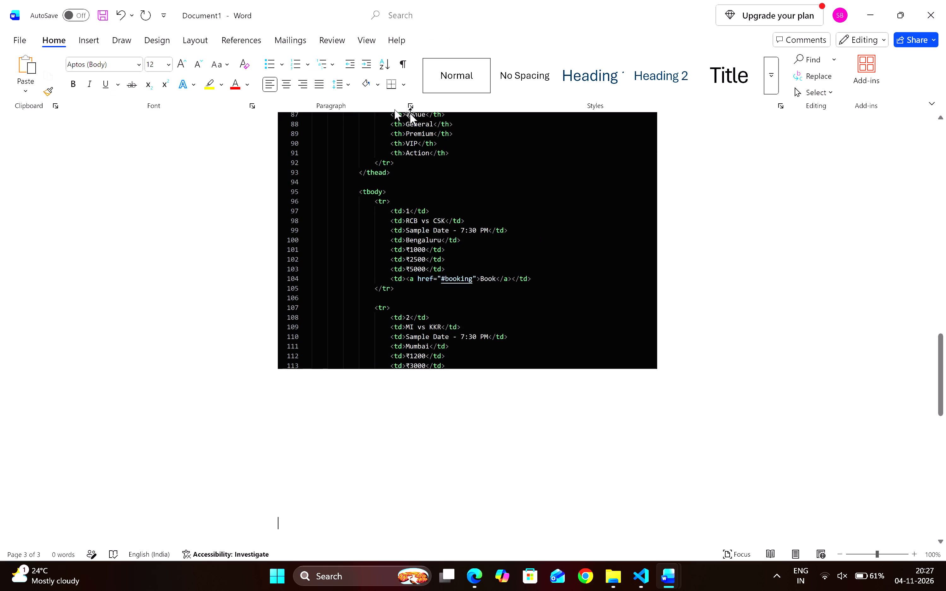
{"action": "left_click", "coordinate": [101, 39]}
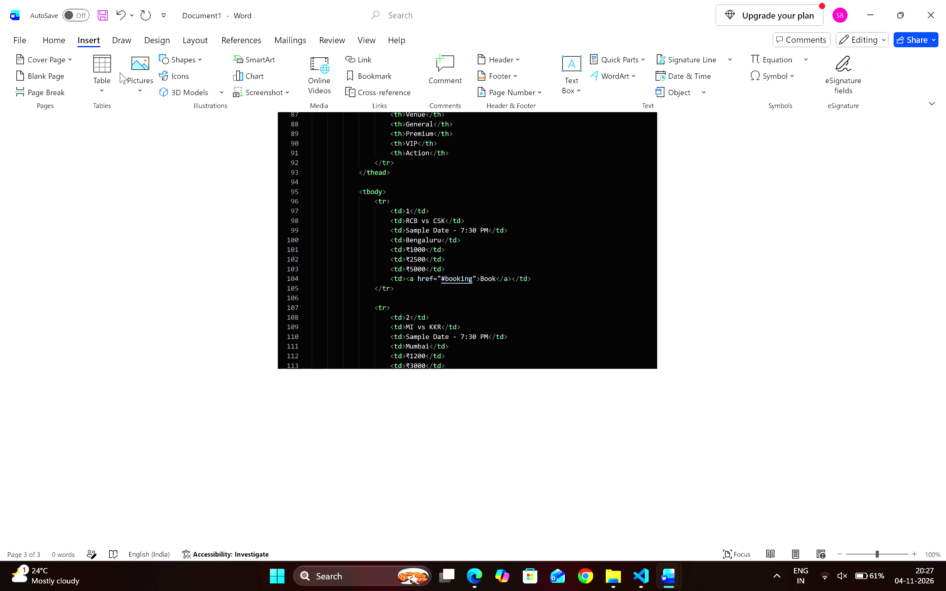
{"action": "left_click", "coordinate": [132, 83]}
{"action": "left_click", "coordinate": [176, 132]}
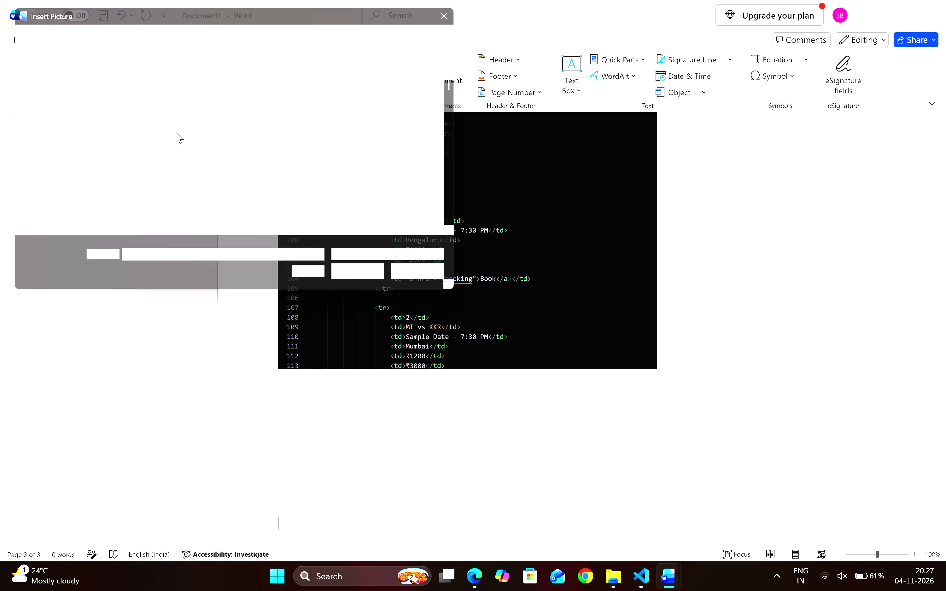
{"action": "scroll", "coordinate": [274, 140], "scroll_direction": "down", "scroll_amount": 9}
{"action": "scroll", "coordinate": [274, 140], "scroll_direction": "up", "scroll_amount": 1, "text": "ctrl"}
{"action": "scroll", "coordinate": [274, 140], "scroll_direction": "down", "scroll_amount": 1, "text": "ctrl"}
{"action": "scroll", "coordinate": [274, 140], "scroll_direction": "up", "scroll_amount": 1, "text": "ctrl"}
{"action": "scroll", "coordinate": [274, 140], "scroll_direction": "down", "scroll_amount": 2, "text": "ctrl"}
{"action": "scroll", "coordinate": [274, 140], "scroll_direction": "up", "scroll_amount": 1, "text": "ctrl"}
{"action": "scroll", "coordinate": [274, 140], "scroll_direction": "down", "scroll_amount": 1, "text": "ctrl"}
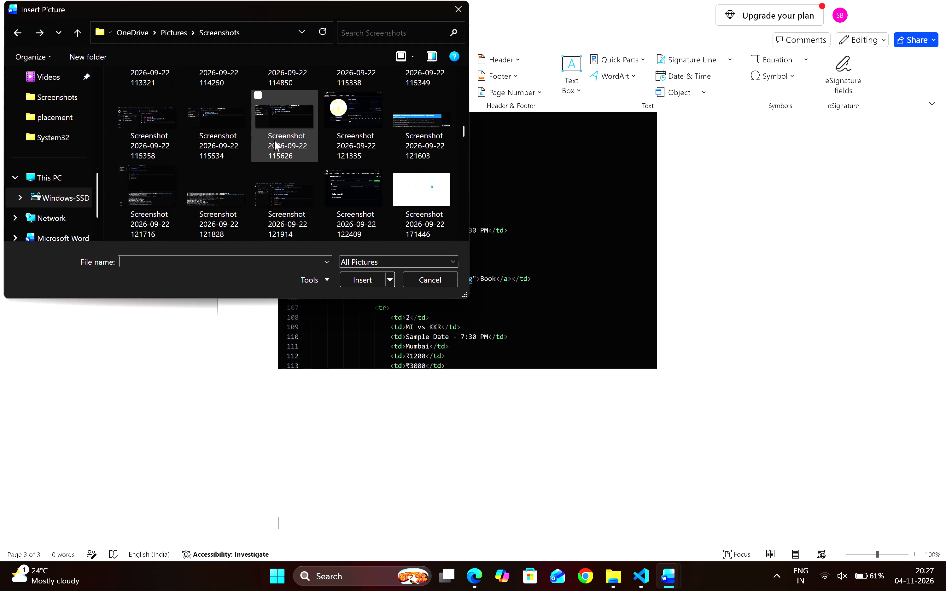
{"action": "scroll", "coordinate": [274, 140], "scroll_direction": "down", "scroll_amount": 19}
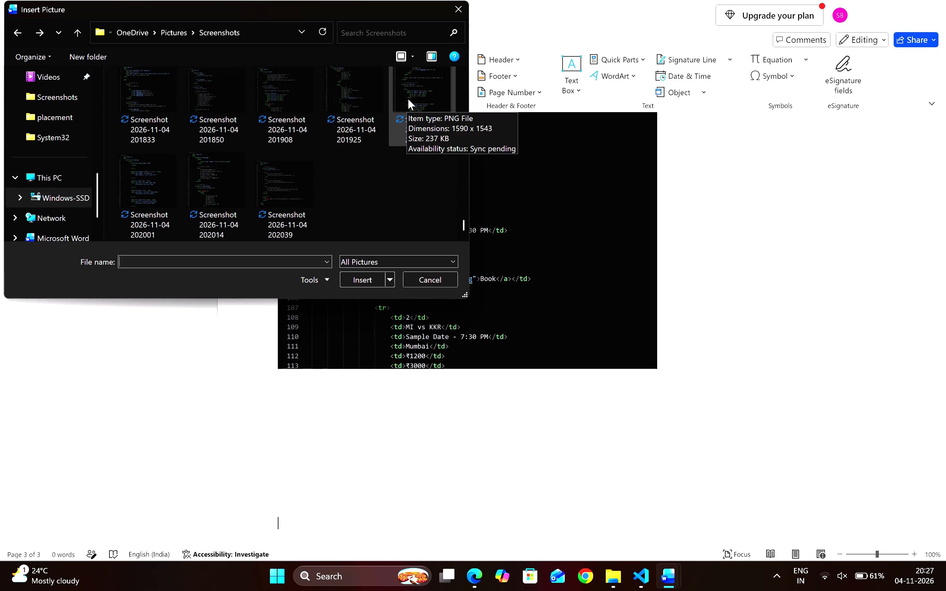
{"action": "left_click", "coordinate": [392, 97]}
{"action": "left_click", "coordinate": [365, 282]}
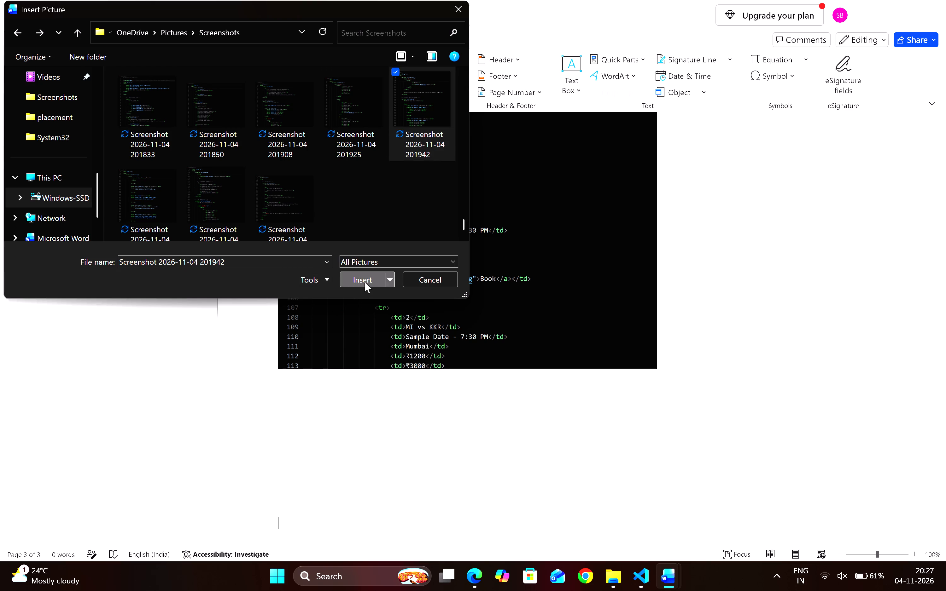
Resize the newly inserted fifth code screenshot to about 15.7 cm wide and about 11.6 cm high.
{"action": "scroll", "coordinate": [429, 406], "scroll_direction": "down", "scroll_amount": 7}
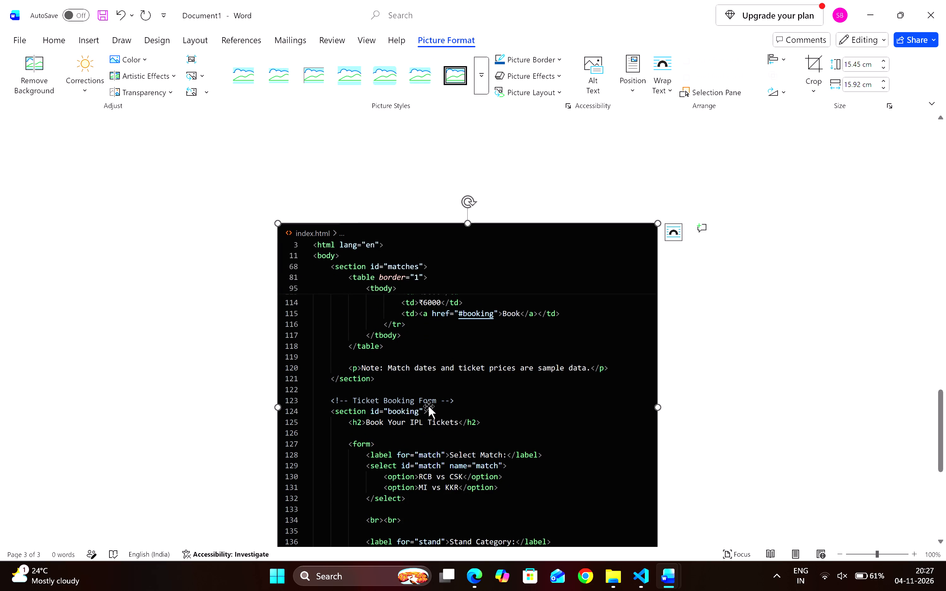
{"action": "scroll", "coordinate": [429, 406], "scroll_direction": "down", "scroll_amount": 2}
{"action": "scroll", "coordinate": [589, 338], "scroll_direction": "down", "scroll_amount": 1}
{"action": "scroll", "coordinate": [677, 377], "scroll_direction": "down", "scroll_amount": 2}
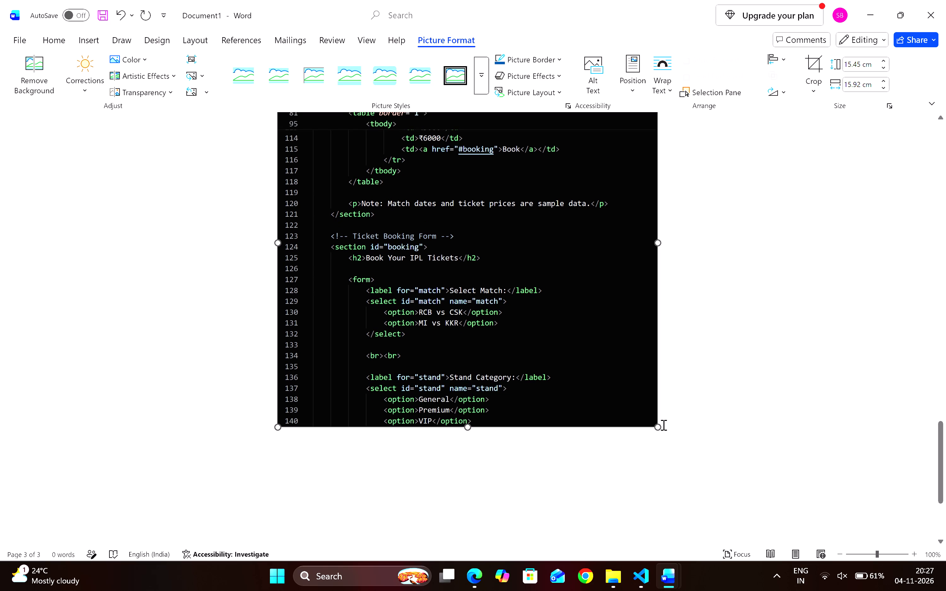
{"action": "left_click", "coordinate": [617, 399]}
{"action": "left_click_drag", "start_coordinate": [659, 427], "coordinate": [603, 349]}
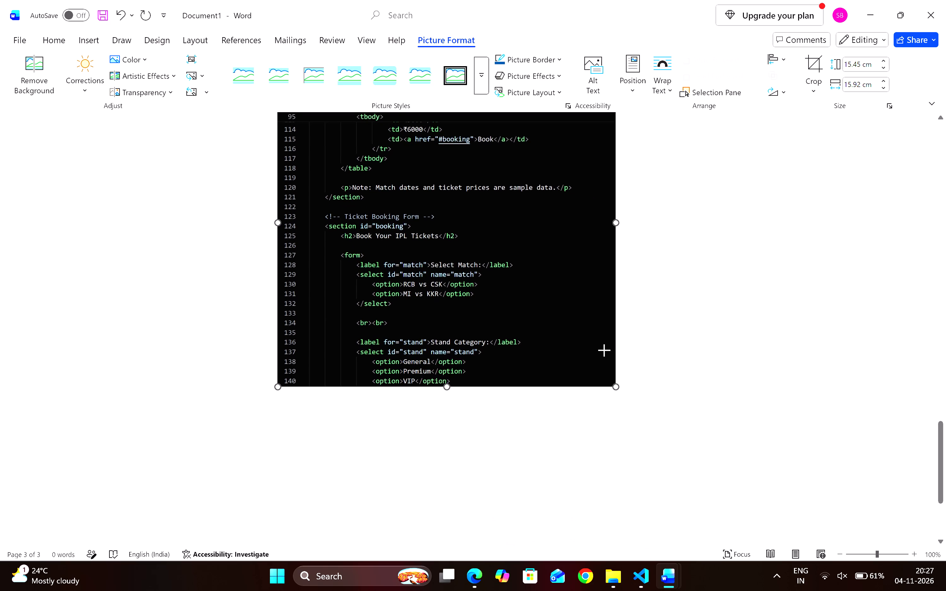
{"action": "left_click_drag", "start_coordinate": [603, 349], "coordinate": [588, 336]}
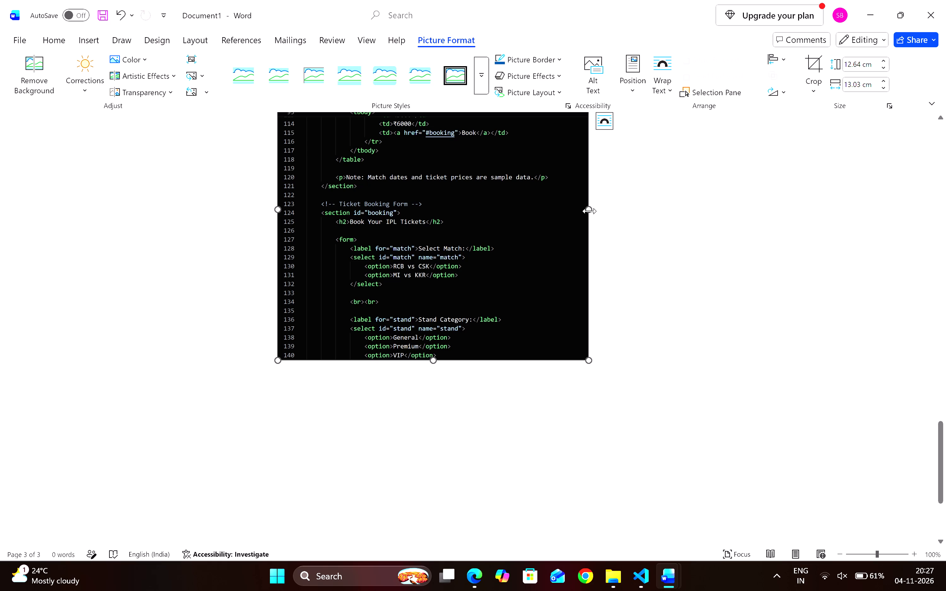
{"action": "left_click_drag", "start_coordinate": [590, 211], "coordinate": [656, 212]}
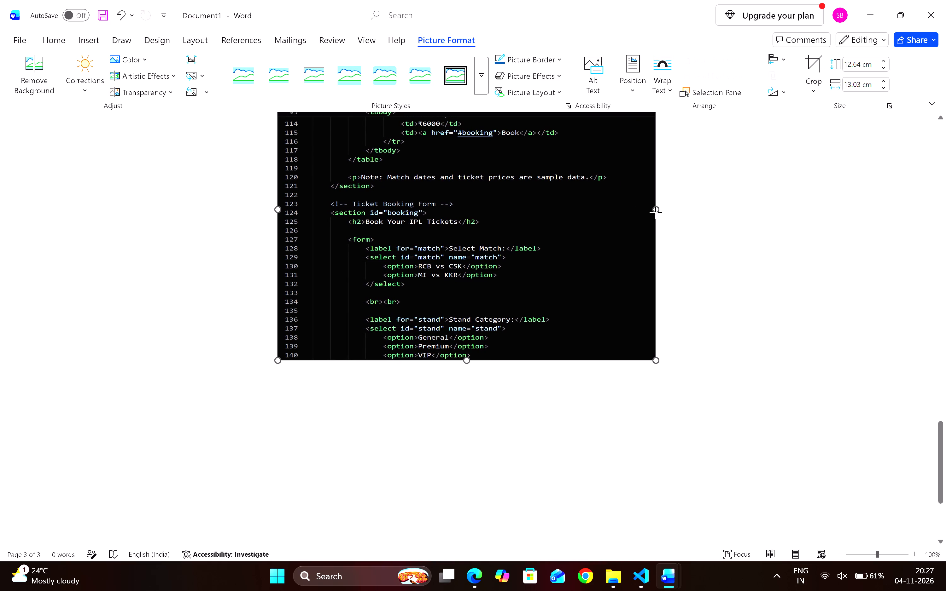
{"action": "left_click_drag", "start_coordinate": [656, 212], "coordinate": [653, 210]}
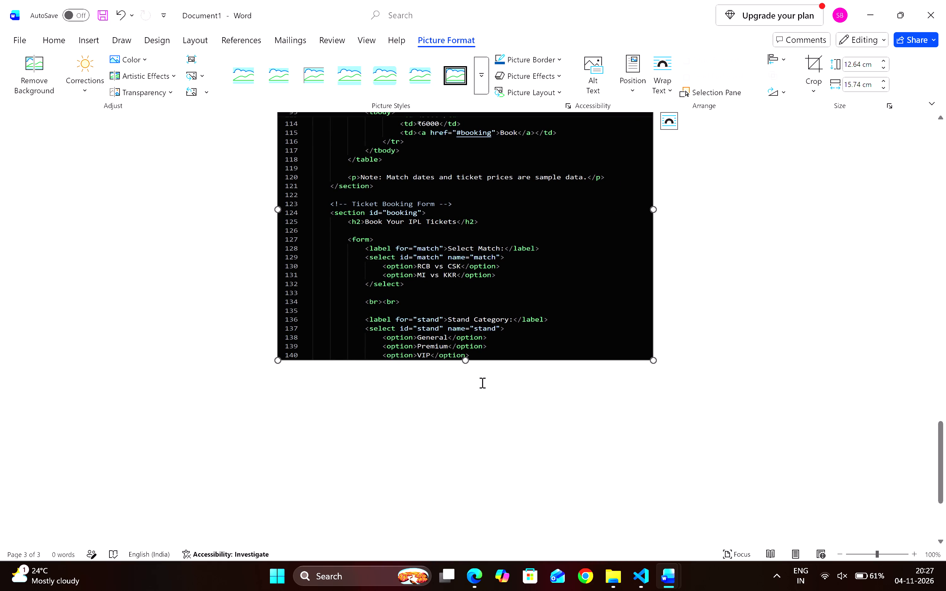
{"action": "left_click_drag", "start_coordinate": [468, 359], "coordinate": [466, 345]}
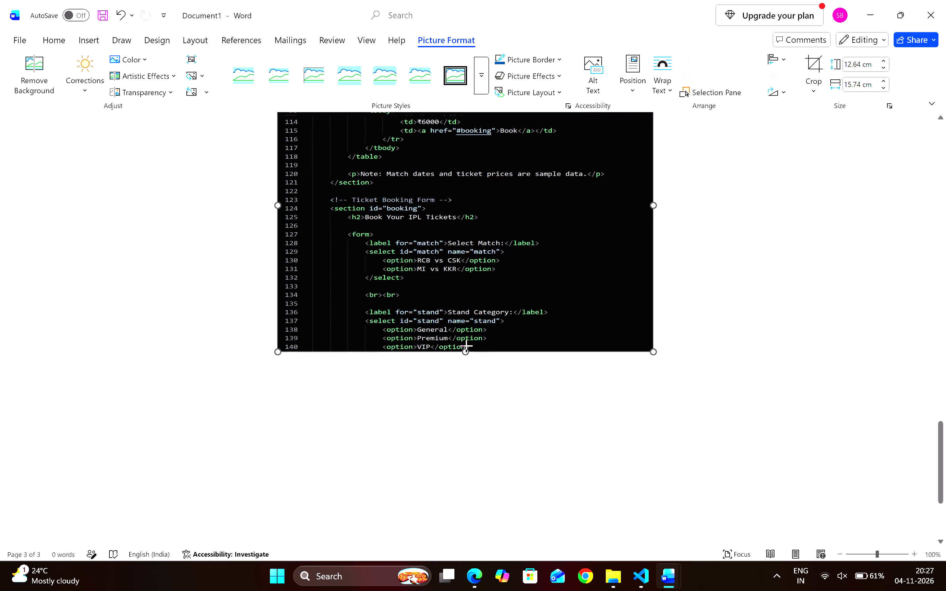
{"action": "left_click_drag", "start_coordinate": [466, 345], "coordinate": [461, 334]}
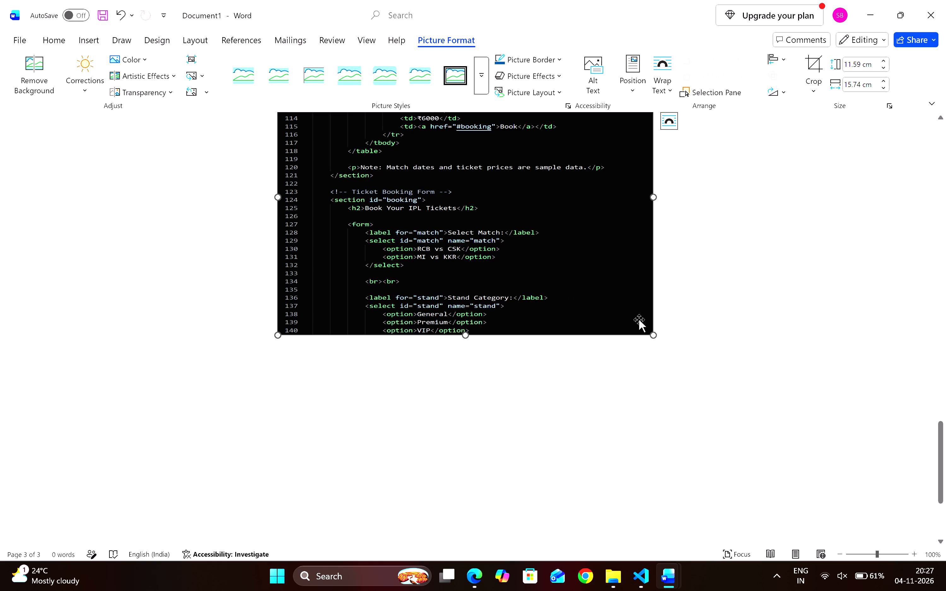
{"action": "left_click", "coordinate": [658, 324]}
{"action": "key", "text": "Return"}
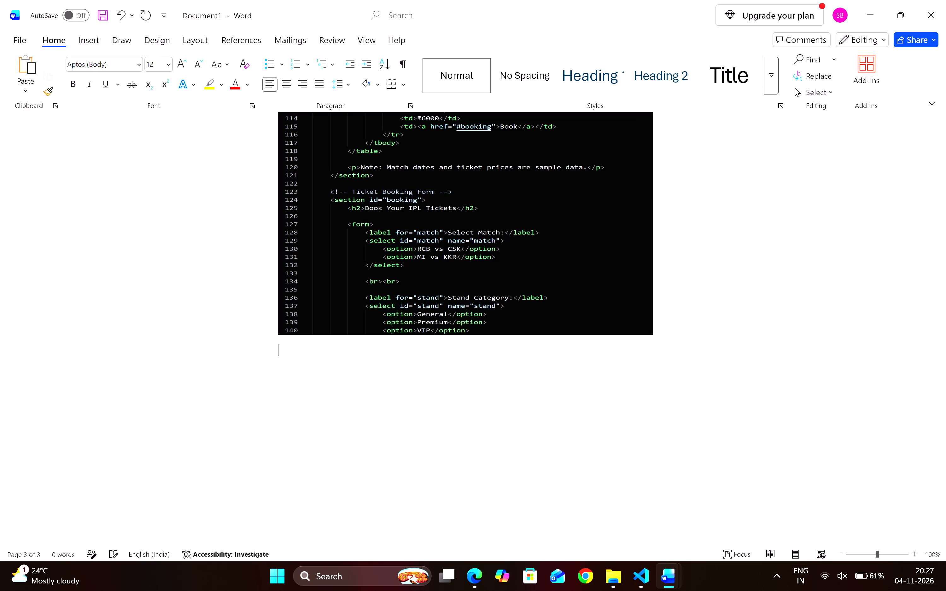
{"action": "key", "text": "Return"}
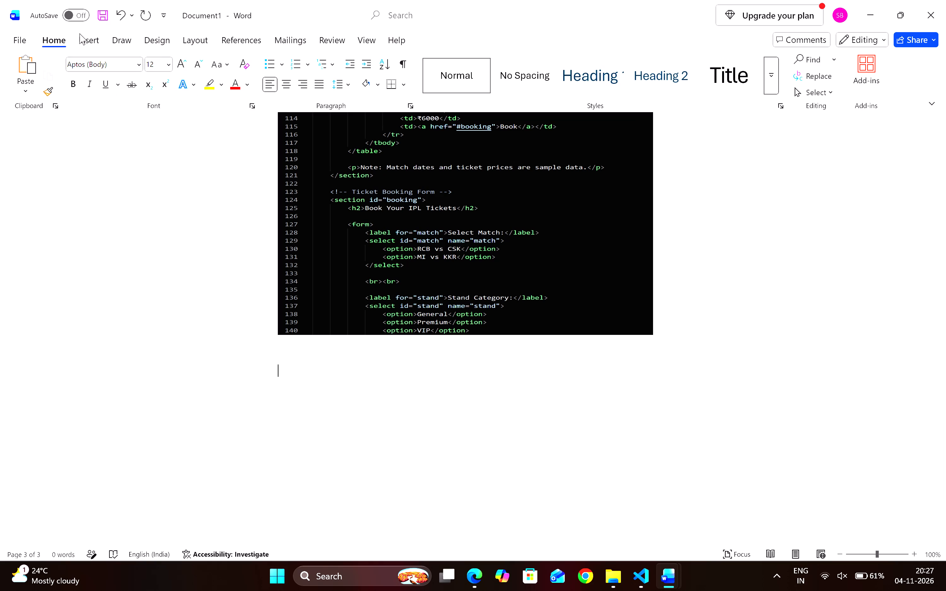
{"action": "left_click", "coordinate": [81, 35]}
{"action": "left_click", "coordinate": [145, 91]}
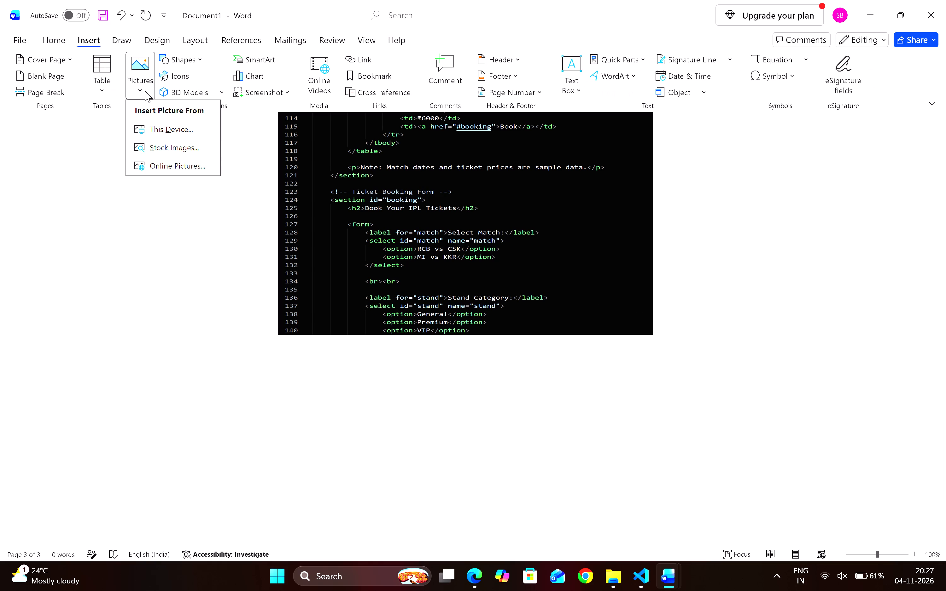
{"action": "left_click", "coordinate": [180, 134]}
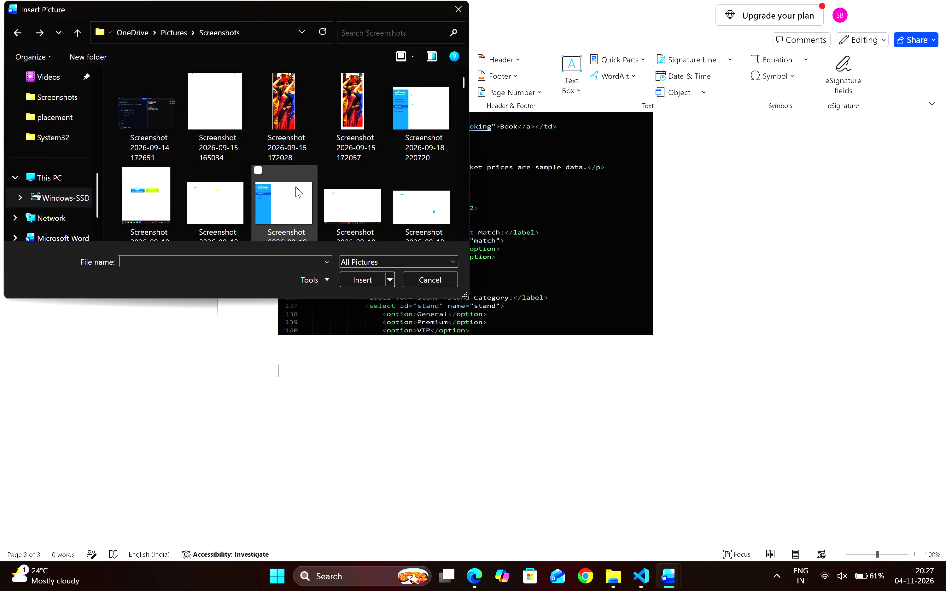
{"action": "scroll", "coordinate": [295, 186], "scroll_direction": "down", "scroll_amount": 20}
{"action": "scroll", "coordinate": [295, 186], "scroll_direction": "down", "scroll_amount": 11}
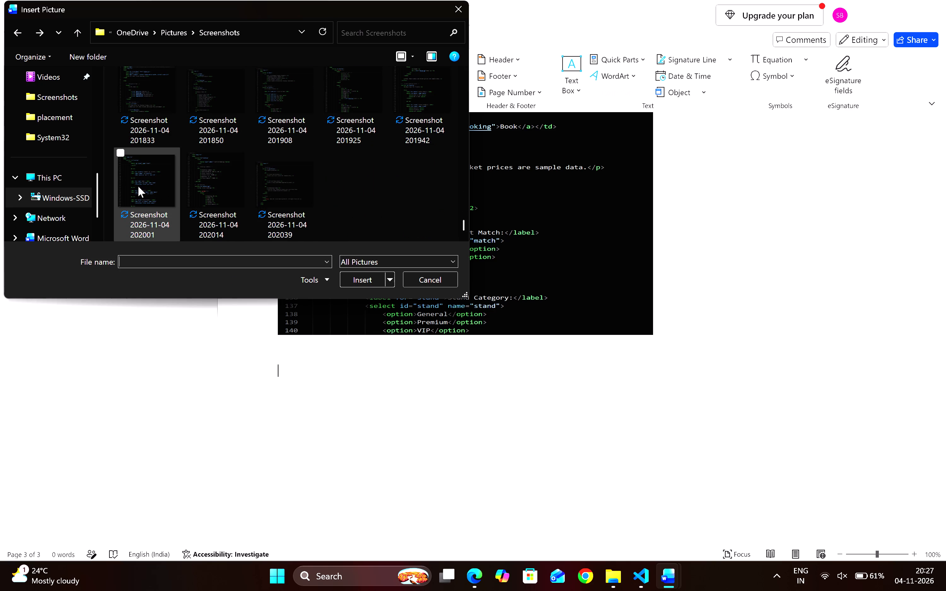
{"action": "left_click", "coordinate": [138, 186]}
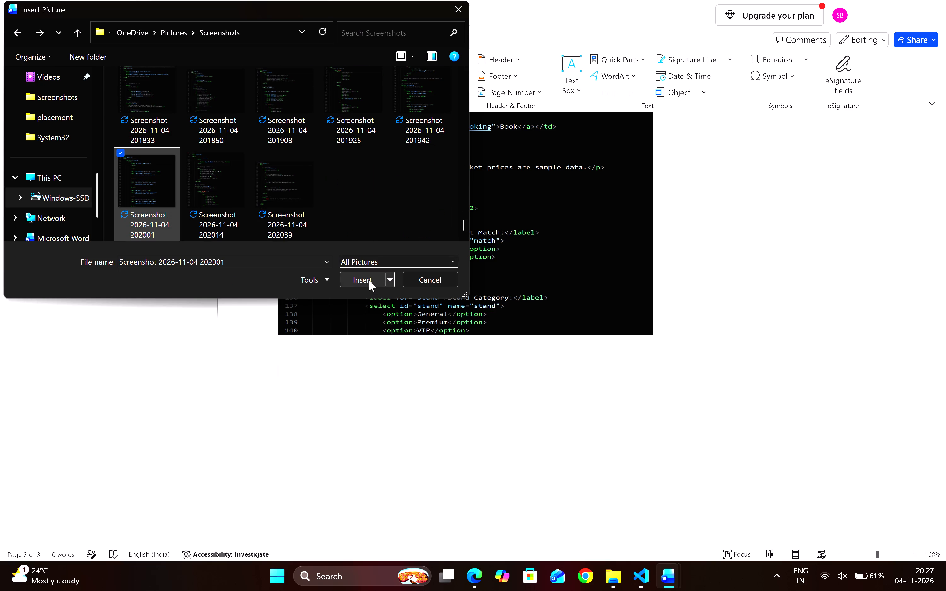
{"action": "left_click", "coordinate": [369, 280]}
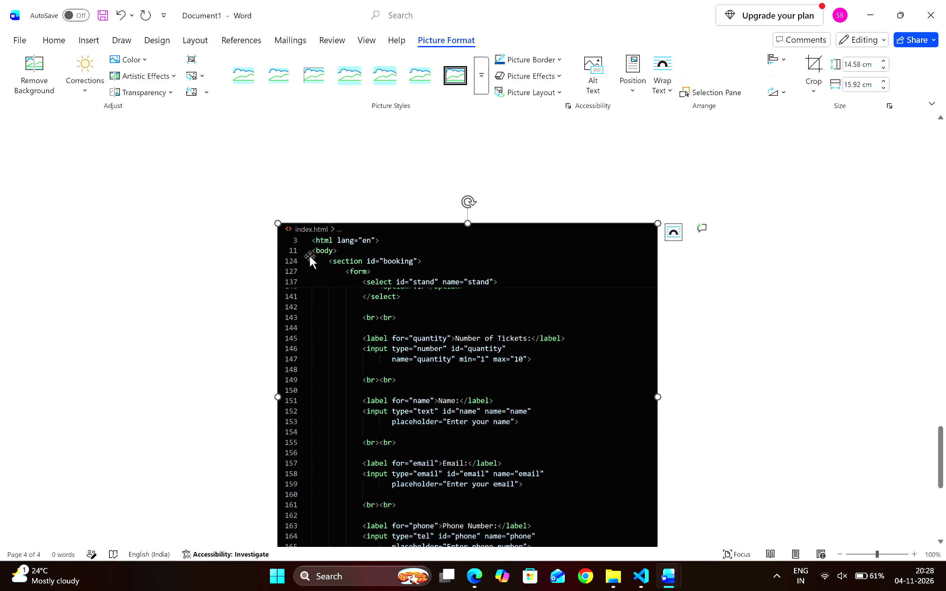
Resize the newly inserted sixth code screenshot to about 16.2 cm wide and about 11.6 cm high so it fits below the fifth.
{"action": "left_click_drag", "start_coordinate": [276, 220], "coordinate": [325, 239]}
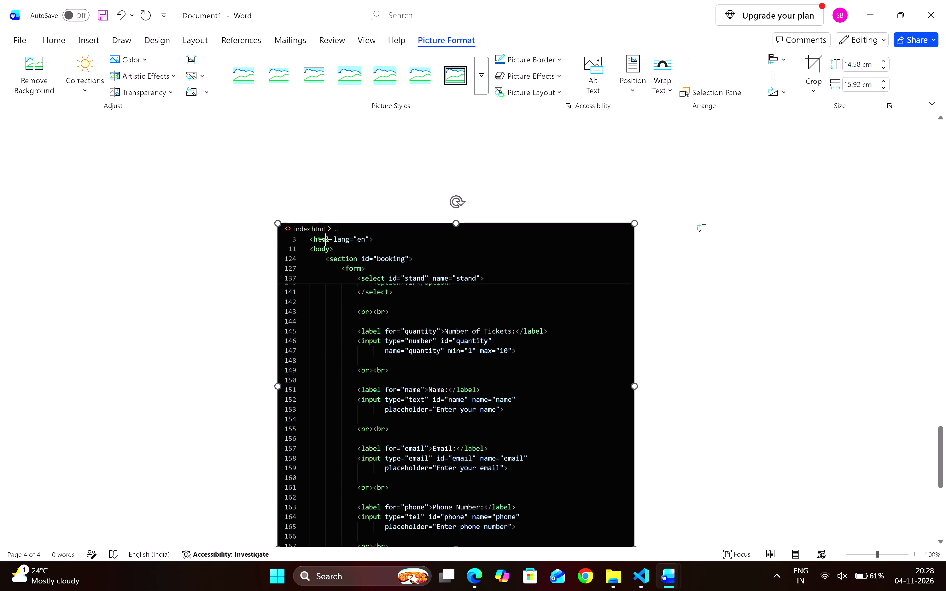
{"action": "left_click_drag", "start_coordinate": [325, 239], "coordinate": [367, 295]}
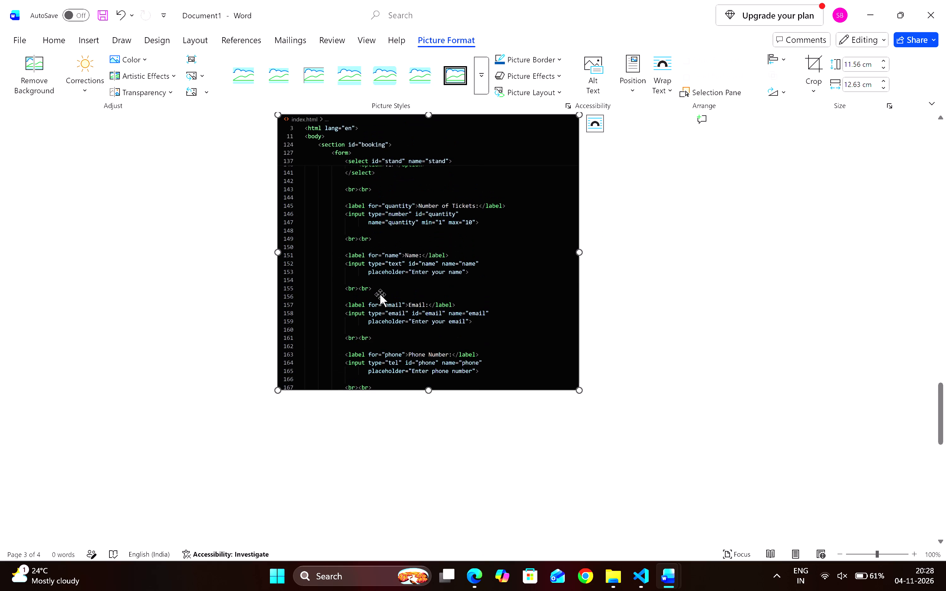
{"action": "scroll", "coordinate": [389, 306], "scroll_direction": "up", "scroll_amount": 1}
{"action": "scroll", "coordinate": [389, 306], "scroll_direction": "down", "scroll_amount": 1, "text": "ctrl"}
{"action": "scroll", "coordinate": [389, 306], "scroll_direction": "up", "scroll_amount": 2, "text": "ctrl"}
{"action": "scroll", "coordinate": [618, 333], "scroll_direction": "up", "scroll_amount": 4}
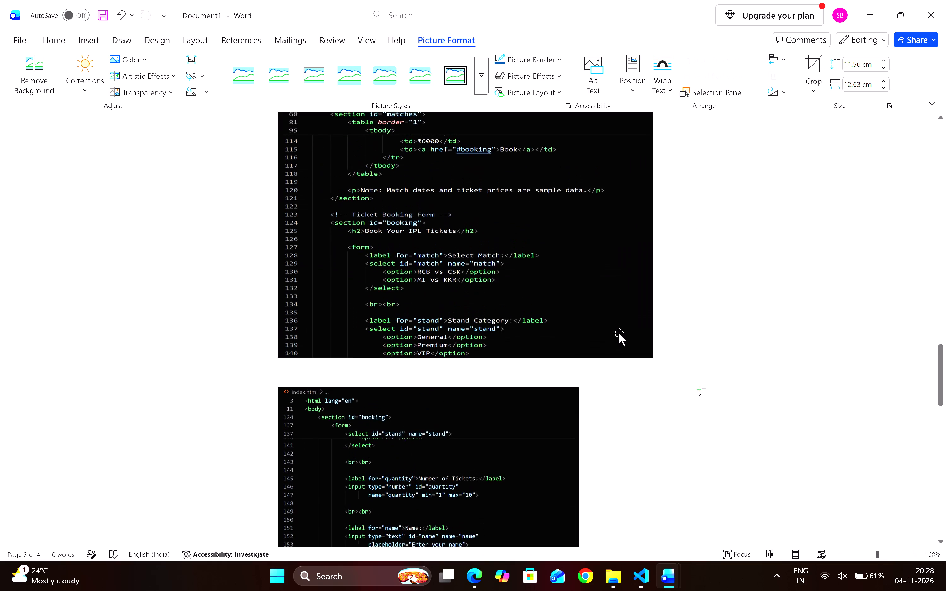
{"action": "scroll", "coordinate": [618, 333], "scroll_direction": "down", "scroll_amount": 3}
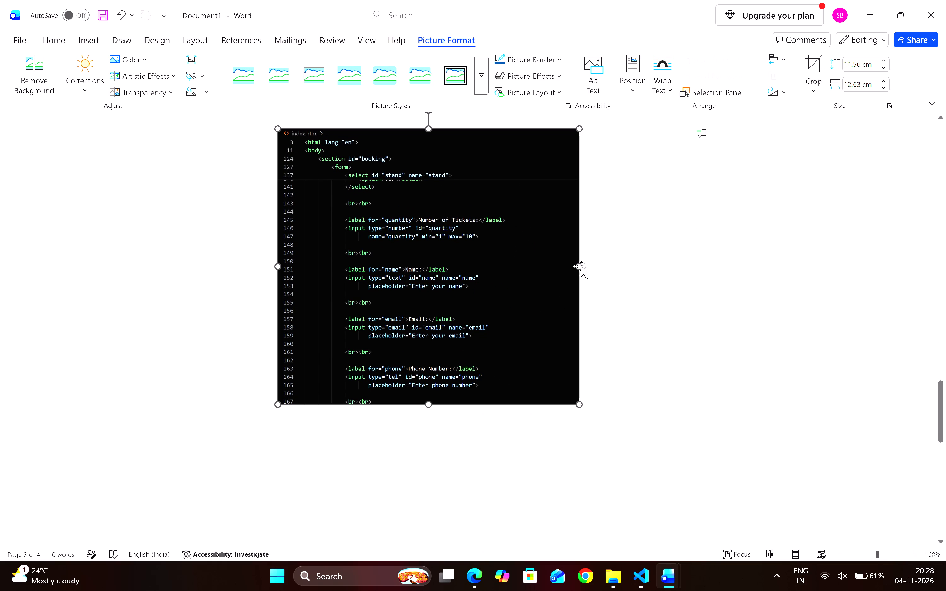
{"action": "left_click_drag", "start_coordinate": [578, 268], "coordinate": [639, 256]}
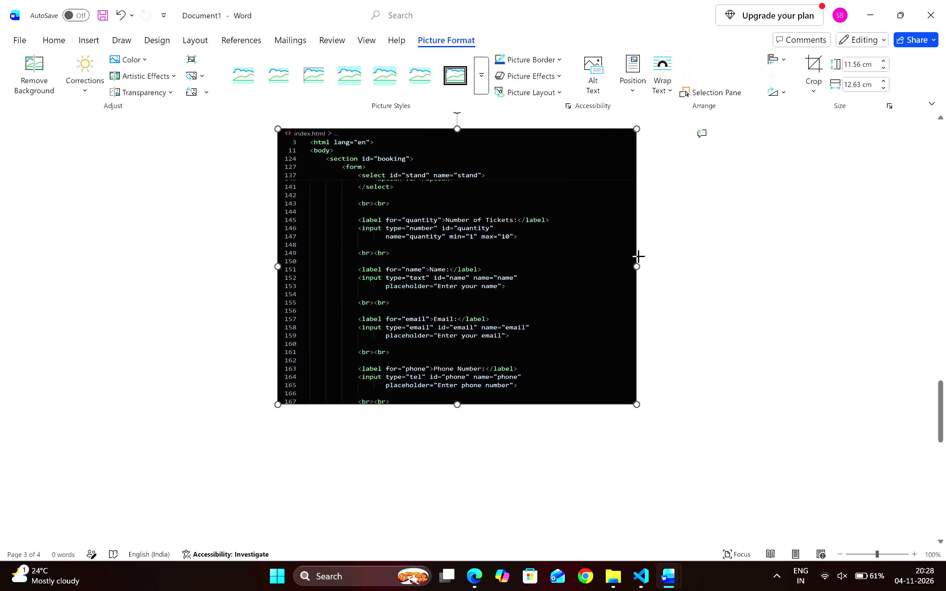
{"action": "left_click_drag", "start_coordinate": [639, 256], "coordinate": [665, 253]}
Widen the second code screenshot on the first page to about 16.25 cm, in line with the first one.
{"action": "scroll", "coordinate": [665, 253], "scroll_direction": "up", "scroll_amount": 1}
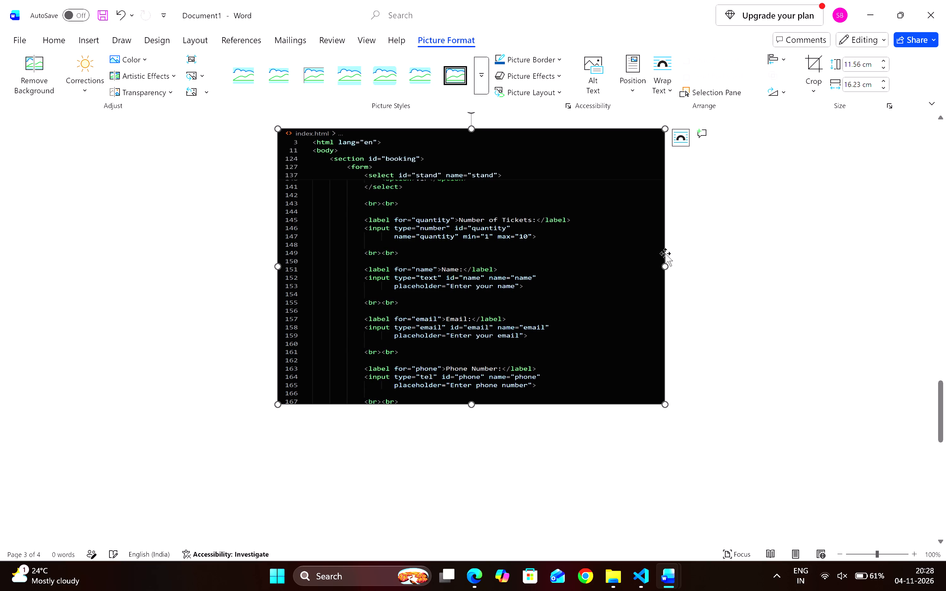
{"action": "scroll", "coordinate": [665, 253], "scroll_direction": "up", "scroll_amount": 2}
{"action": "scroll", "coordinate": [697, 238], "scroll_direction": "up", "scroll_amount": 3}
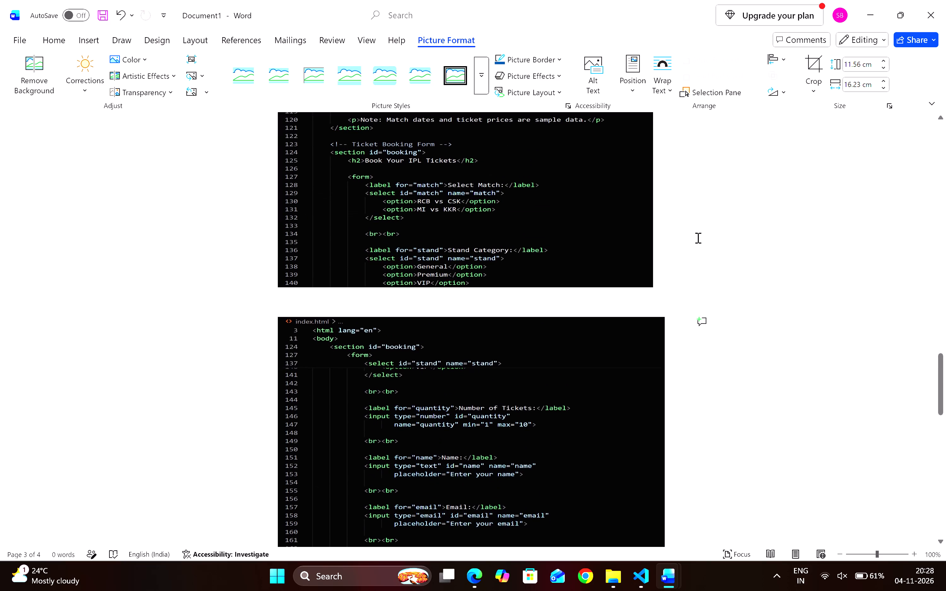
{"action": "scroll", "coordinate": [697, 238], "scroll_direction": "up", "scroll_amount": 7}
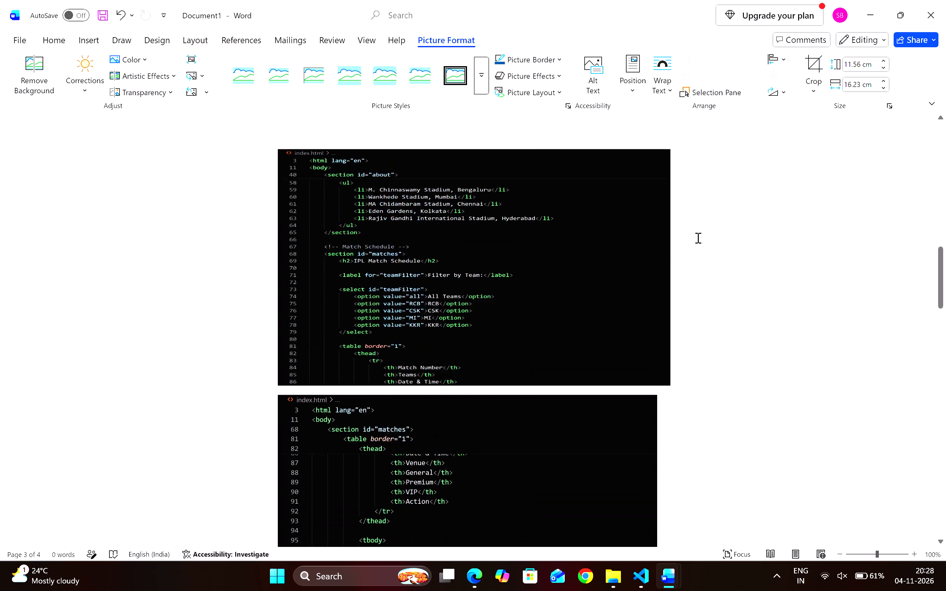
{"action": "scroll", "coordinate": [697, 238], "scroll_direction": "up", "scroll_amount": 6}
{"action": "scroll", "coordinate": [697, 238], "scroll_direction": "right", "scroll_amount": 1}
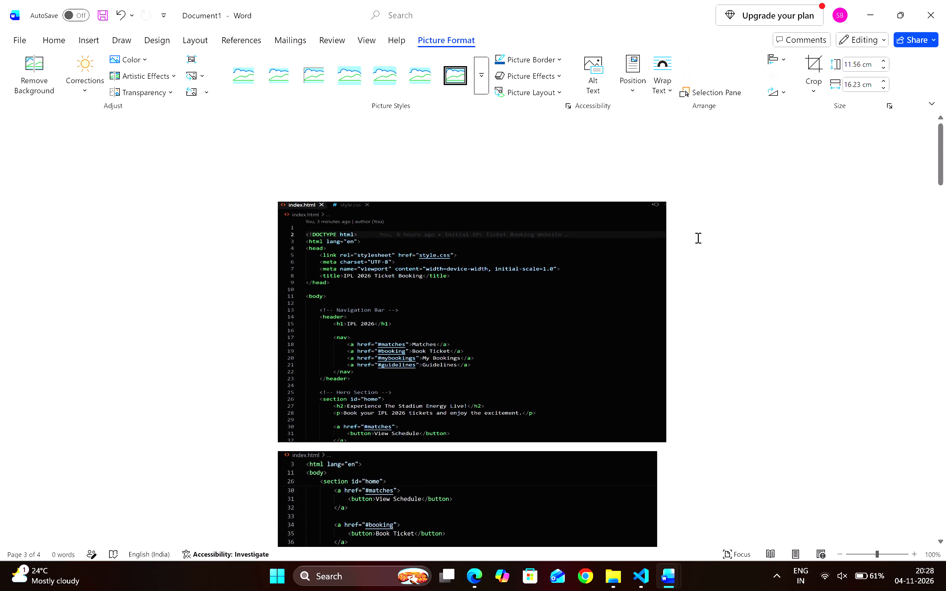
{"action": "scroll", "coordinate": [697, 238], "scroll_direction": "right", "scroll_amount": 1}
{"action": "left_click", "coordinate": [644, 411]}
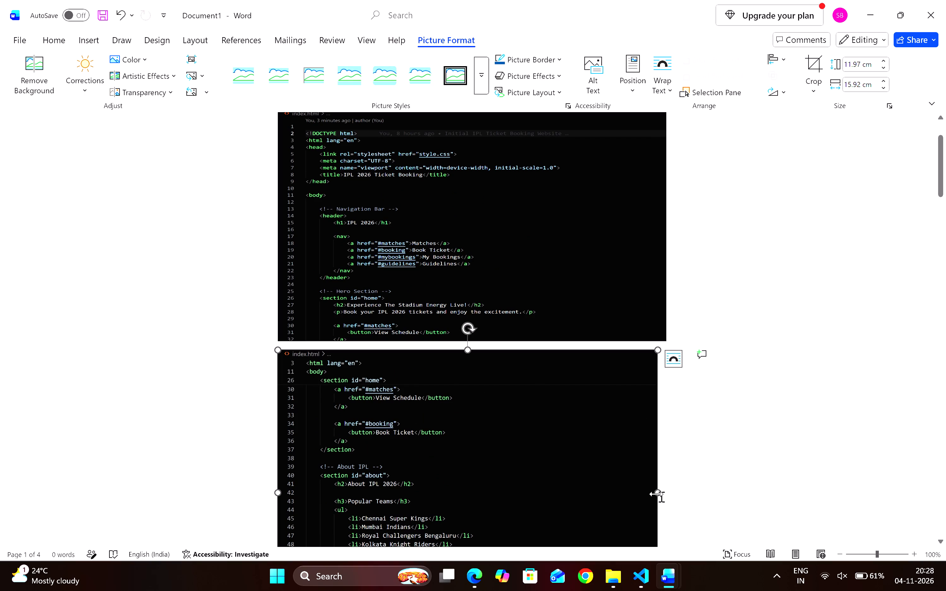
{"action": "left_click_drag", "start_coordinate": [657, 494], "coordinate": [664, 493]}
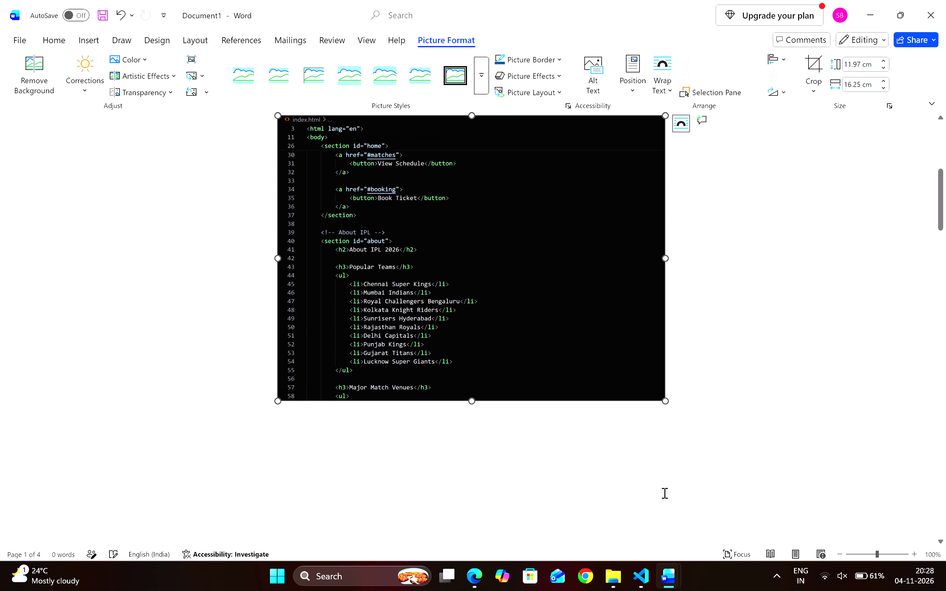
Widen the fourth code screenshot, starting around line 87 on the second page, to about 16.4 cm.
{"action": "scroll", "coordinate": [610, 478], "scroll_direction": "down", "scroll_amount": 4}
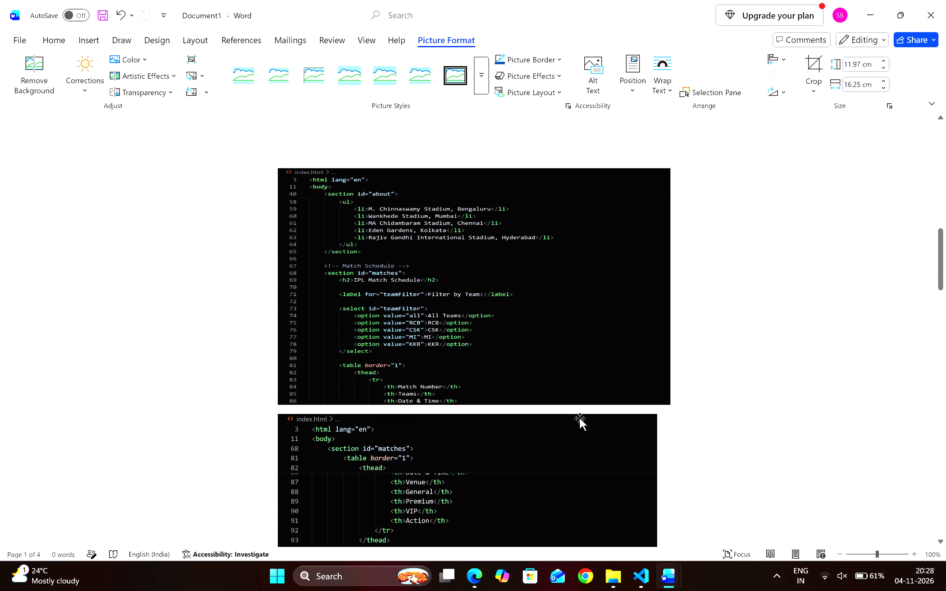
{"action": "left_click", "coordinate": [580, 420]}
{"action": "scroll", "coordinate": [595, 459], "scroll_direction": "down", "scroll_amount": 1}
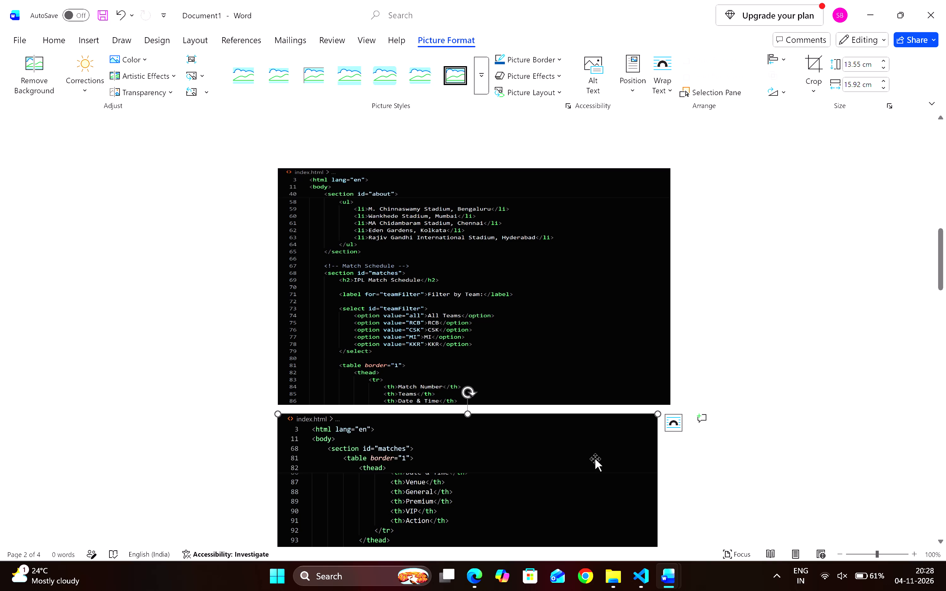
{"action": "scroll", "coordinate": [595, 459], "scroll_direction": "down", "scroll_amount": 2}
{"action": "scroll", "coordinate": [667, 490], "scroll_direction": "down", "scroll_amount": 1}
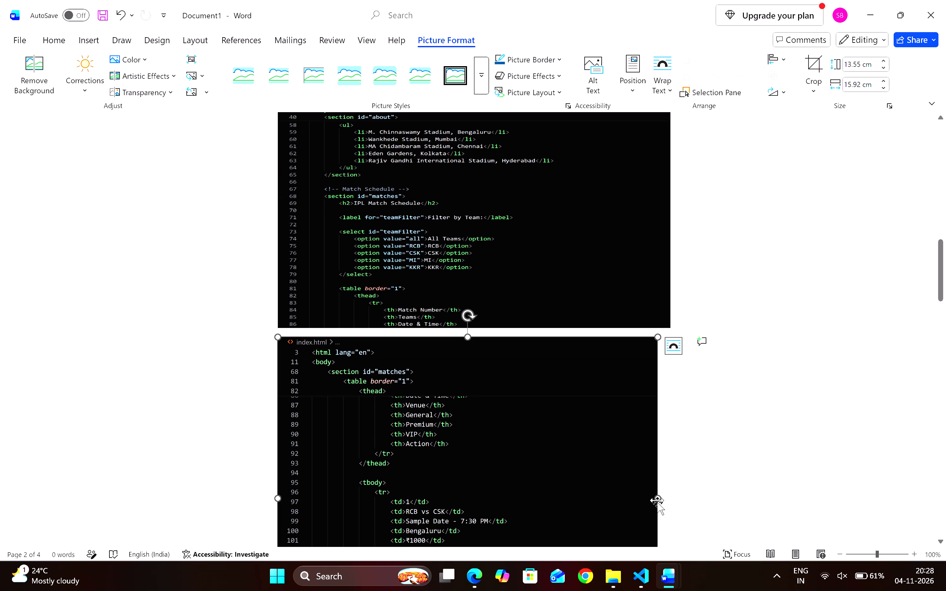
{"action": "left_click_drag", "start_coordinate": [657, 500], "coordinate": [669, 503]}
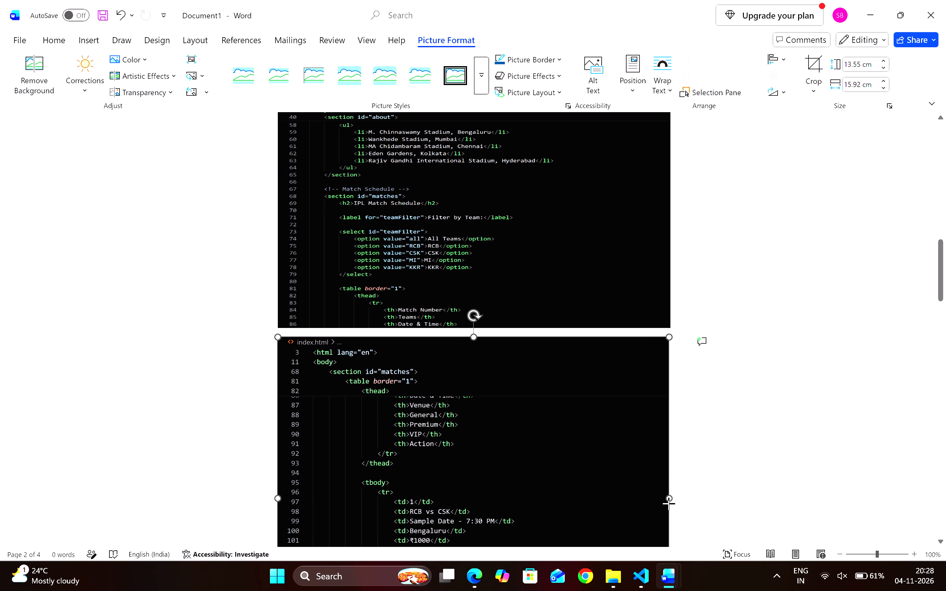
{"action": "left_click_drag", "start_coordinate": [669, 503], "coordinate": [668, 503]}
Widen the fifth code screenshot, at the top of the third page, to about 16.15 cm.
{"action": "scroll", "coordinate": [633, 496], "scroll_direction": "down", "scroll_amount": 3}
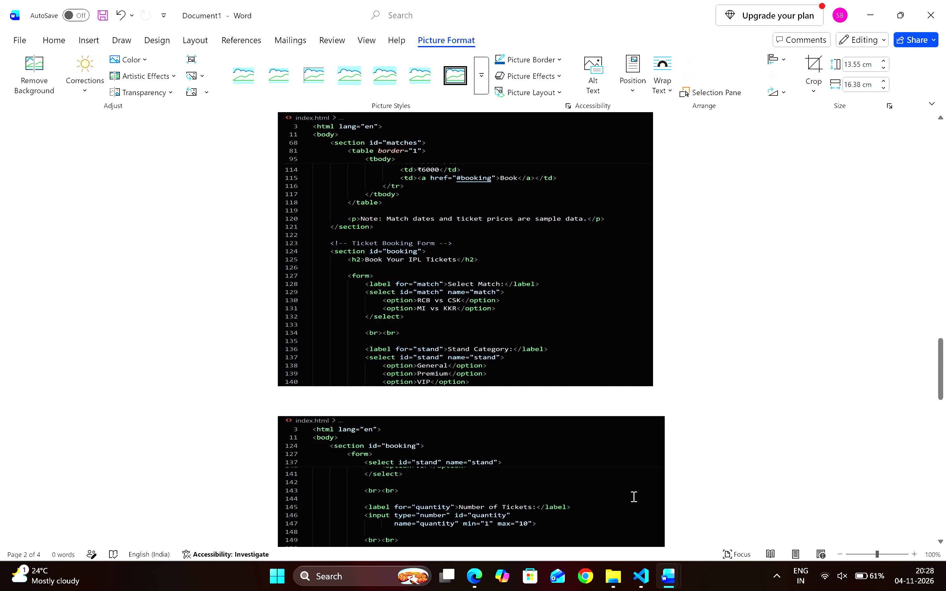
{"action": "scroll", "coordinate": [633, 496], "scroll_direction": "down", "scroll_amount": 2}
{"action": "left_click", "coordinate": [564, 237]}
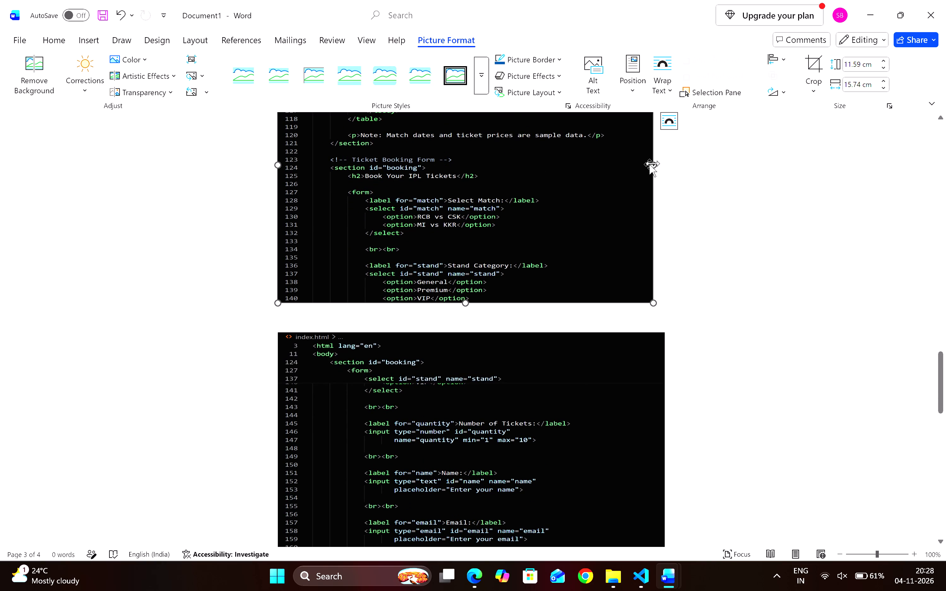
{"action": "left_click_drag", "start_coordinate": [653, 164], "coordinate": [663, 164]}
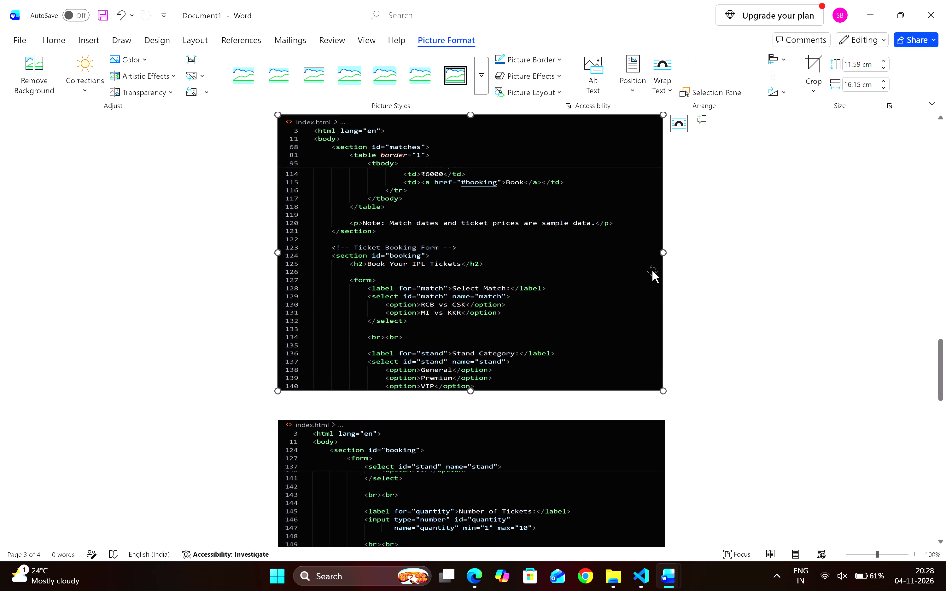
{"action": "scroll", "coordinate": [652, 270], "scroll_direction": "up", "scroll_amount": 7}
{"action": "scroll", "coordinate": [652, 270], "scroll_direction": "down", "scroll_amount": 12}
{"action": "scroll", "coordinate": [674, 278], "scroll_direction": "up", "scroll_amount": 1}
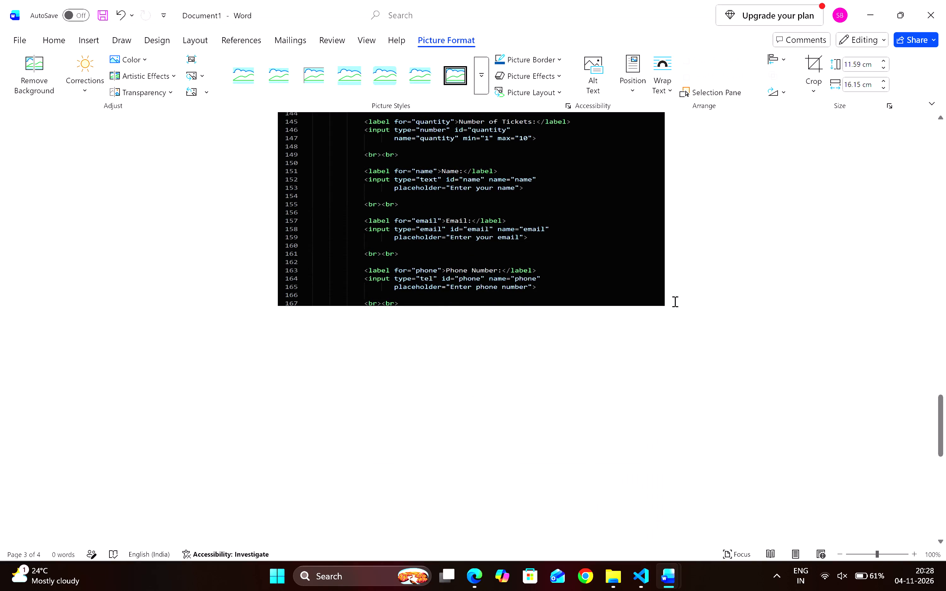
{"action": "left_click", "coordinate": [671, 296]}
{"action": "key", "text": "Return"}
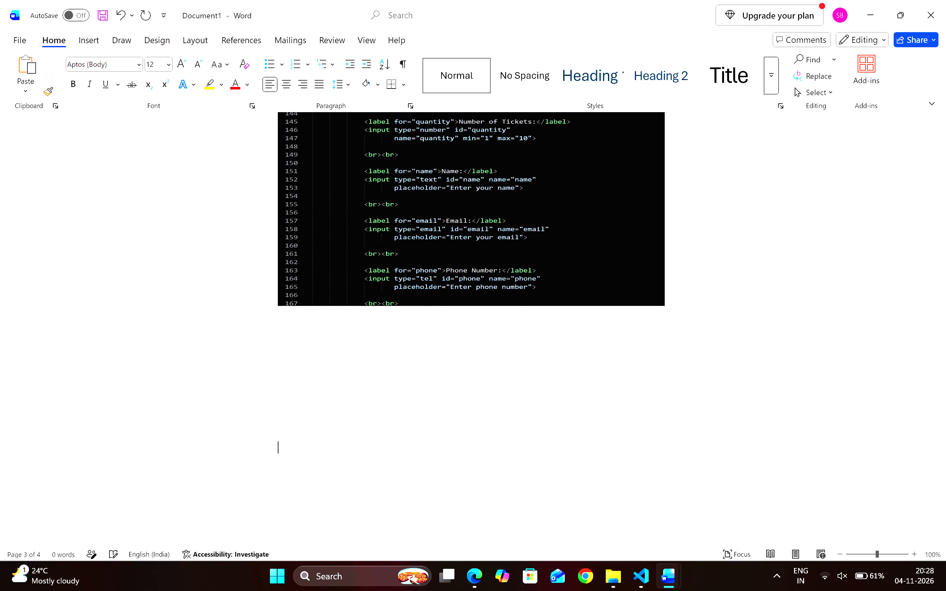
{"action": "left_click", "coordinate": [96, 38]}
{"action": "left_click", "coordinate": [131, 83]}
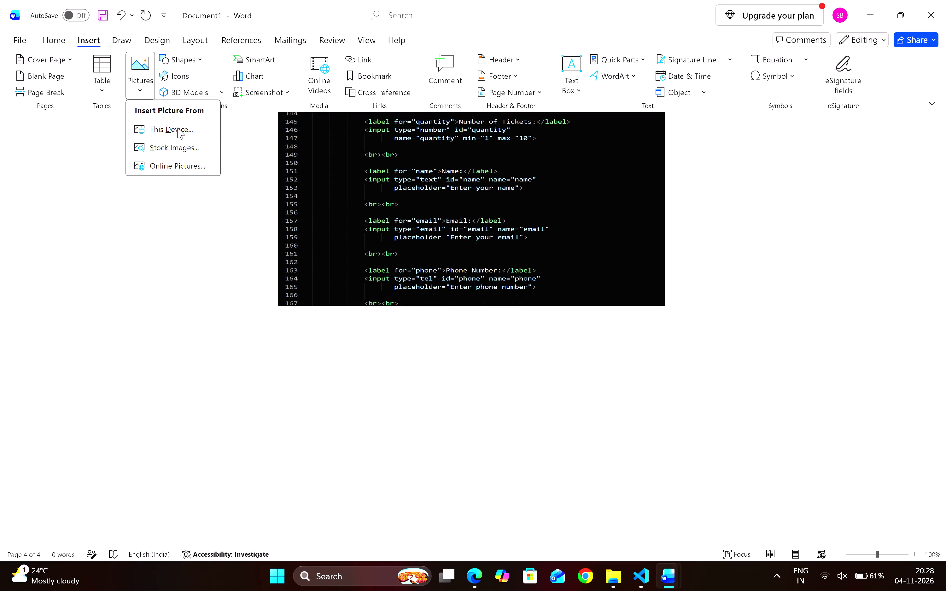
{"action": "left_click", "coordinate": [178, 128]}
{"action": "scroll", "coordinate": [218, 193], "scroll_direction": "down", "scroll_amount": 18}
{"action": "scroll", "coordinate": [218, 193], "scroll_direction": "down", "scroll_amount": 5}
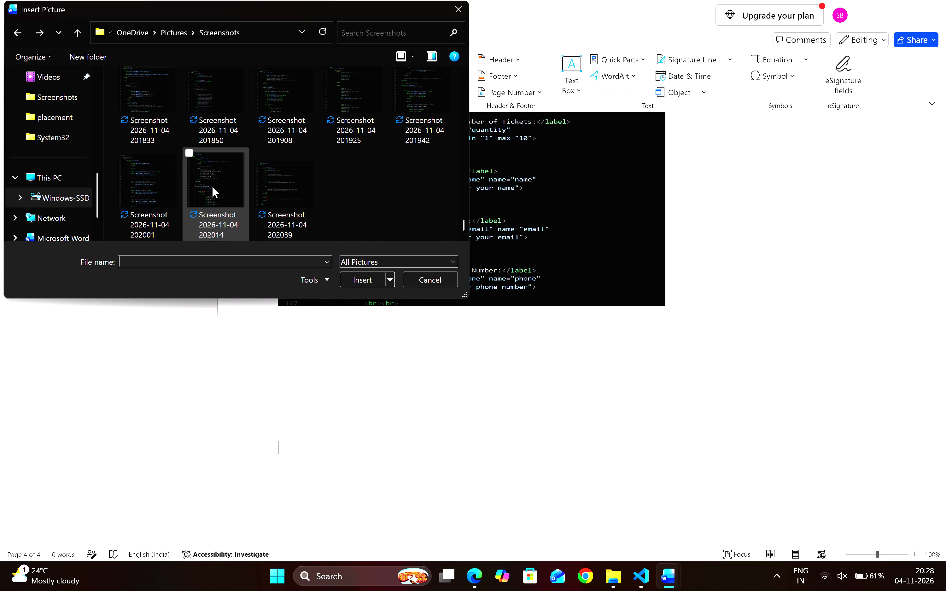
{"action": "left_click", "coordinate": [210, 182]}
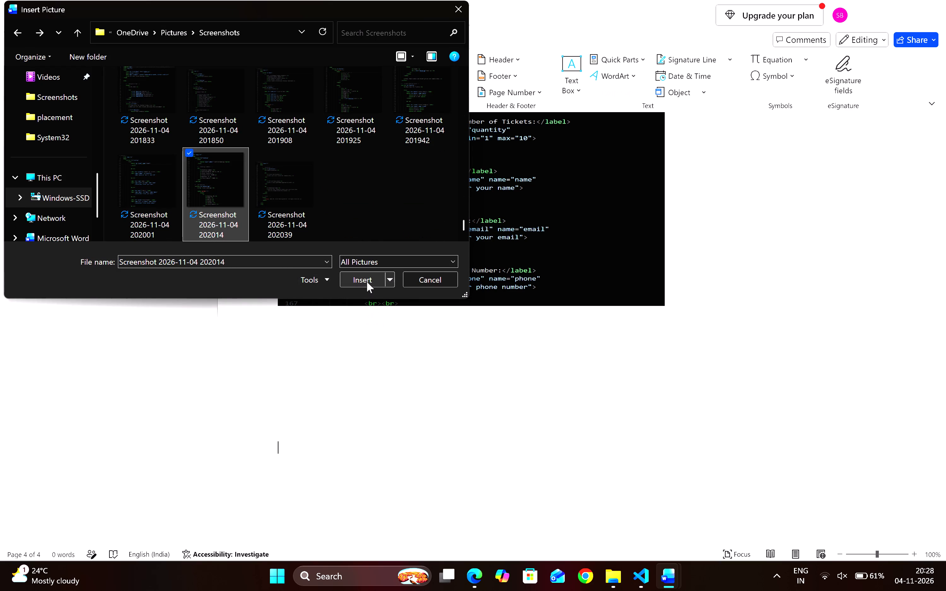
{"action": "left_click", "coordinate": [367, 281]}
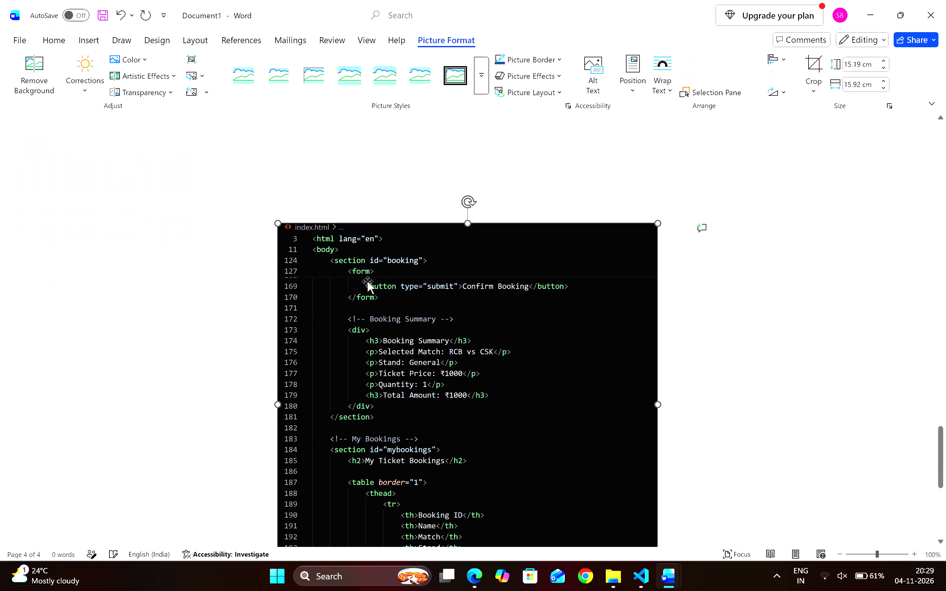
Resize the newly inserted seventh code screenshot to about 16.3 cm wide and about 9.8 cm high.
{"action": "scroll", "coordinate": [399, 339], "scroll_direction": "down", "scroll_amount": 7}
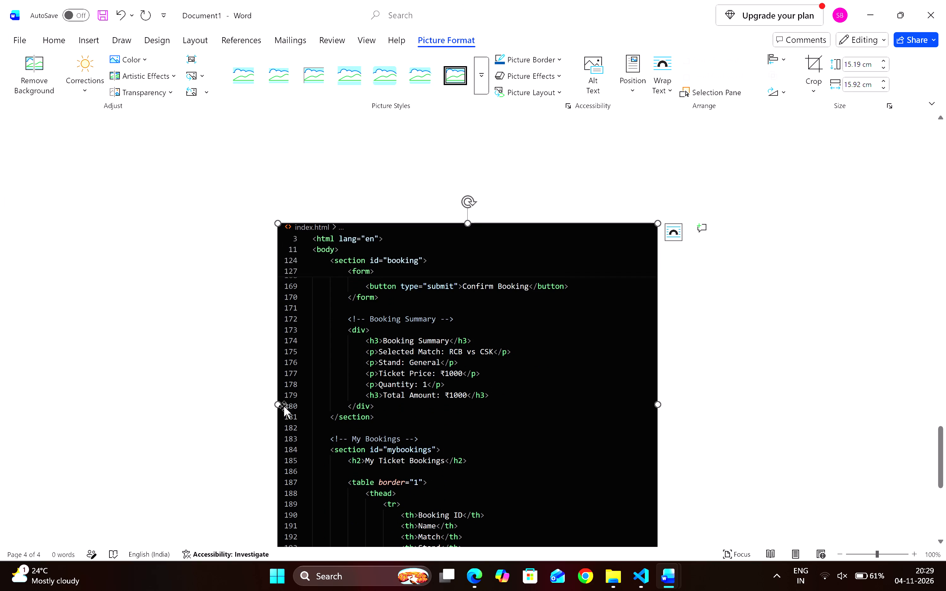
{"action": "left_click", "coordinate": [350, 398]}
{"action": "left_click_drag", "start_coordinate": [278, 404], "coordinate": [353, 396]}
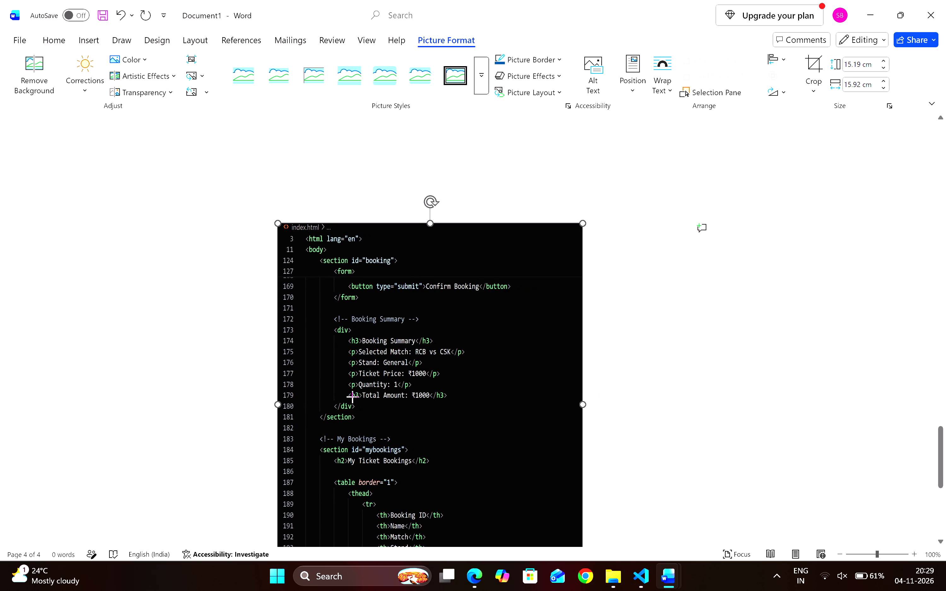
{"action": "left_click_drag", "start_coordinate": [353, 396], "coordinate": [352, 396]}
{"action": "left_click_drag", "start_coordinate": [430, 222], "coordinate": [430, 222]}
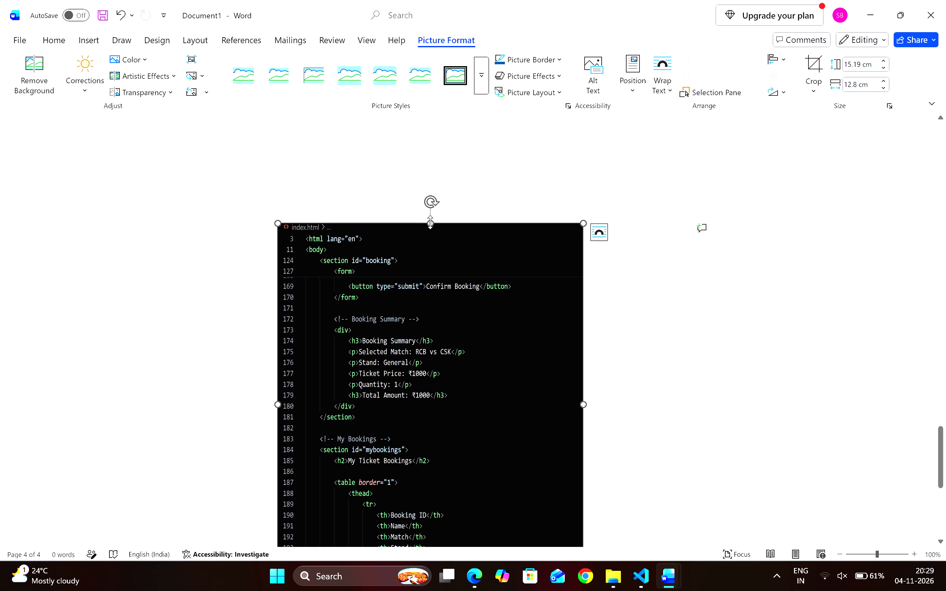
{"action": "left_click_drag", "start_coordinate": [430, 222], "coordinate": [423, 307]}
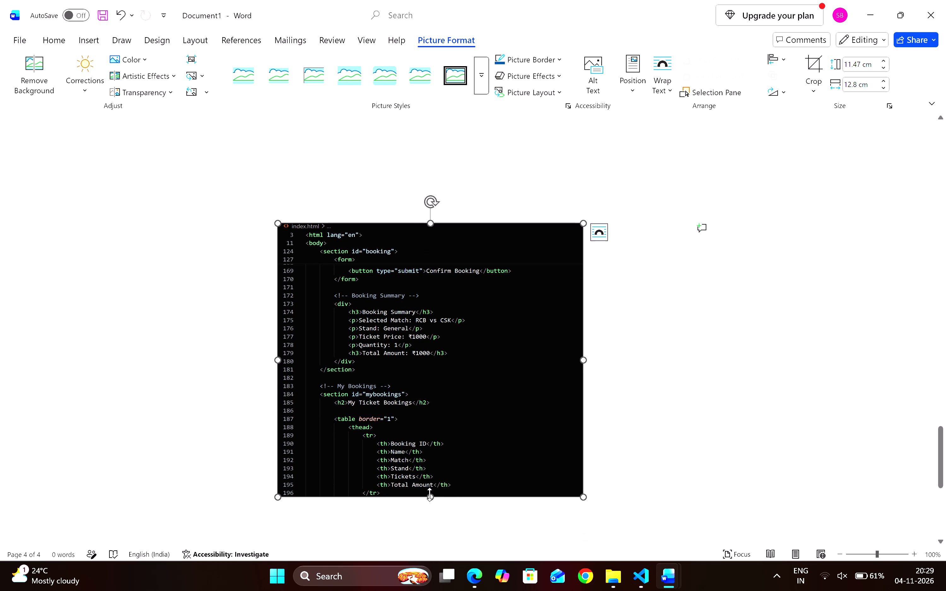
{"action": "left_click_drag", "start_coordinate": [429, 494], "coordinate": [422, 441]}
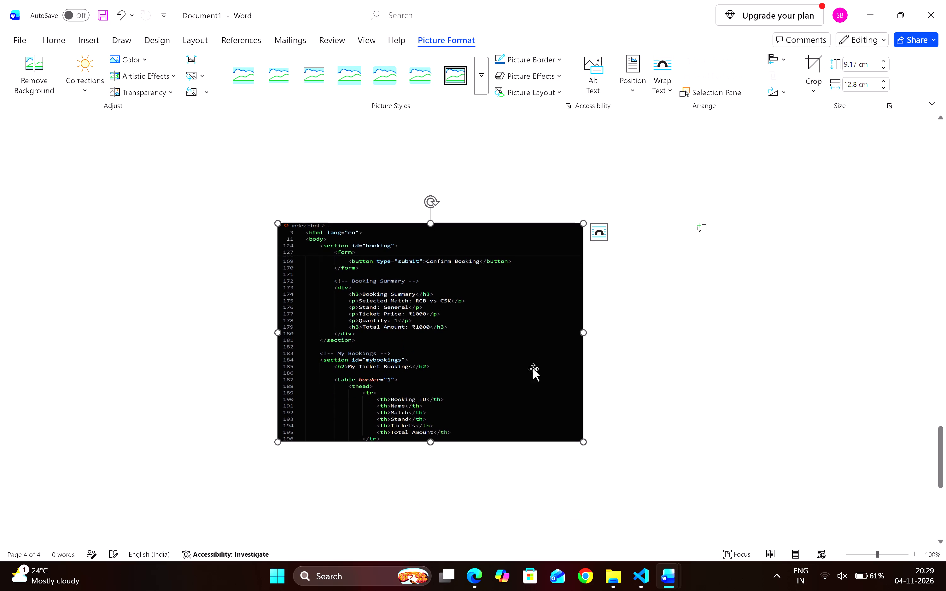
{"action": "left_click_drag", "start_coordinate": [583, 332], "coordinate": [616, 333]}
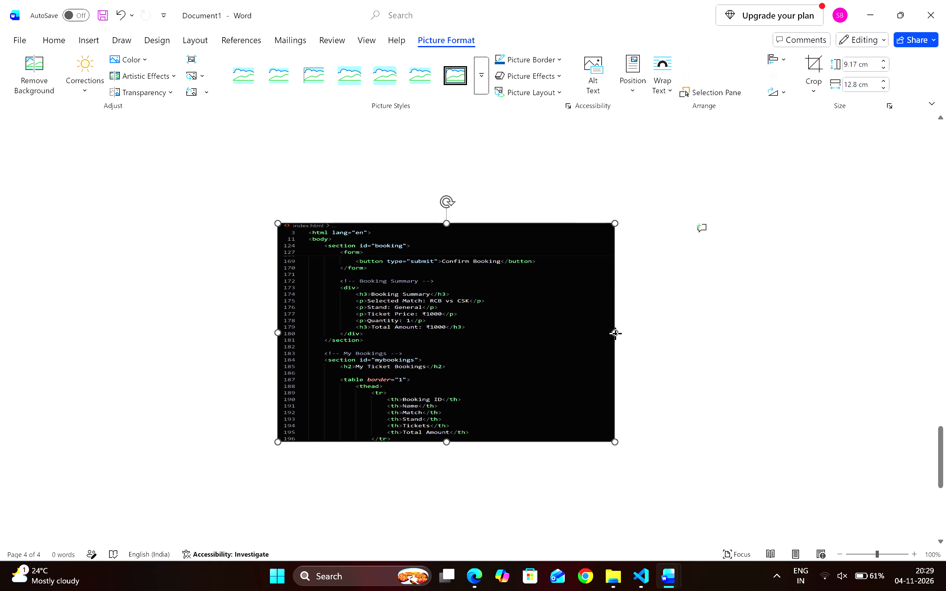
{"action": "left_click_drag", "start_coordinate": [616, 333], "coordinate": [666, 330]}
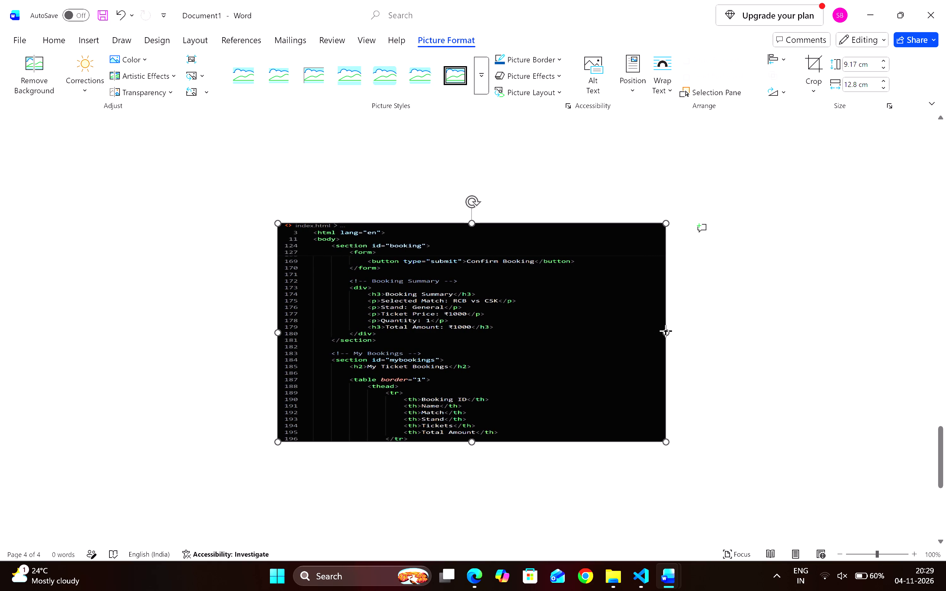
{"action": "left_click_drag", "start_coordinate": [666, 330], "coordinate": [666, 331]}
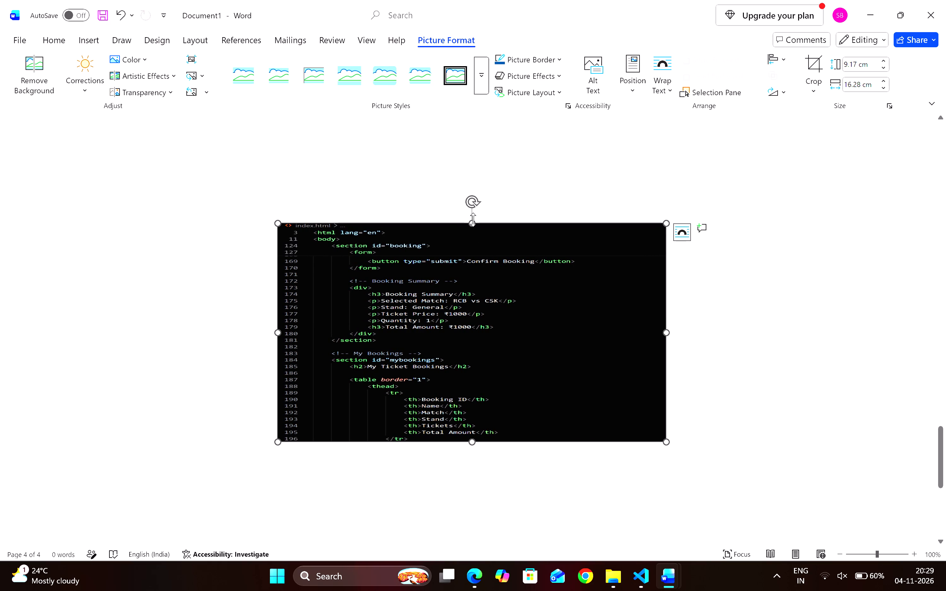
{"action": "left_click_drag", "start_coordinate": [473, 220], "coordinate": [465, 210]}
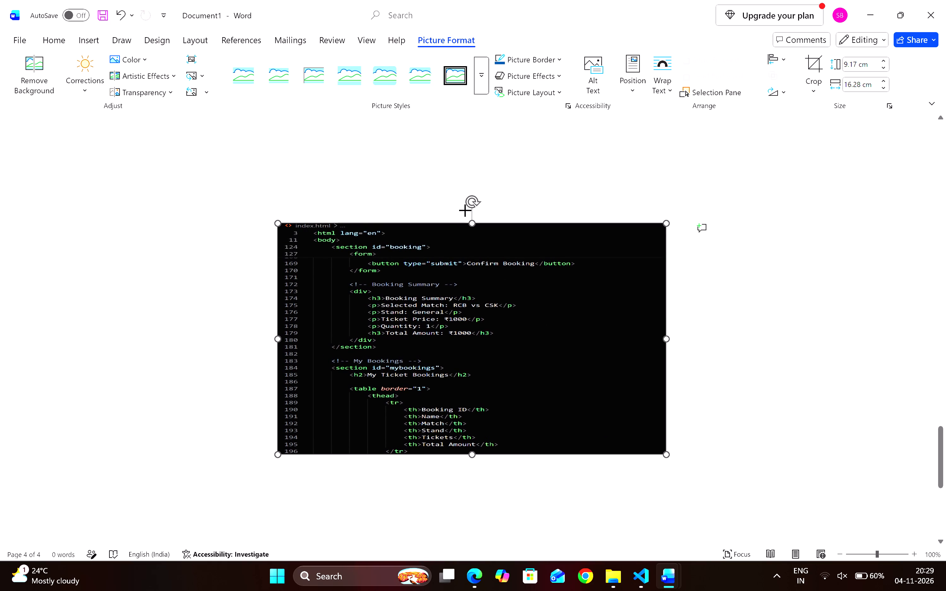
{"action": "left_click_drag", "start_coordinate": [465, 210], "coordinate": [464, 210]}
{"action": "left_click", "coordinate": [682, 444]}
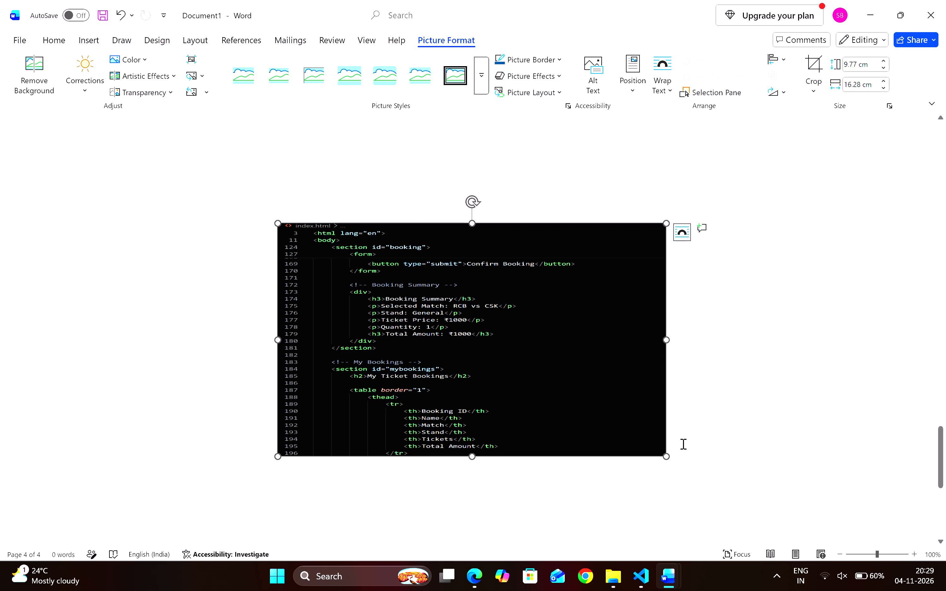
{"action": "key", "text": "Return"}
{"action": "key", "text": "Return"}
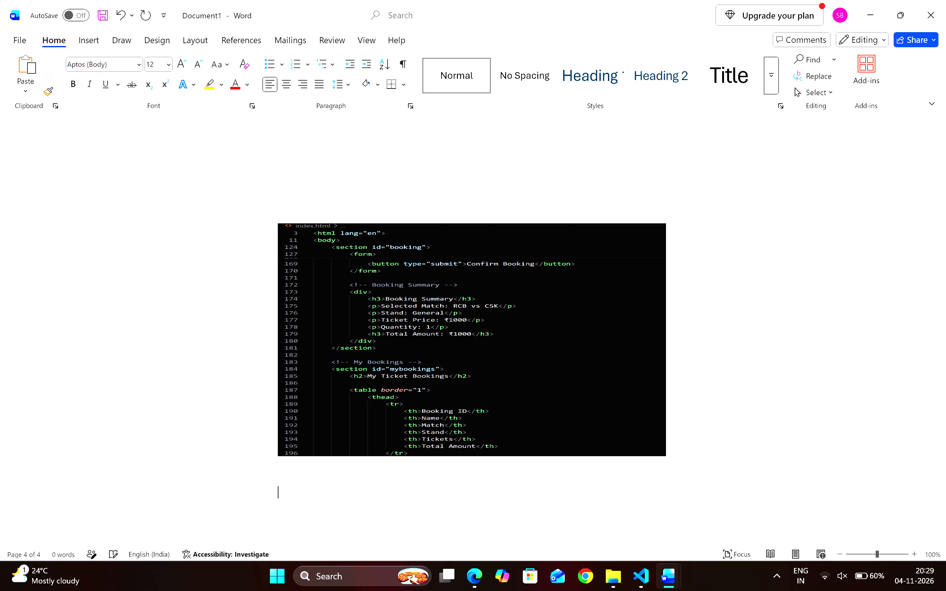
{"action": "left_click", "coordinate": [94, 38]}
{"action": "left_click", "coordinate": [137, 86]}
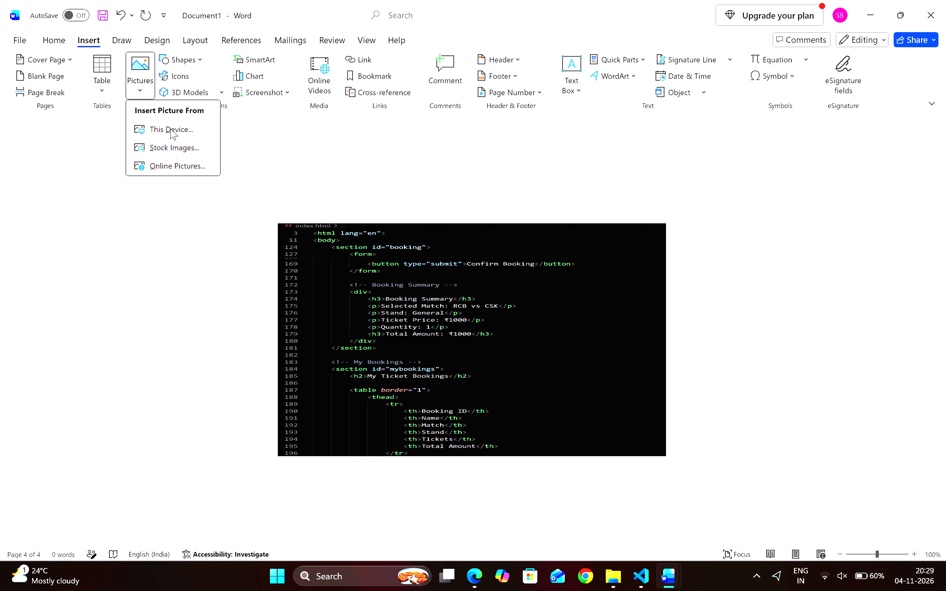
{"action": "left_click", "coordinate": [170, 129]}
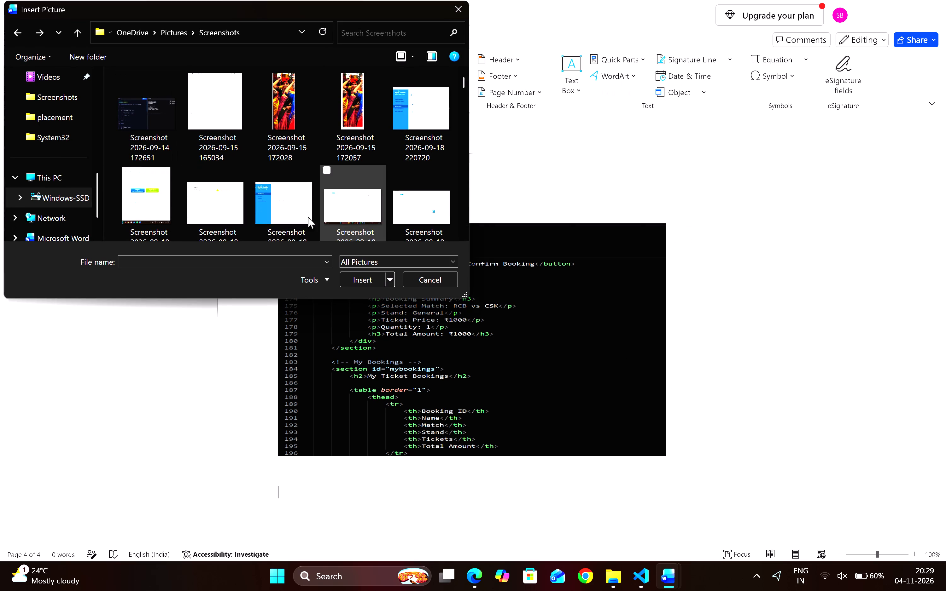
{"action": "scroll", "coordinate": [268, 186], "scroll_direction": "down", "scroll_amount": 17}
{"action": "scroll", "coordinate": [268, 186], "scroll_direction": "down", "scroll_amount": 7}
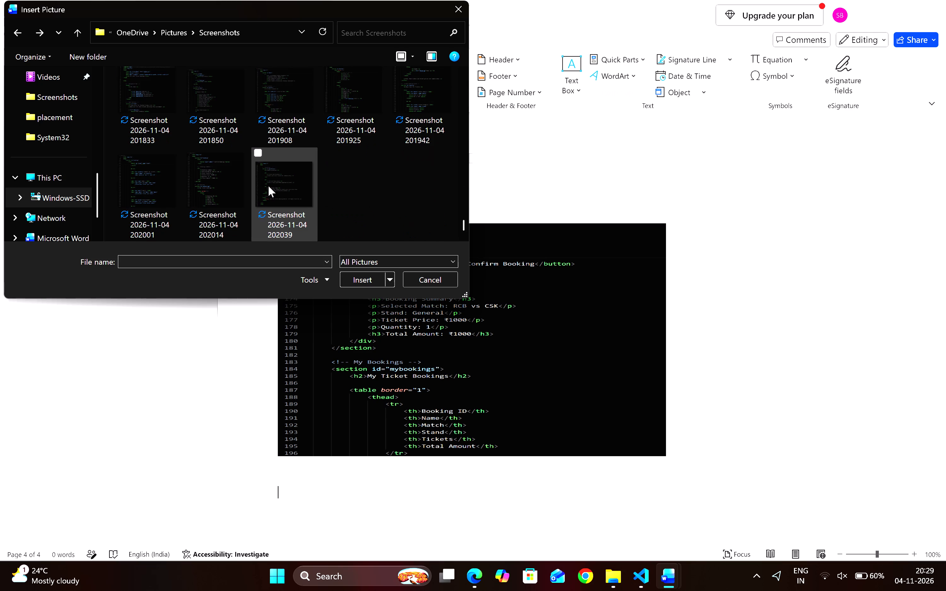
{"action": "left_click", "coordinate": [292, 190]}
{"action": "left_click", "coordinate": [368, 278]}
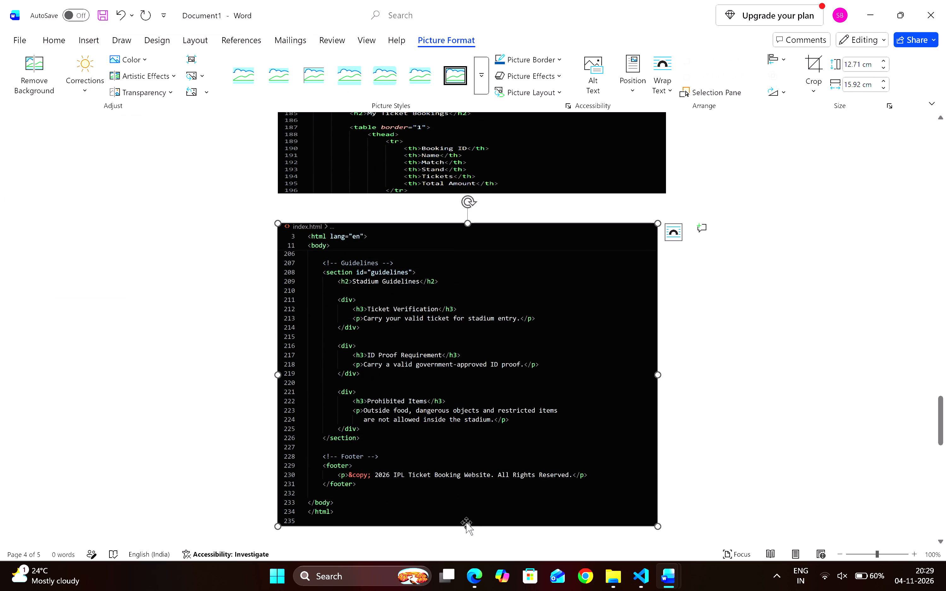
Resize the newly inserted eighth code screenshot to about 16.3 cm wide and about 11.2 cm high, then deselect it.
{"action": "left_click_drag", "start_coordinate": [469, 525], "coordinate": [469, 491]}
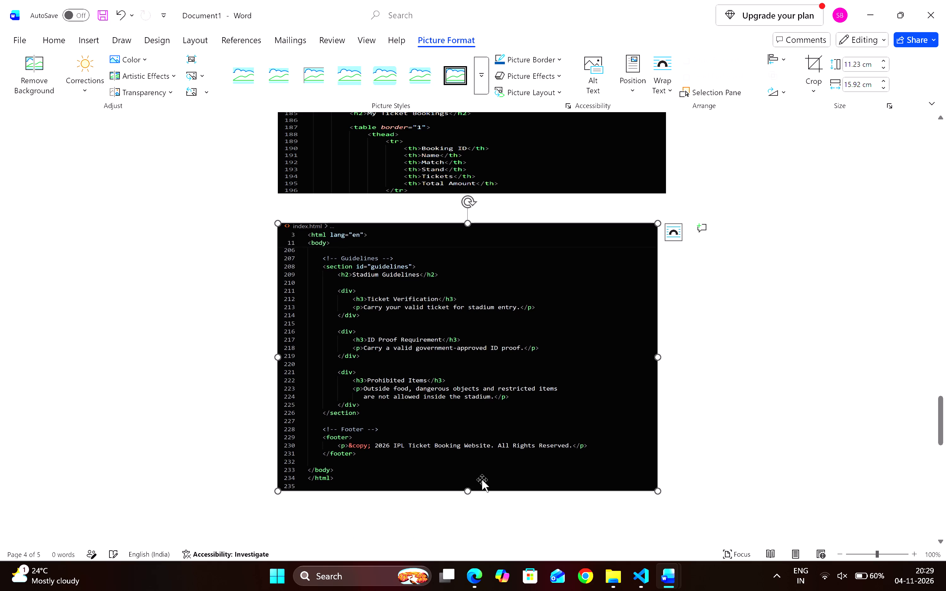
{"action": "left_click_drag", "start_coordinate": [657, 357], "coordinate": [665, 359]}
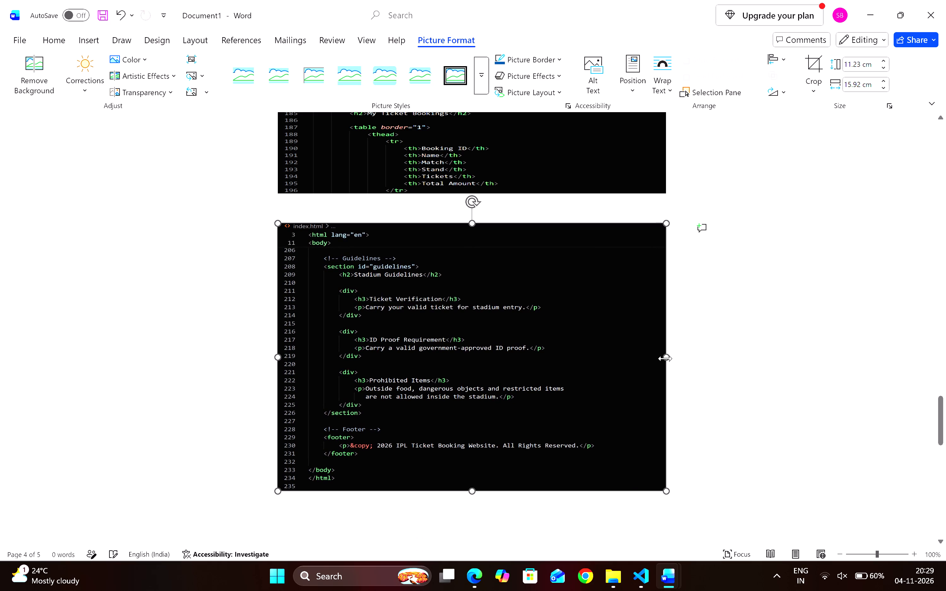
{"action": "scroll", "coordinate": [610, 254], "scroll_direction": "up", "scroll_amount": 8}
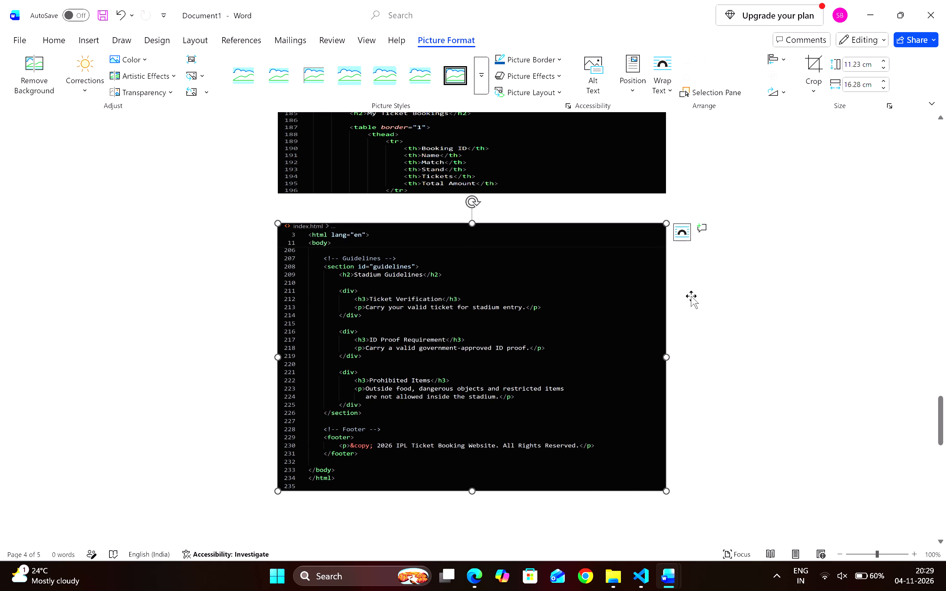
{"action": "left_click", "coordinate": [693, 300]}
{"action": "scroll", "coordinate": [693, 300], "scroll_direction": "up", "scroll_amount": 16}
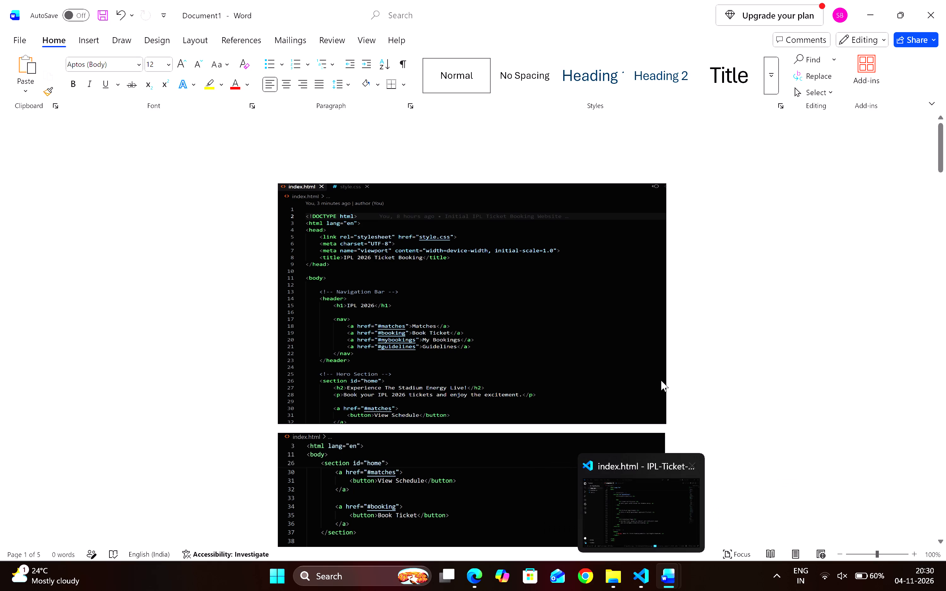
Review the inserted code screenshots in the document and compare them with the index.html source in Visual Studio Code.
{"action": "scroll", "coordinate": [661, 380], "scroll_direction": "down", "scroll_amount": 15}
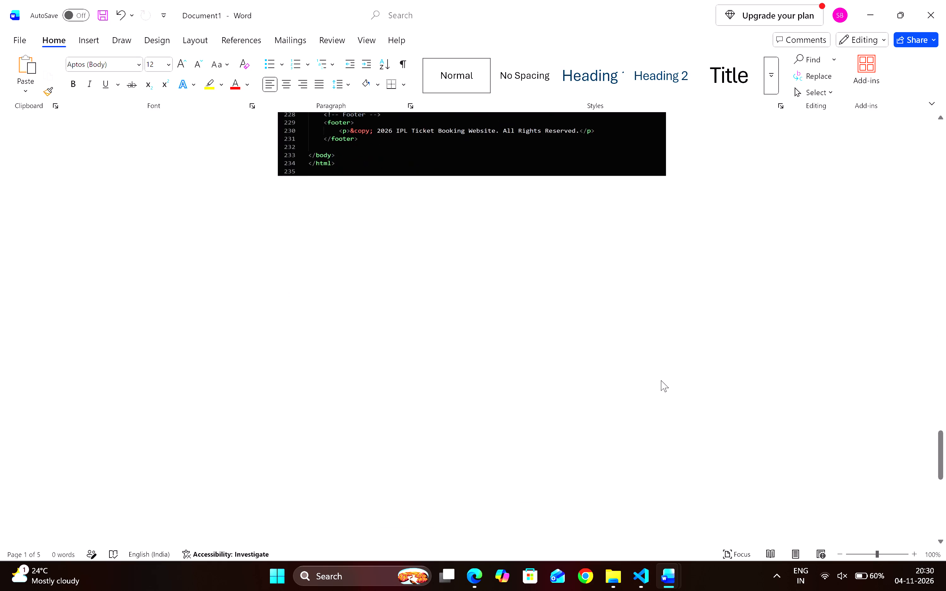
{"action": "scroll", "coordinate": [661, 380], "scroll_direction": "up", "scroll_amount": 5}
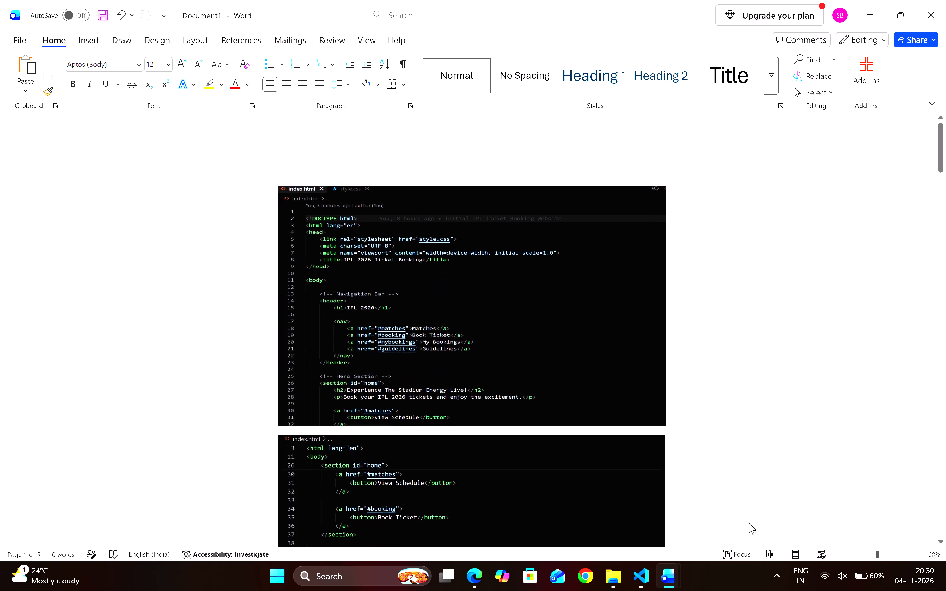
{"action": "left_click", "coordinate": [641, 529]}
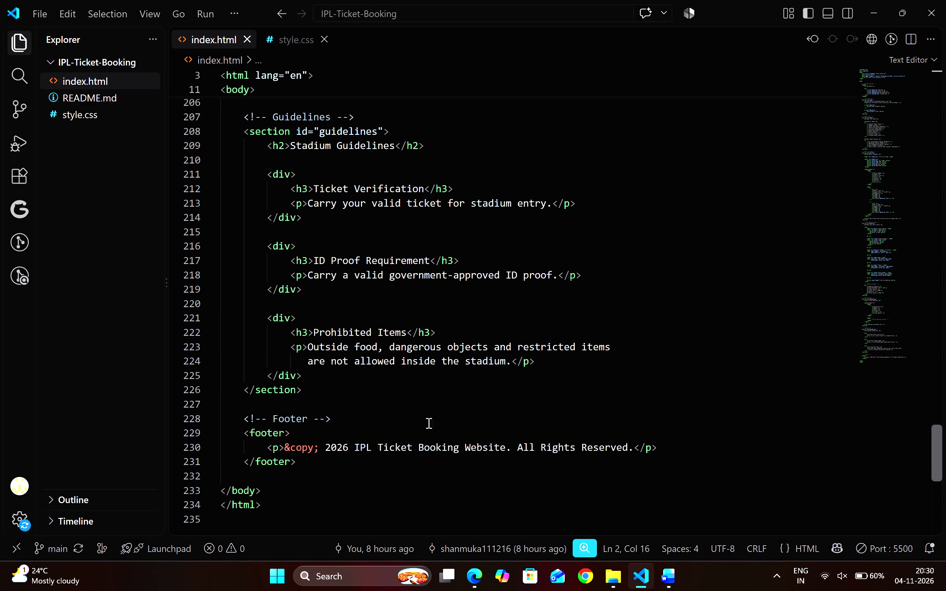
{"action": "scroll", "coordinate": [380, 247], "scroll_direction": "up", "scroll_amount": 12}
{"action": "scroll", "coordinate": [380, 247], "scroll_direction": "up", "scroll_amount": 12}
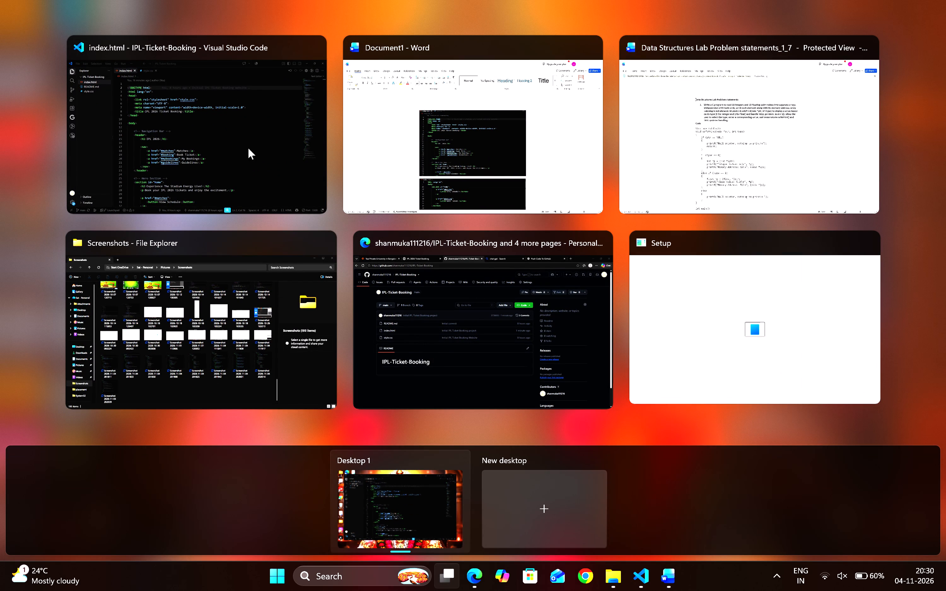
Switch to the IPL 2026 Ticket Booking page in Edge and capture a screenshot from its header through the Major Match Venues list.
{"action": "left_click", "coordinate": [381, 336]}
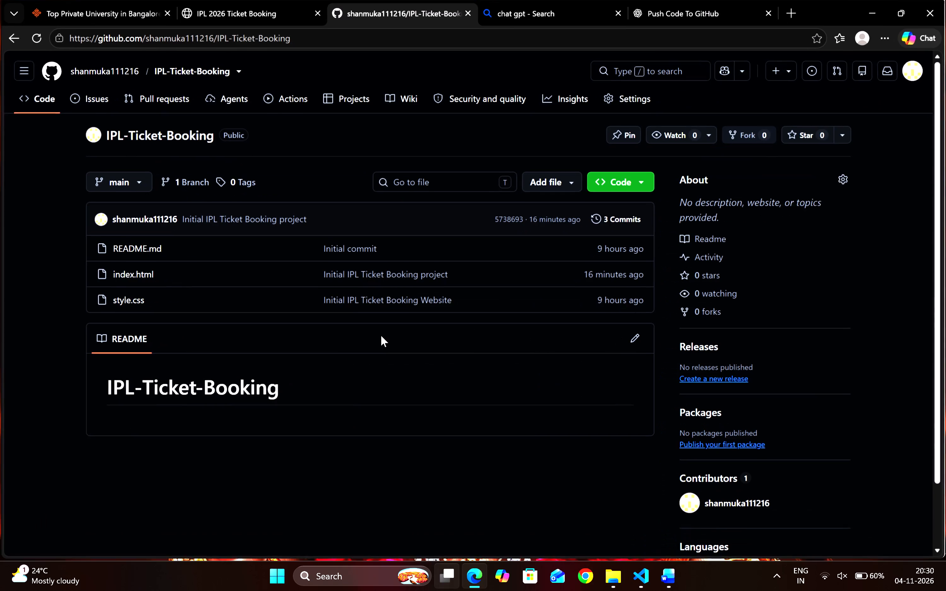
{"action": "left_click", "coordinate": [272, 0]}
{"action": "scroll", "coordinate": [305, 164], "scroll_direction": "up", "scroll_amount": 10}
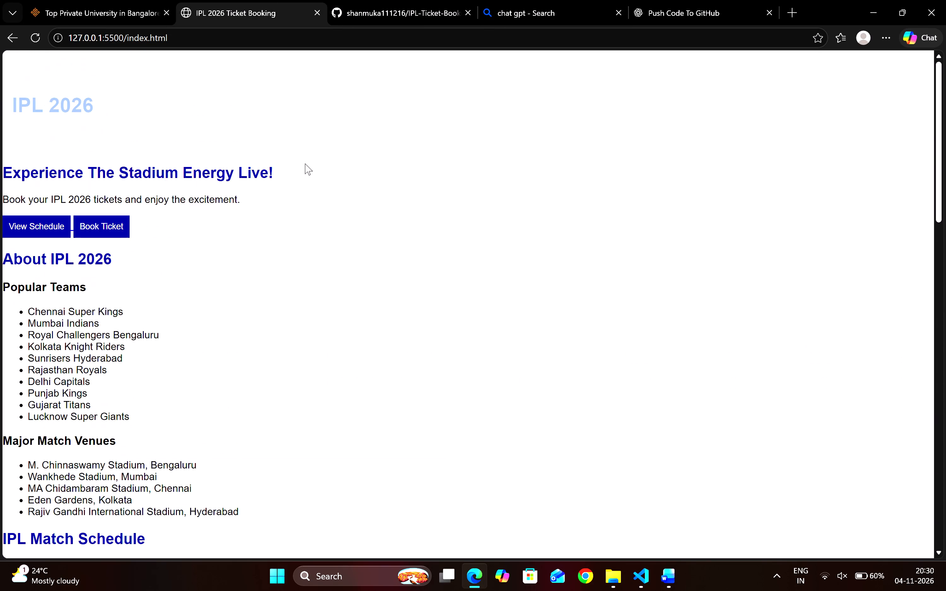
{"action": "scroll", "coordinate": [305, 164], "scroll_direction": "up", "scroll_amount": 4}
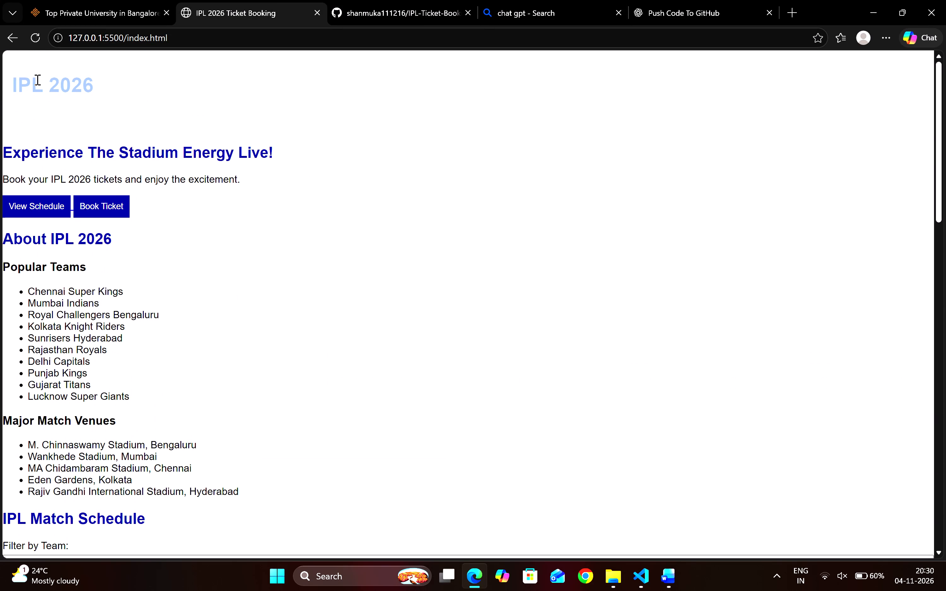
{"action": "key", "text": "shift+super+s"}
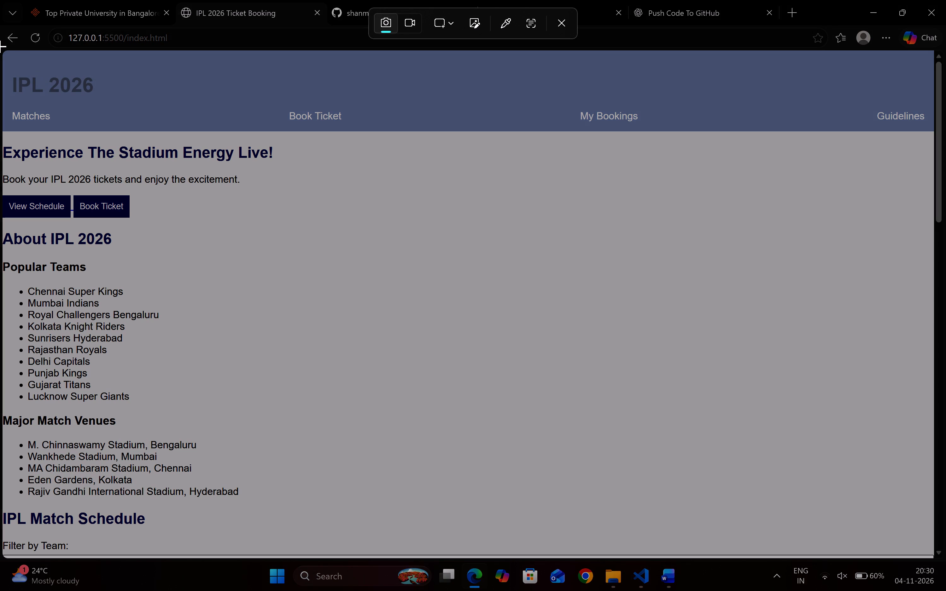
{"action": "left_click_drag", "start_coordinate": [3, 48], "coordinate": [401, 257]}
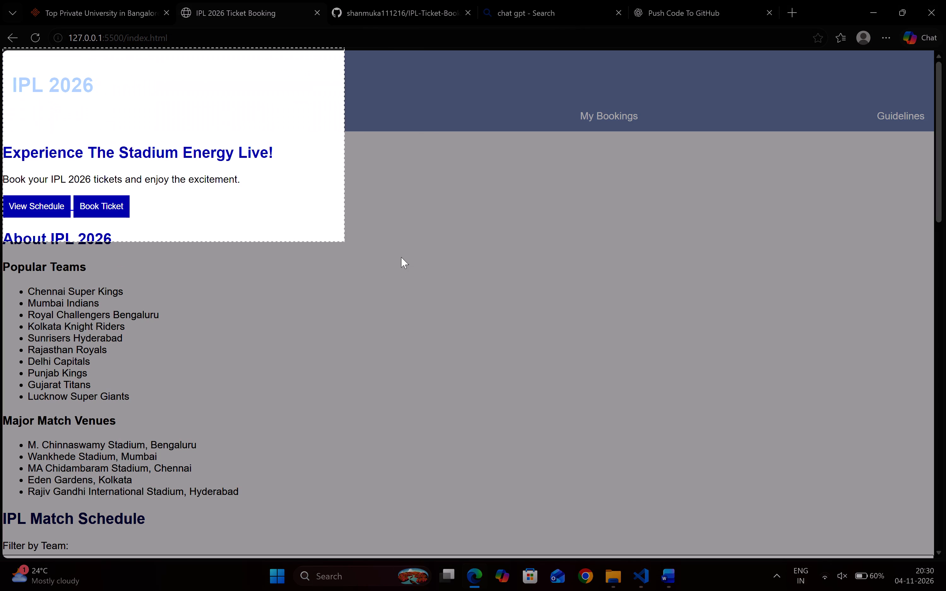
{"action": "left_click_drag", "start_coordinate": [401, 257], "coordinate": [785, 516]}
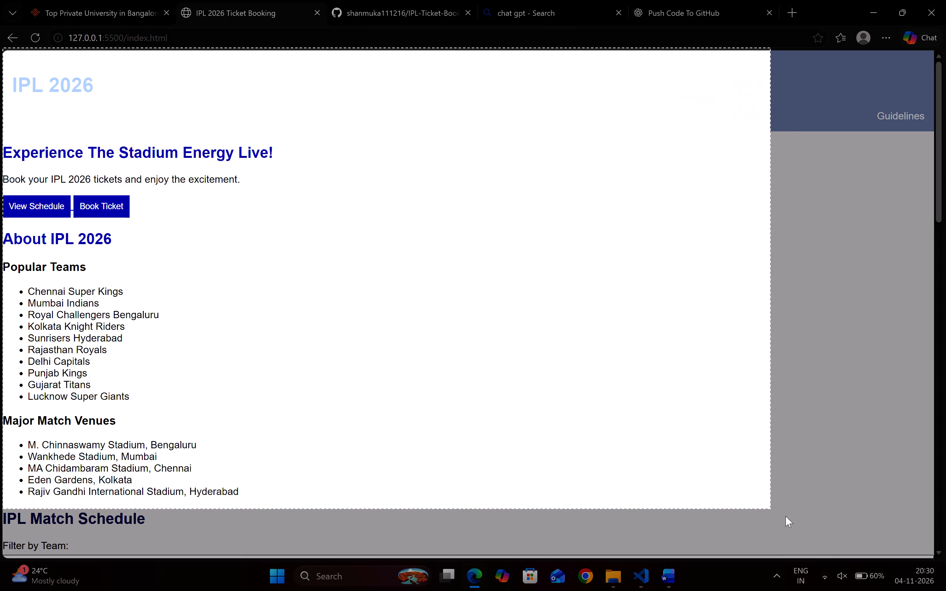
{"action": "left_click_drag", "start_coordinate": [785, 516], "coordinate": [945, 509]}
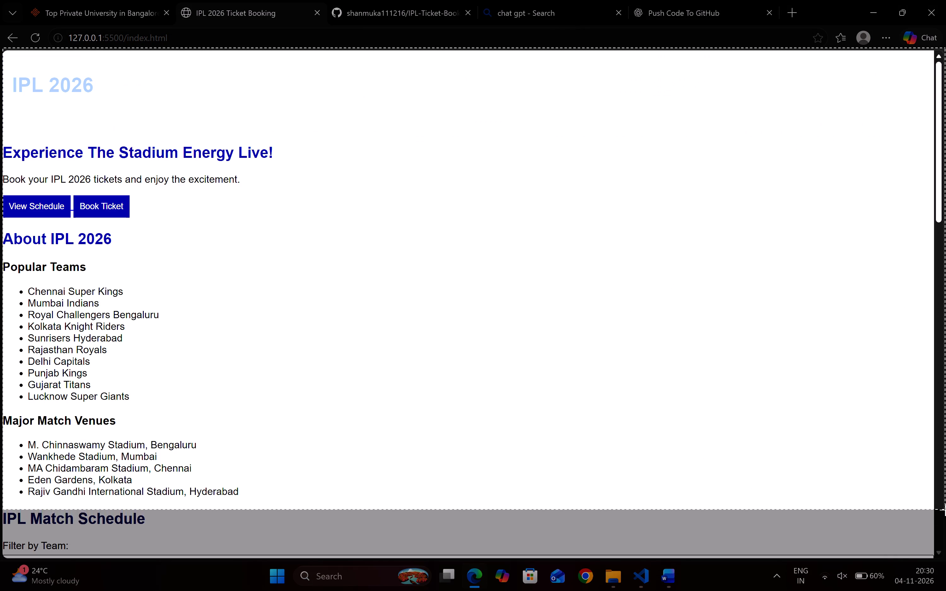
{"action": "left_click_drag", "start_coordinate": [945, 509], "coordinate": [942, 516]}
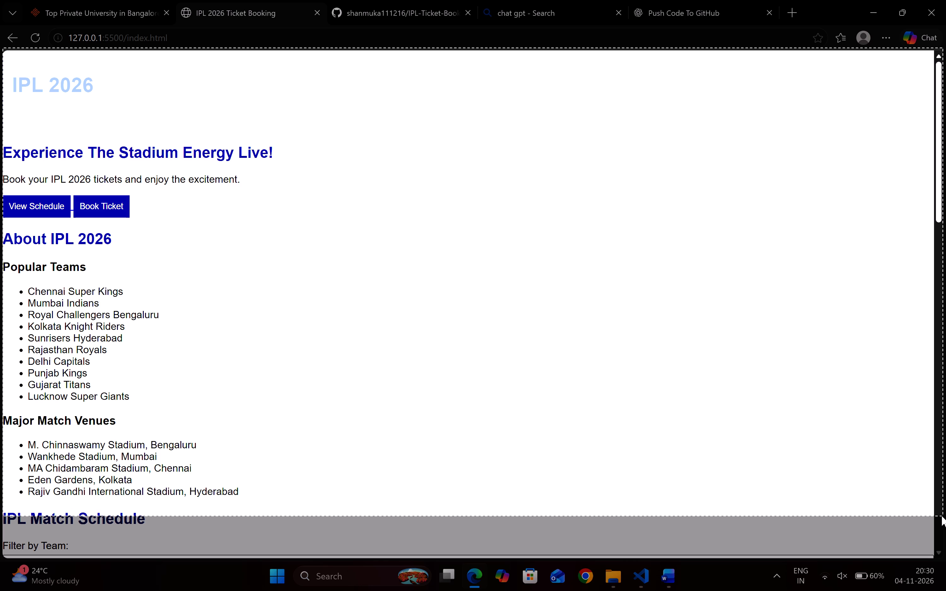
{"action": "left_click_drag", "start_coordinate": [942, 516], "coordinate": [938, 514]}
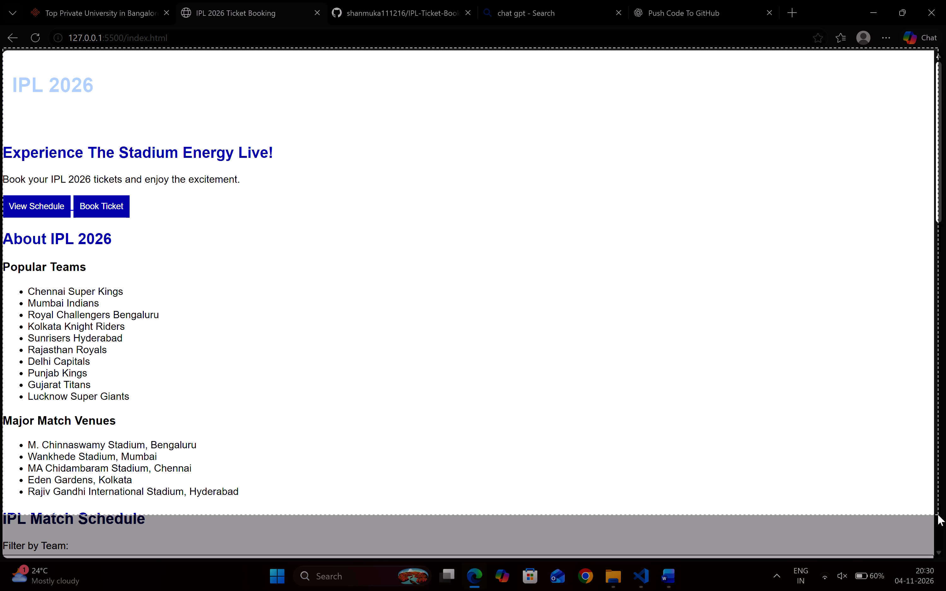
{"action": "left_click_drag", "start_coordinate": [938, 514], "coordinate": [931, 508]}
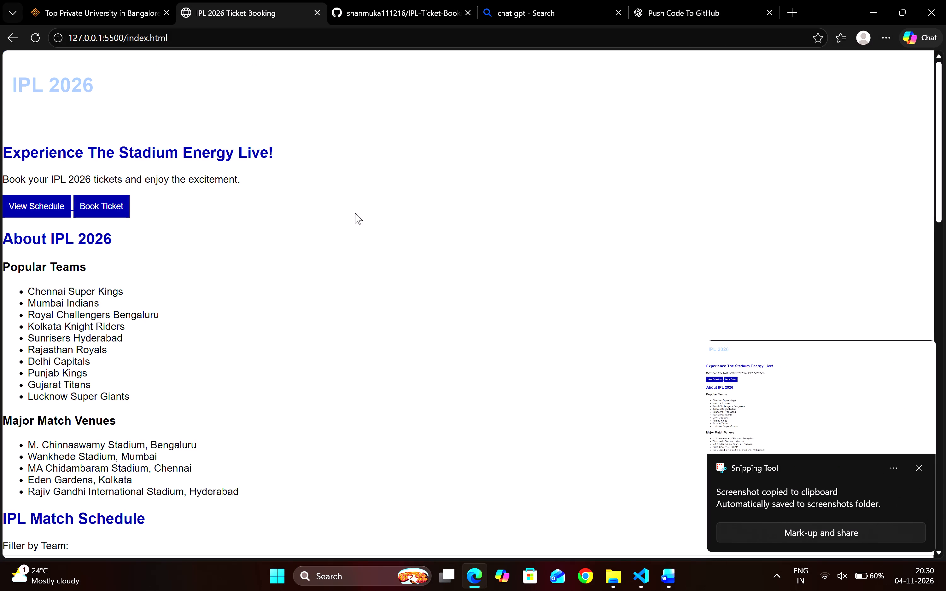
Capture a screenshot of the page from the IPL Match Schedule heading through the booking form's Name field.
{"action": "scroll", "coordinate": [335, 245], "scroll_direction": "down", "scroll_amount": 3}
{"action": "scroll", "coordinate": [335, 245], "scroll_direction": "up", "scroll_amount": 1}
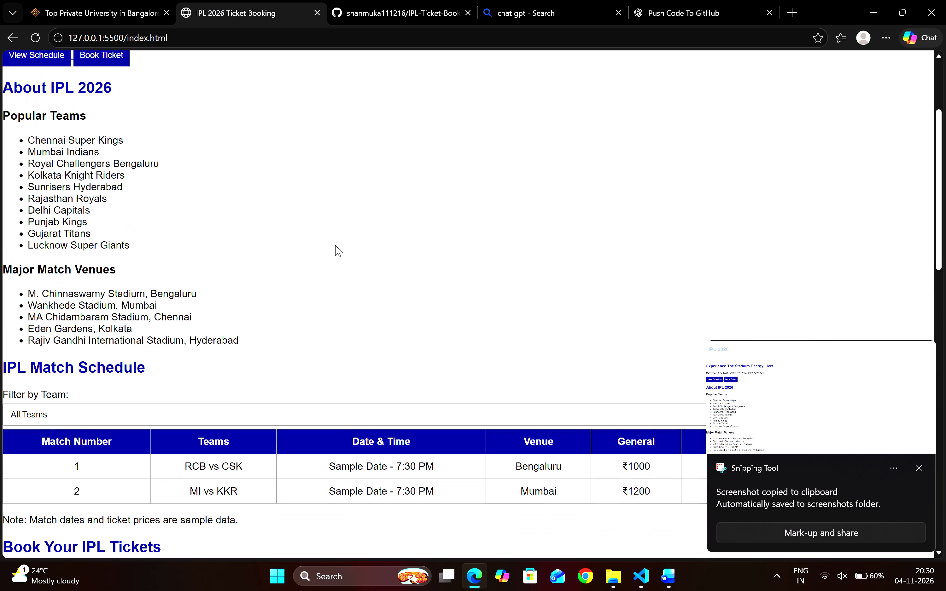
{"action": "scroll", "coordinate": [335, 245], "scroll_direction": "up", "scroll_amount": 2}
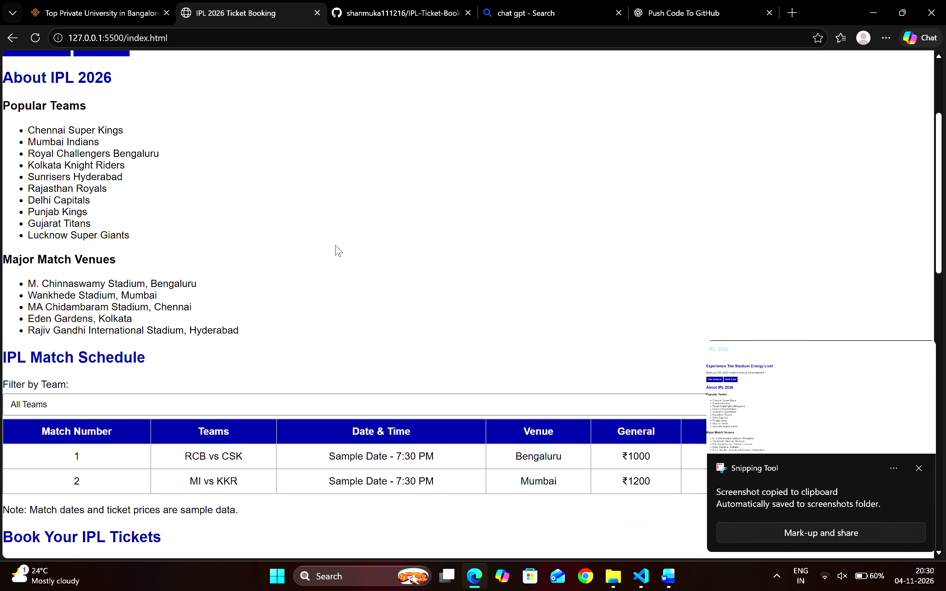
{"action": "scroll", "coordinate": [335, 245], "scroll_direction": "up", "scroll_amount": 2}
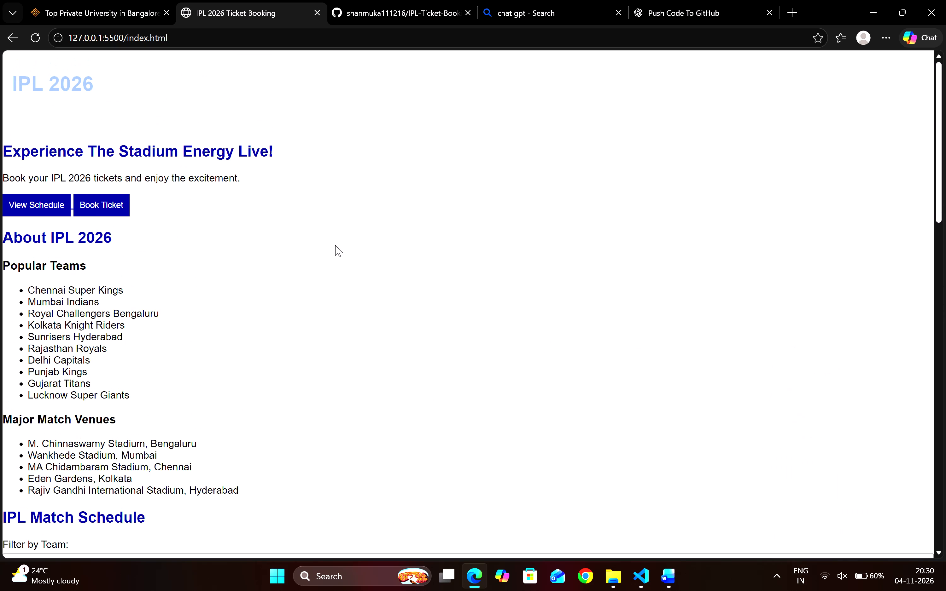
{"action": "scroll", "coordinate": [335, 245], "scroll_direction": "up", "scroll_amount": 1}
{"action": "scroll", "coordinate": [335, 245], "scroll_direction": "down", "scroll_amount": 4}
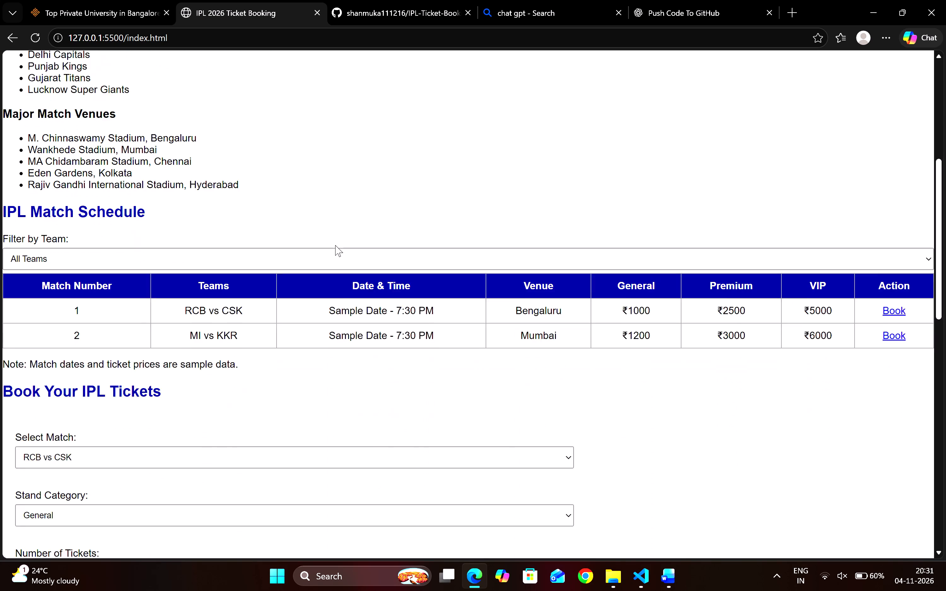
{"action": "scroll", "coordinate": [335, 245], "scroll_direction": "down", "scroll_amount": 4}
{"action": "scroll", "coordinate": [335, 245], "scroll_direction": "up", "scroll_amount": 1}
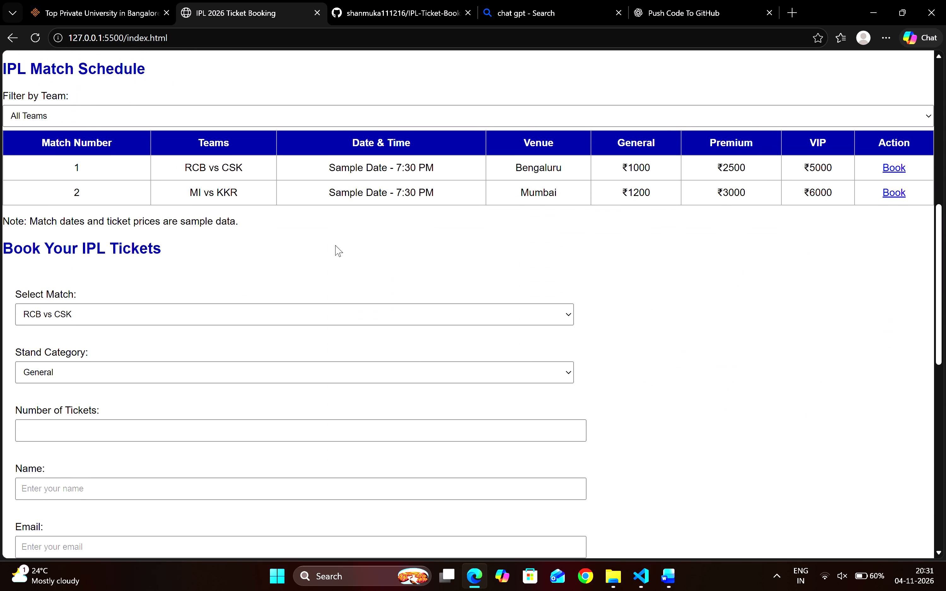
{"action": "key", "text": "shift+super+s"}
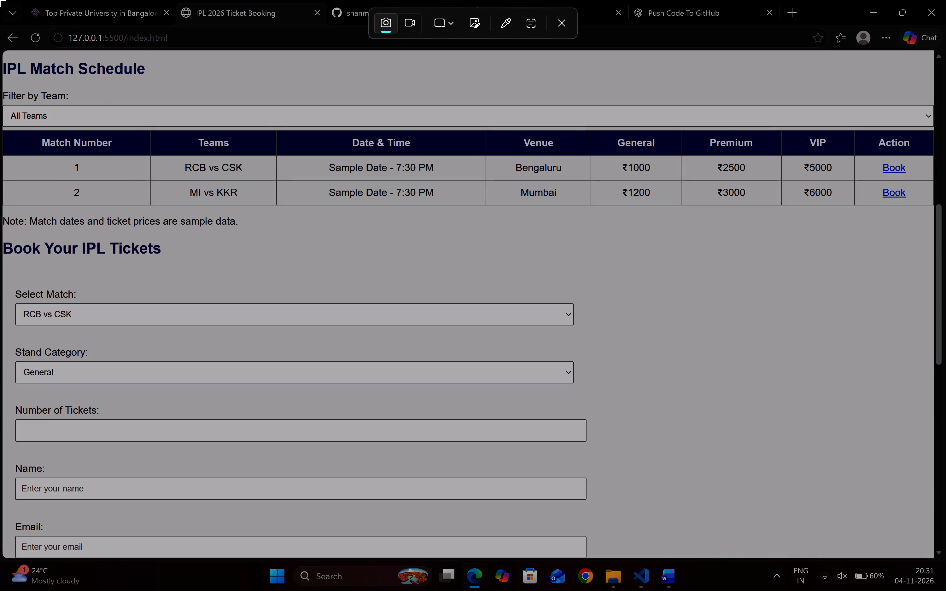
{"action": "left_click", "coordinate": [7, 51]}
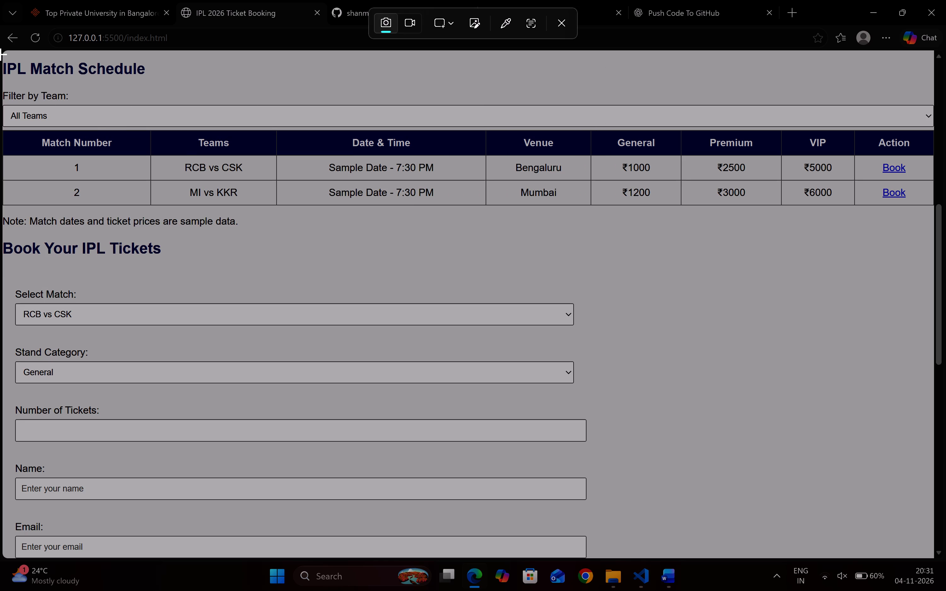
{"action": "left_click_drag", "start_coordinate": [2, 53], "coordinate": [616, 319]}
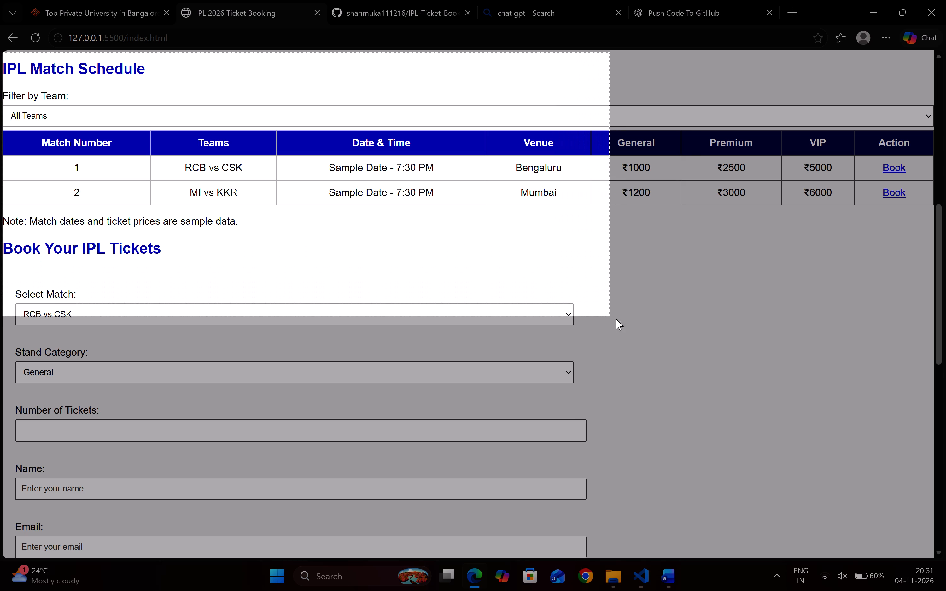
{"action": "left_click_drag", "start_coordinate": [616, 319], "coordinate": [900, 523]}
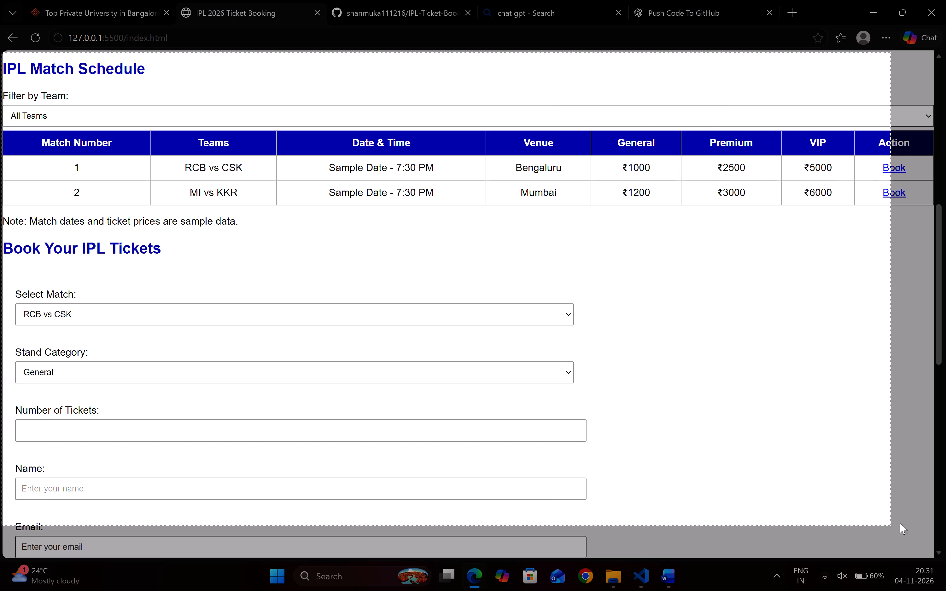
{"action": "left_click_drag", "start_coordinate": [900, 523], "coordinate": [934, 505]}
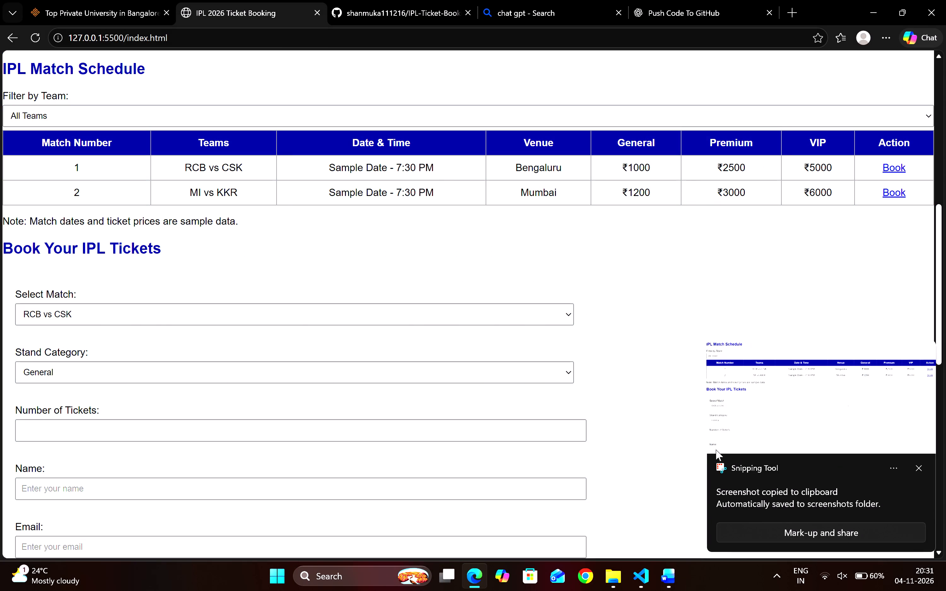
Capture a screenshot of the page from the booking form's Email field through the Ticket Verification guideline.
{"action": "scroll", "coordinate": [577, 440], "scroll_direction": "down", "scroll_amount": 4}
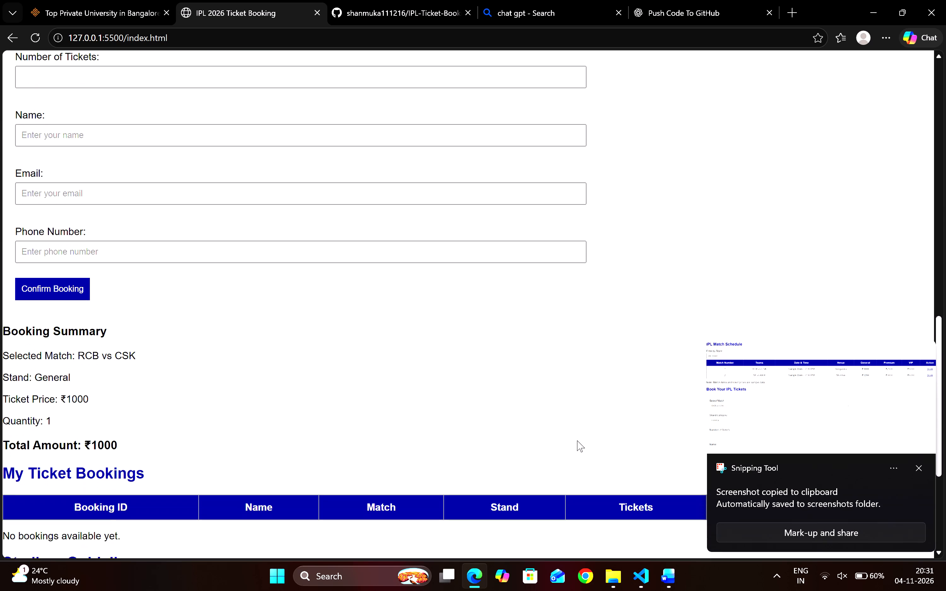
{"action": "scroll", "coordinate": [577, 440], "scroll_direction": "down", "scroll_amount": 5}
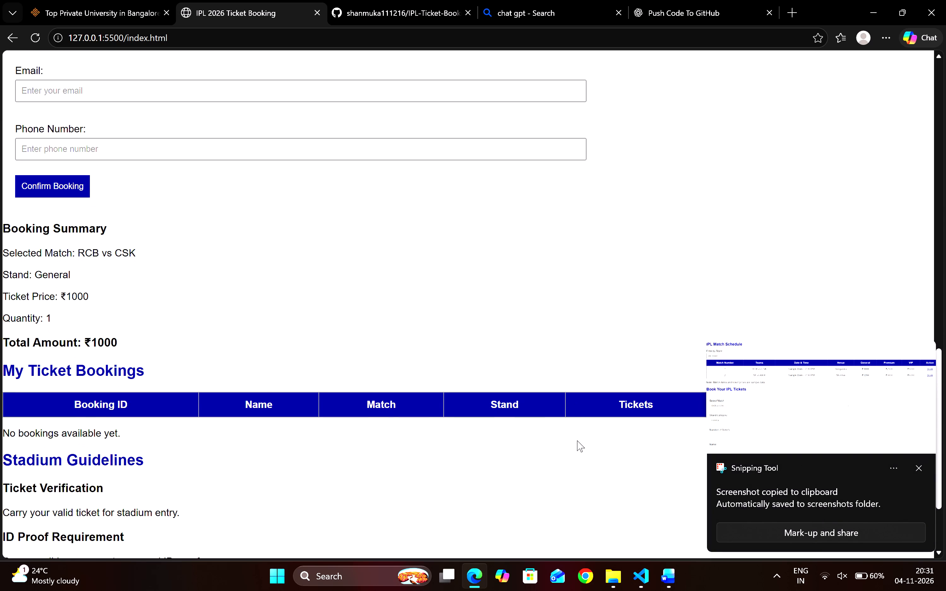
{"action": "left_click", "coordinate": [920, 467]}
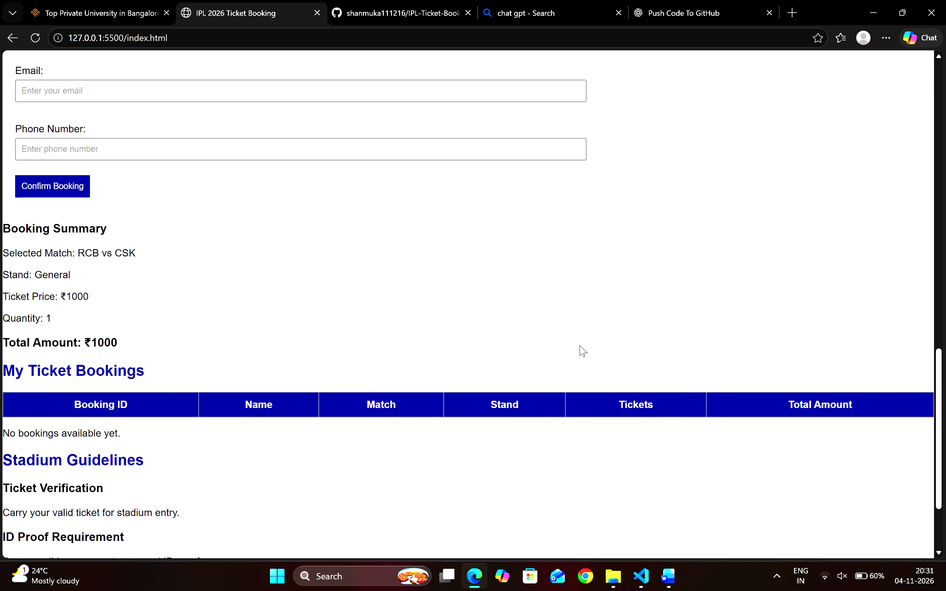
{"action": "key", "text": "shift+super+s"}
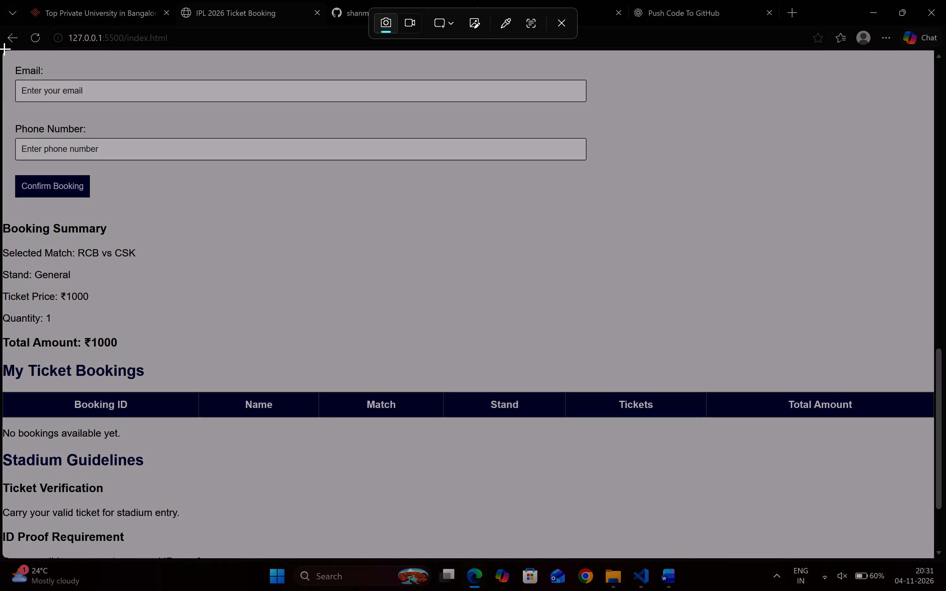
{"action": "left_click_drag", "start_coordinate": [4, 49], "coordinate": [704, 411]}
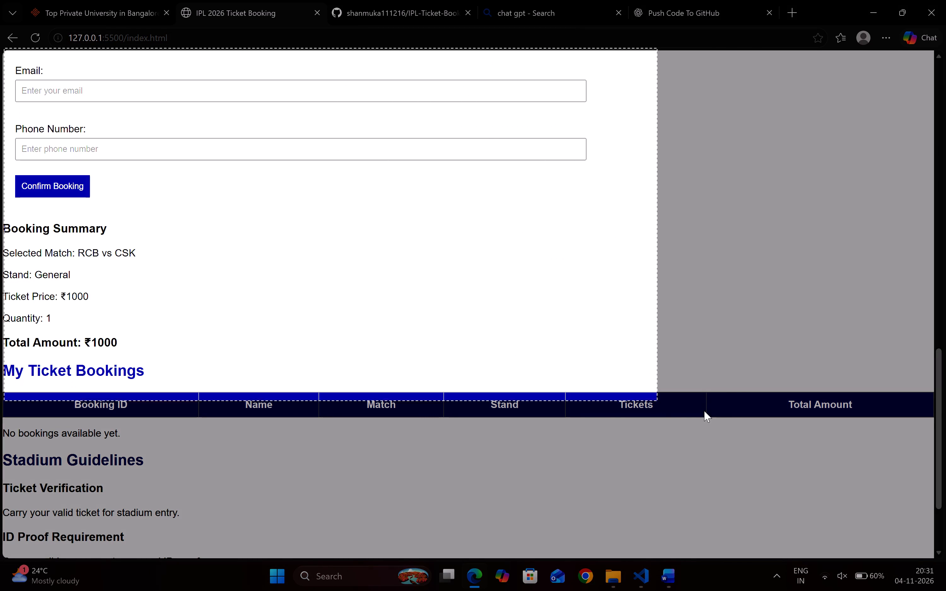
{"action": "left_click_drag", "start_coordinate": [704, 411], "coordinate": [945, 510]}
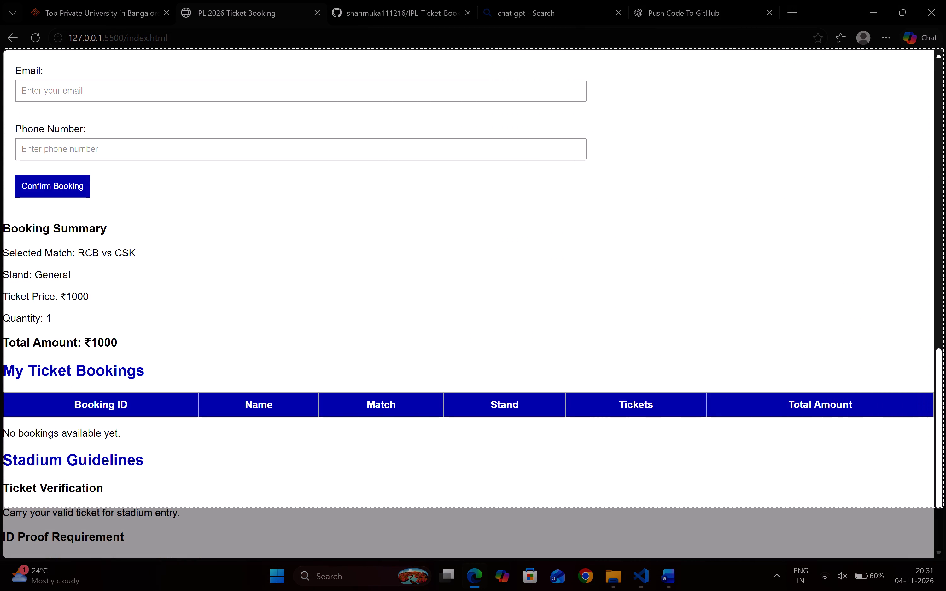
{"action": "left_click_drag", "start_coordinate": [945, 510], "coordinate": [928, 517]}
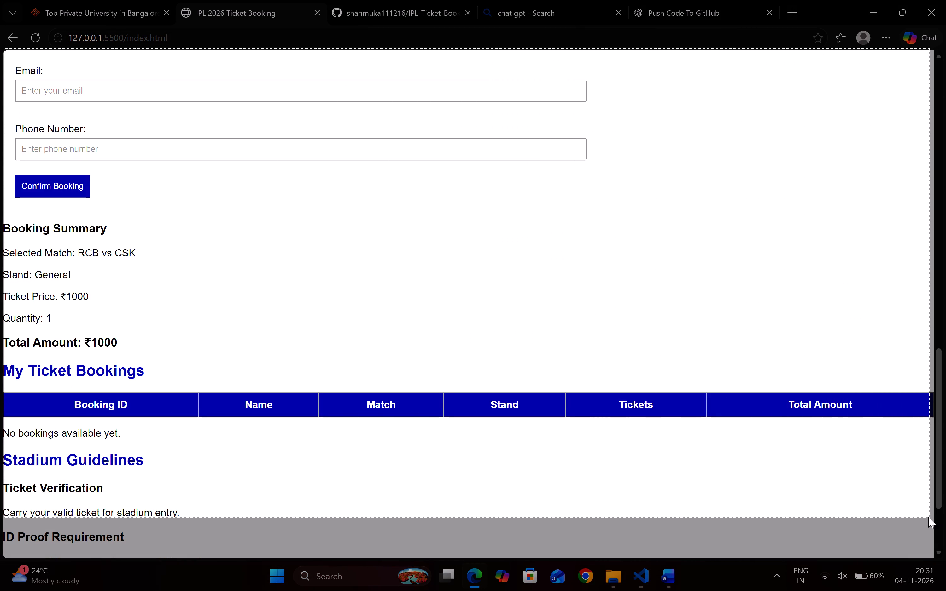
{"action": "left_click_drag", "start_coordinate": [928, 517], "coordinate": [930, 519]}
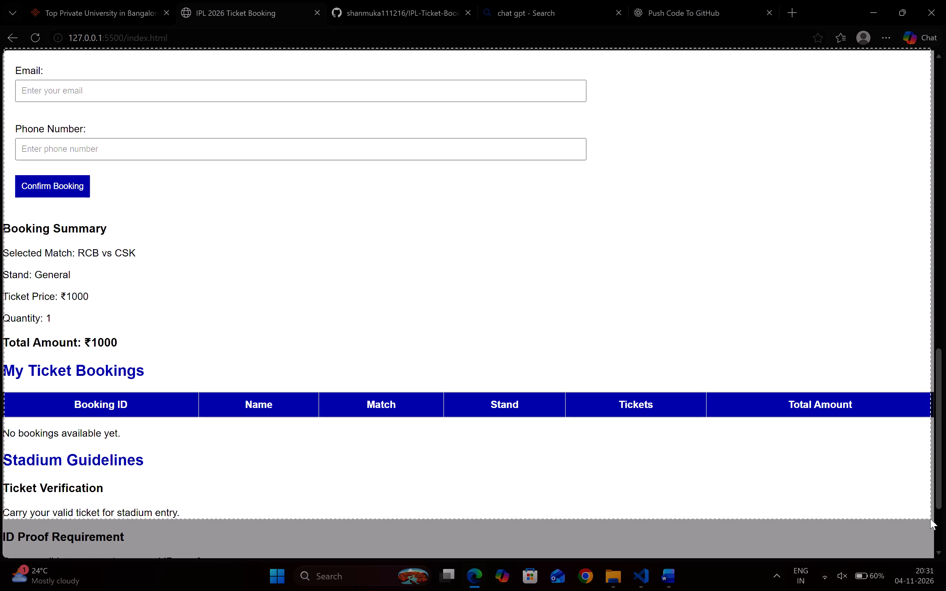
{"action": "left_click_drag", "start_coordinate": [930, 519], "coordinate": [931, 519]}
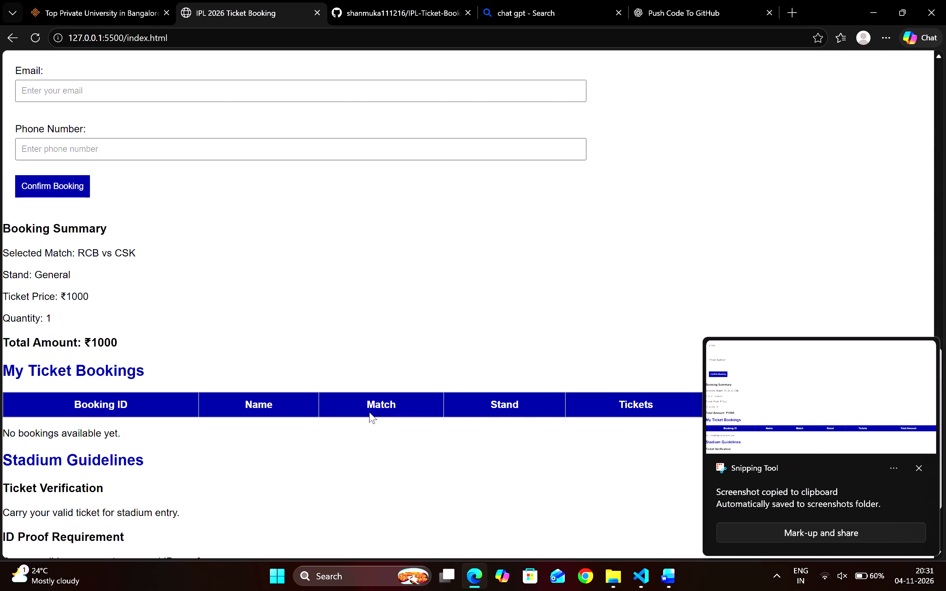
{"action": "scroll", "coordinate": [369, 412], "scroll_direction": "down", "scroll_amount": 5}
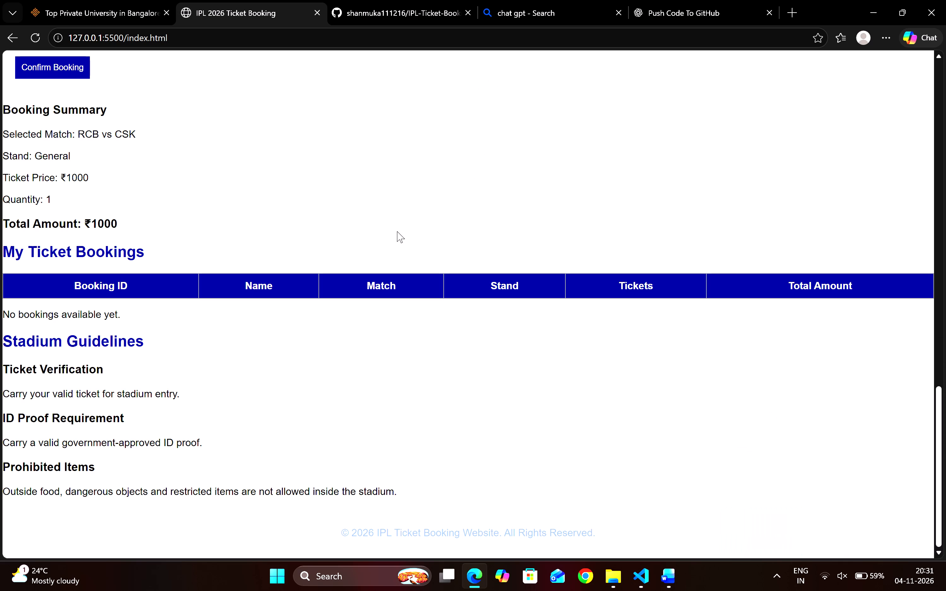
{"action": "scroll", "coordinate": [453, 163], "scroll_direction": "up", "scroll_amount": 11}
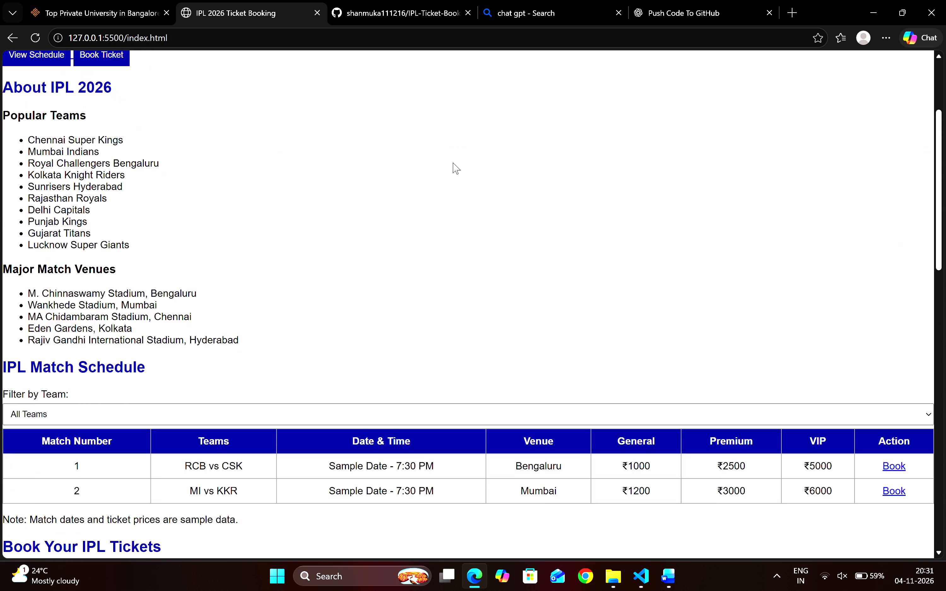
Switch to the Word document and add three new lines below the last index.html code screenshot.
{"action": "scroll", "coordinate": [453, 163], "scroll_direction": "up", "scroll_amount": 2}
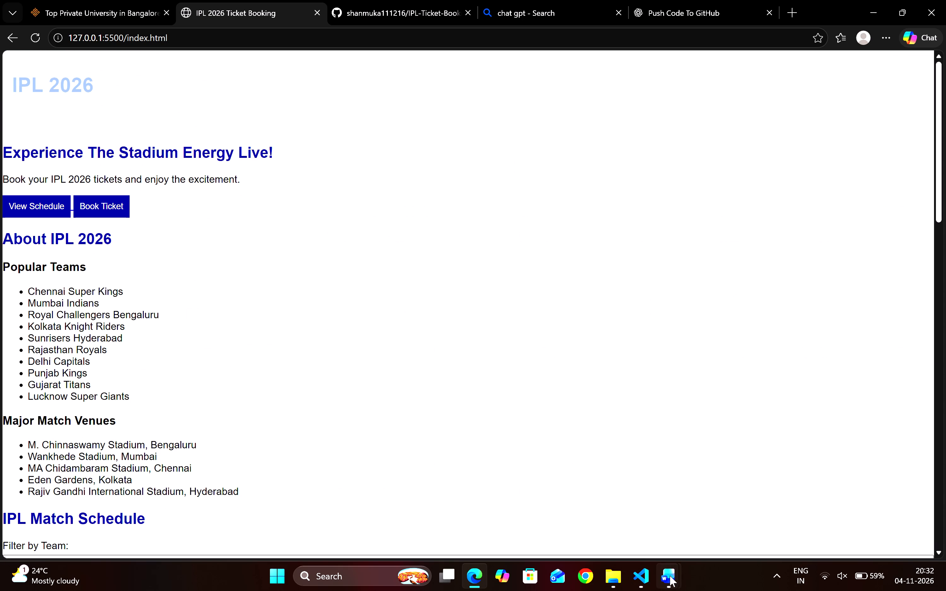
{"action": "left_click", "coordinate": [717, 518]}
{"action": "scroll", "coordinate": [583, 438], "scroll_direction": "down", "scroll_amount": 4}
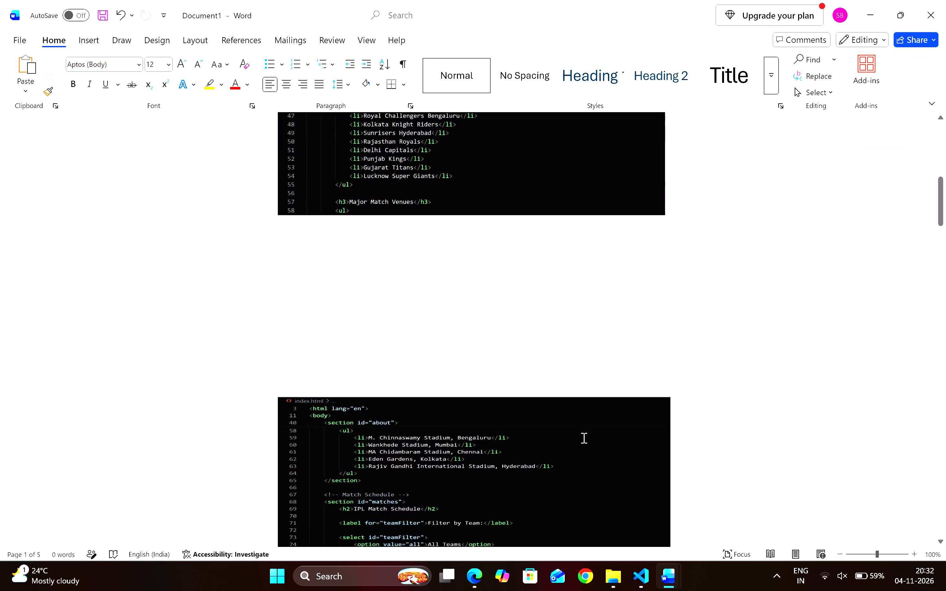
{"action": "scroll", "coordinate": [583, 438], "scroll_direction": "down", "scroll_amount": 6}
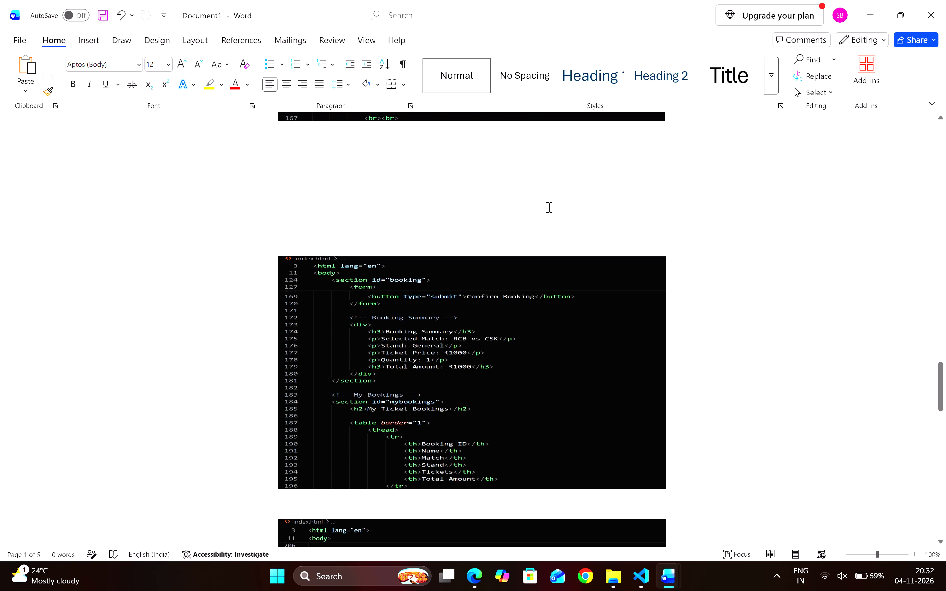
{"action": "scroll", "coordinate": [554, 228], "scroll_direction": "down", "scroll_amount": 7}
{"action": "scroll", "coordinate": [554, 228], "scroll_direction": "up", "scroll_amount": 5}
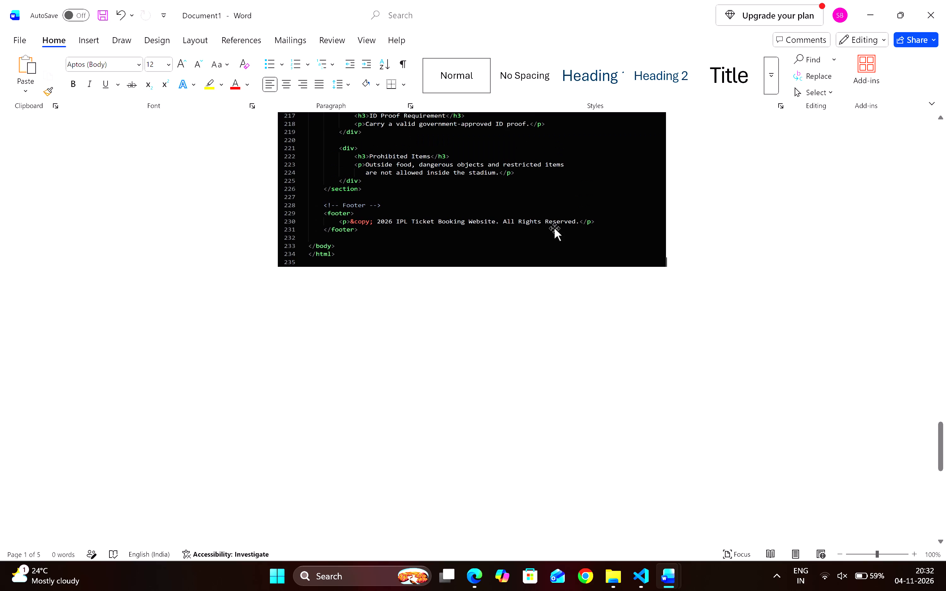
{"action": "key", "text": "Return"}
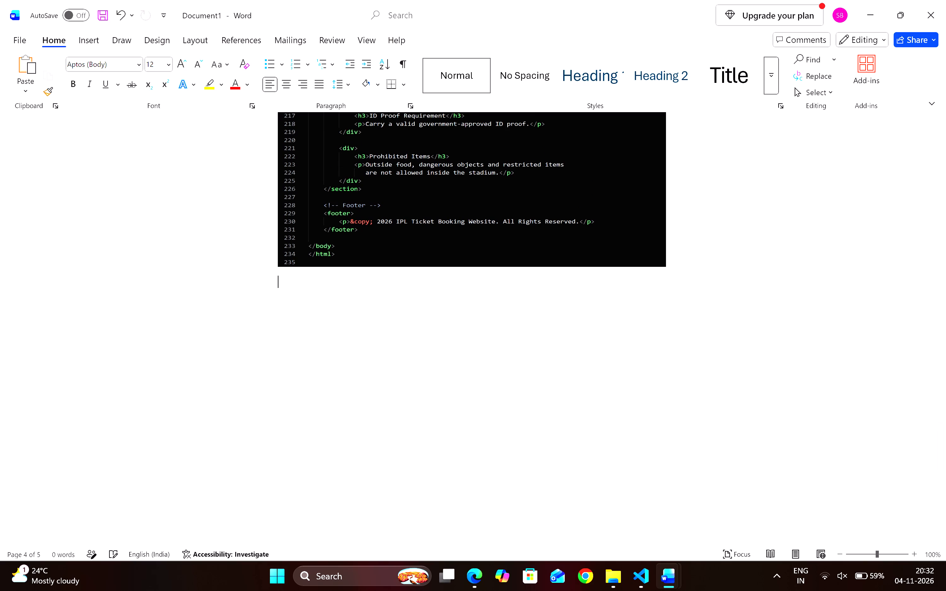
{"action": "key", "text": "Return"}
{"action": "key", "text": "Return"}
{"action": "left_click", "coordinate": [94, 30]}
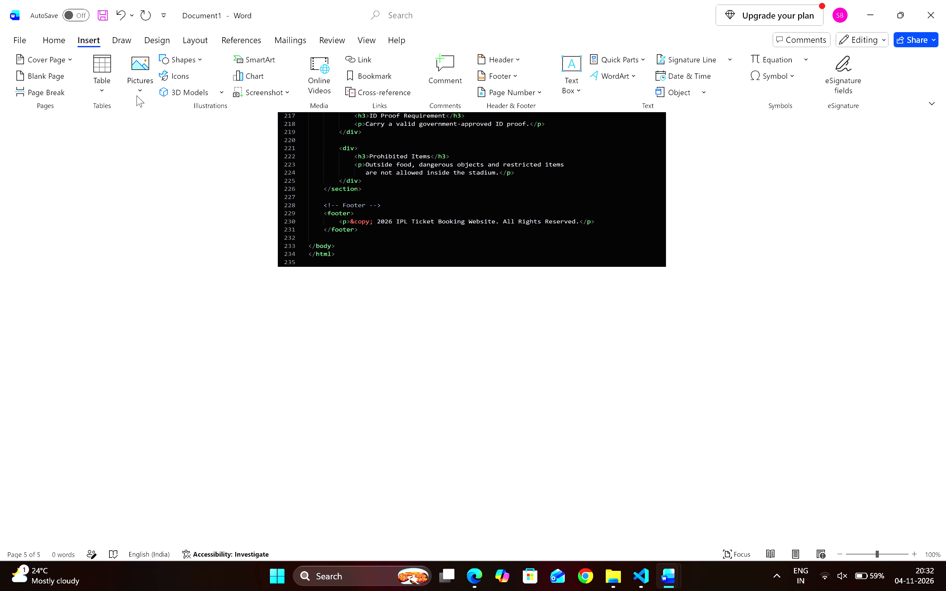
{"action": "left_click", "coordinate": [137, 95]}
{"action": "left_click", "coordinate": [176, 133]}
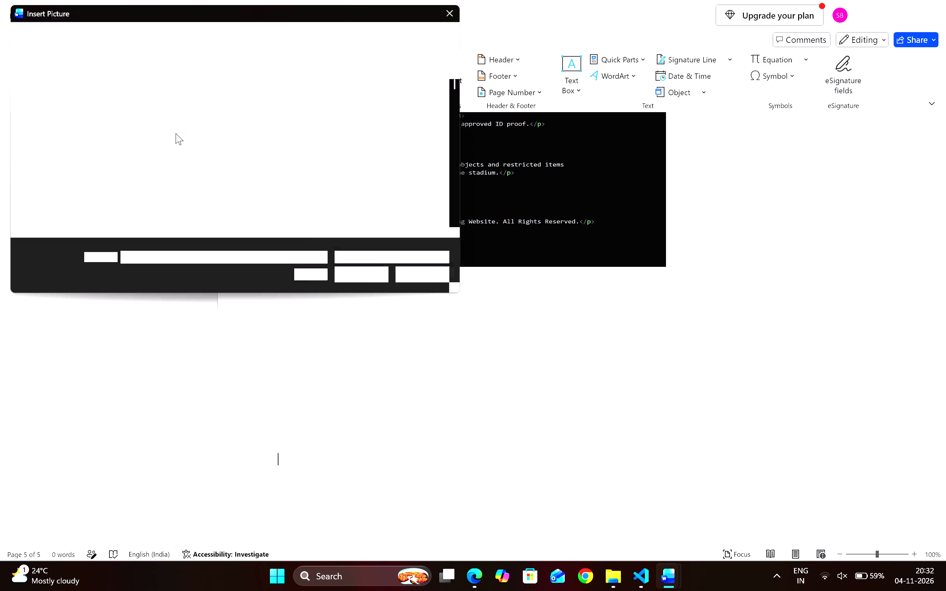
{"action": "scroll", "coordinate": [220, 162], "scroll_direction": "down", "scroll_amount": 17}
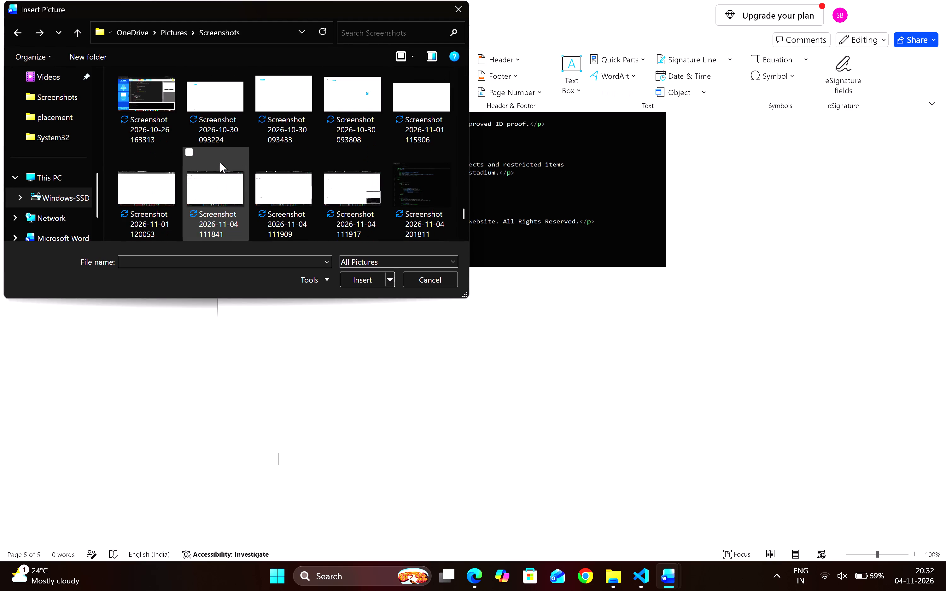
{"action": "scroll", "coordinate": [220, 162], "scroll_direction": "down", "scroll_amount": 4}
{"action": "left_click", "coordinate": [343, 88]}
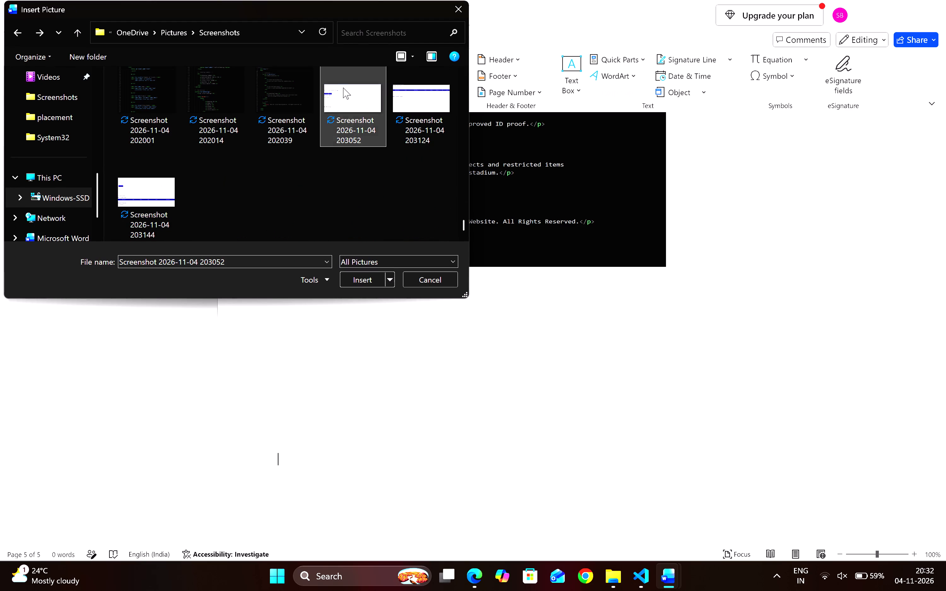
{"action": "left_click", "coordinate": [365, 279]}
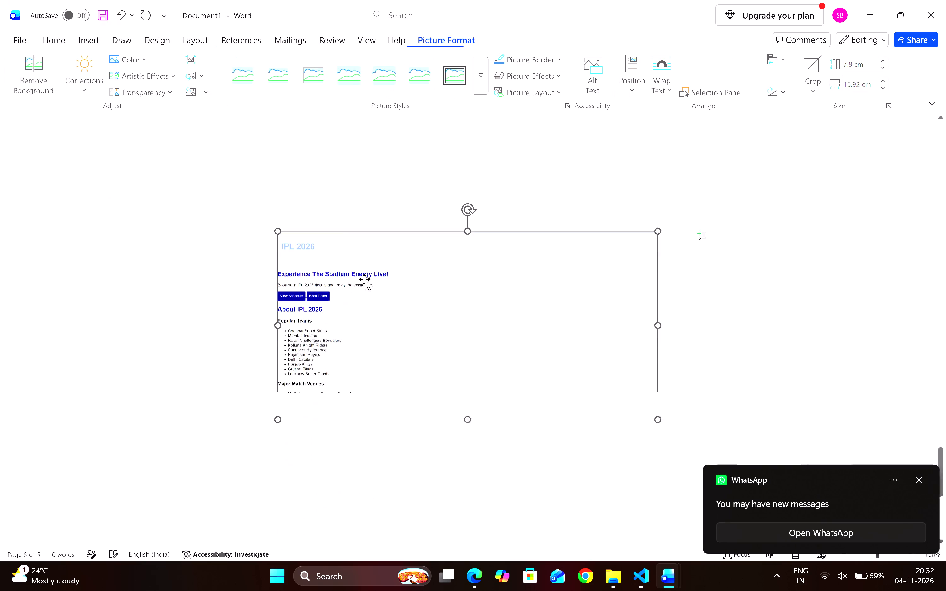
Enlarge the inserted IPL 2026 header screenshot slightly, keeping its proportions.
{"action": "left_click", "coordinate": [413, 453]}
{"action": "left_click", "coordinate": [486, 391]}
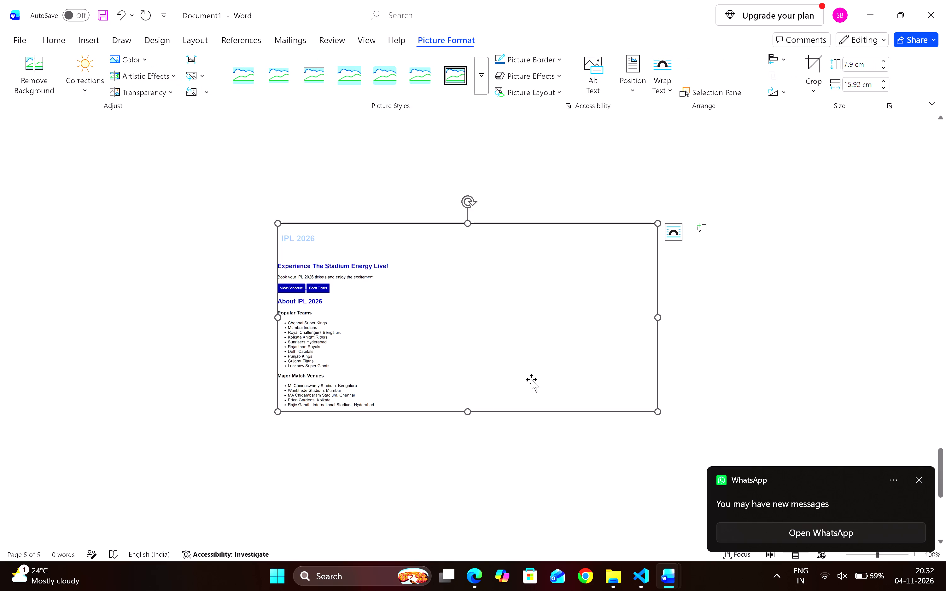
{"action": "left_click_drag", "start_coordinate": [659, 412], "coordinate": [665, 425]}
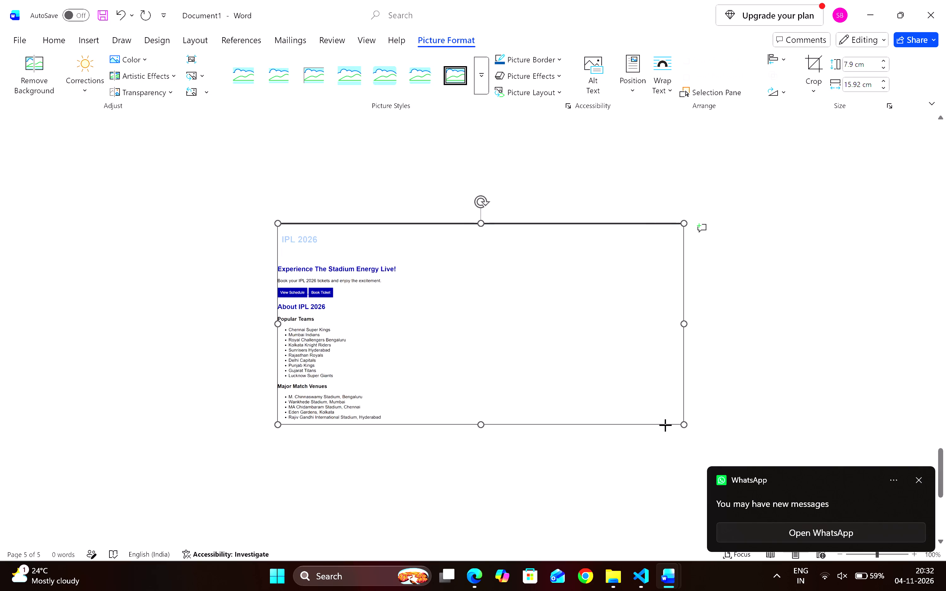
{"action": "left_click_drag", "start_coordinate": [665, 425], "coordinate": [562, 419]}
{"action": "left_click", "coordinate": [685, 398]}
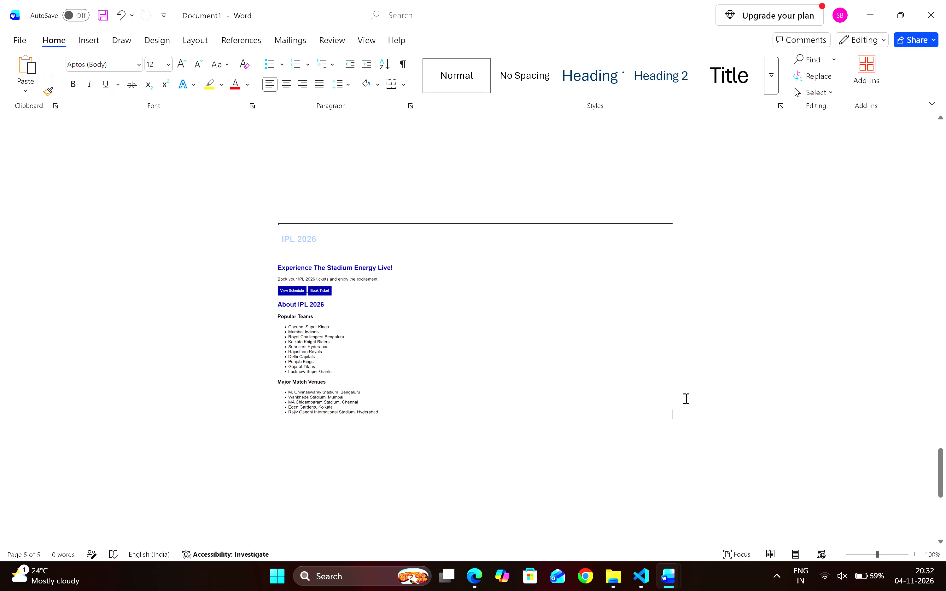
{"action": "key", "text": "Return"}
{"action": "key", "text": "Return"}
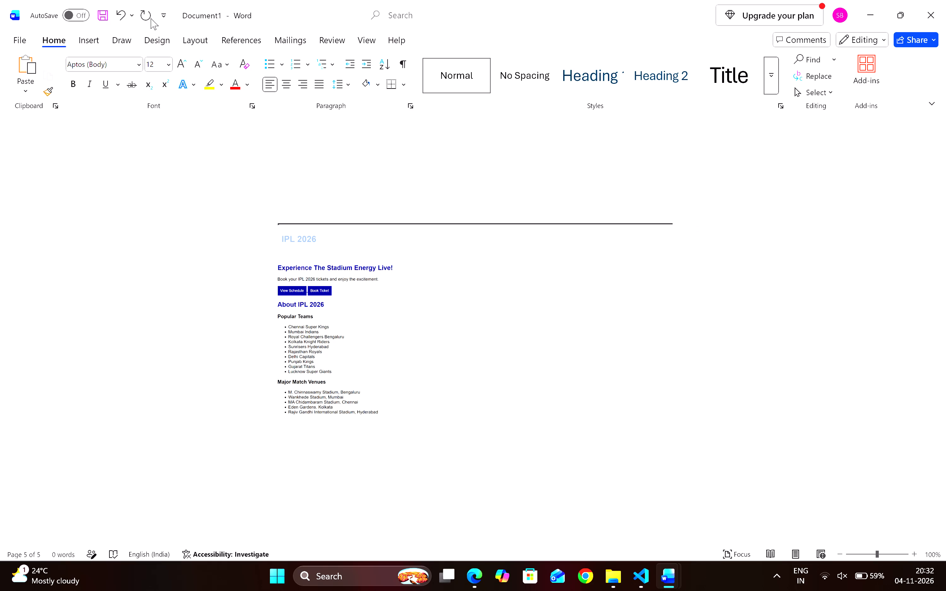
{"action": "left_click", "coordinate": [87, 38]}
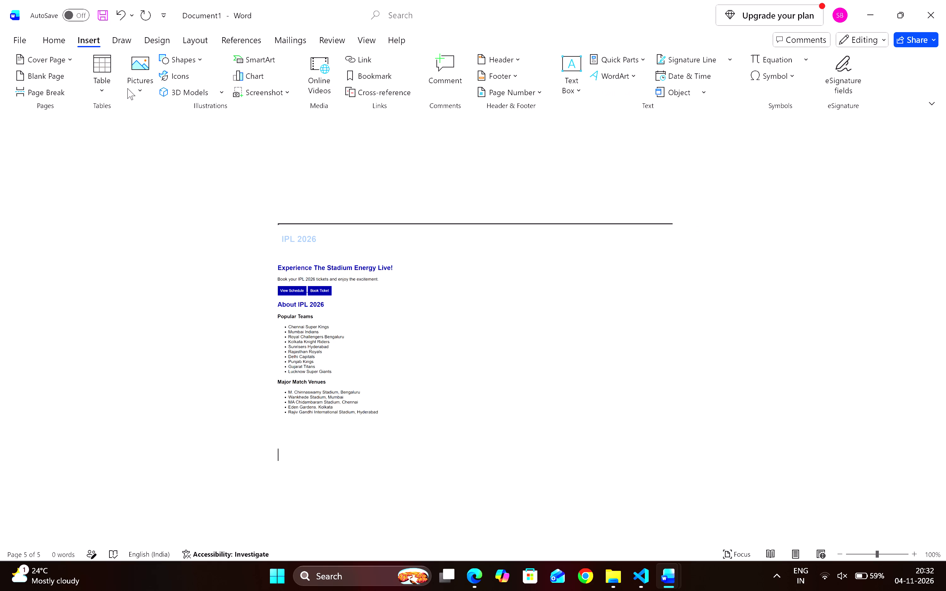
{"action": "left_click", "coordinate": [144, 92]}
{"action": "left_click", "coordinate": [170, 125]}
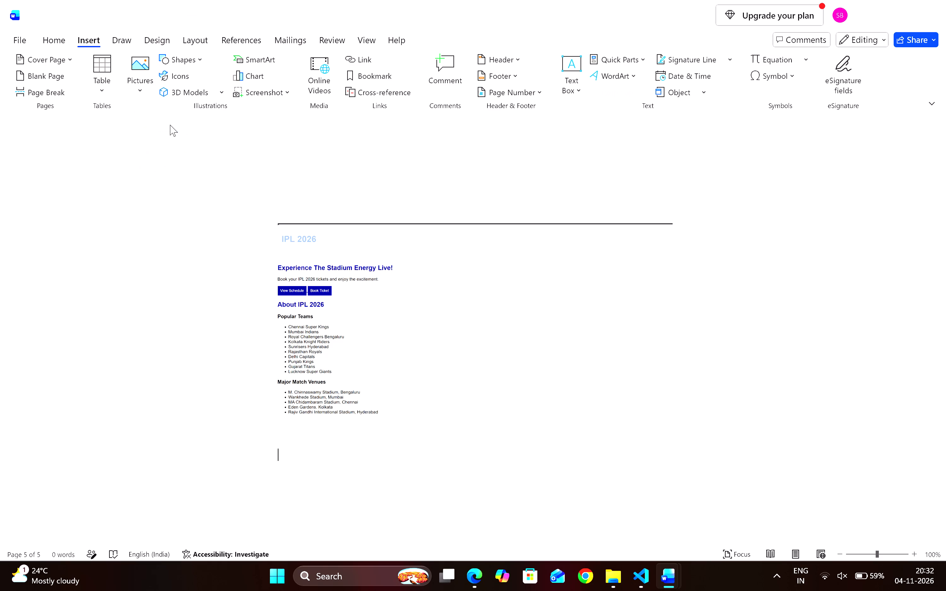
{"action": "scroll", "coordinate": [358, 212], "scroll_direction": "down", "scroll_amount": 14}
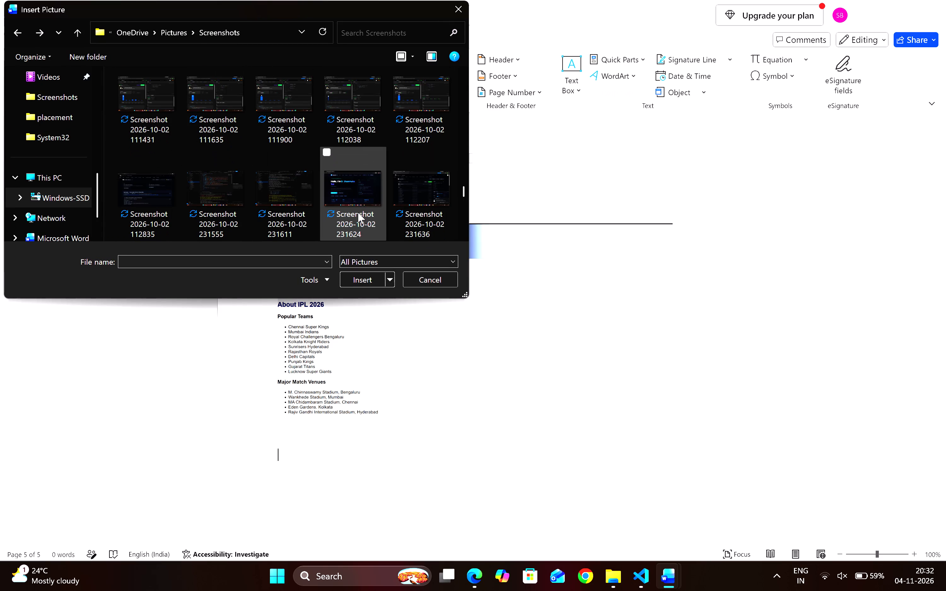
{"action": "scroll", "coordinate": [358, 212], "scroll_direction": "down", "scroll_amount": 6}
{"action": "left_click", "coordinate": [415, 108]}
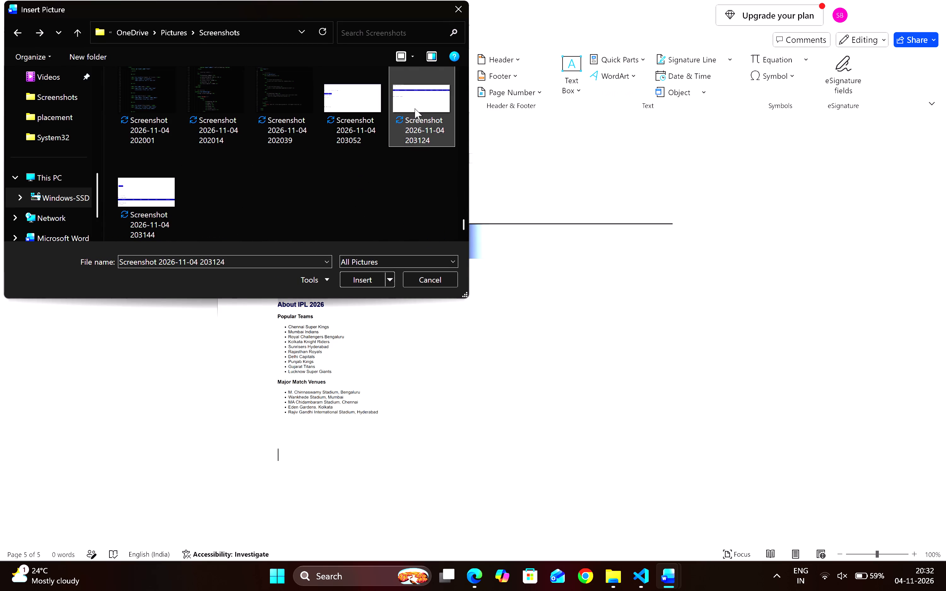
{"action": "left_click", "coordinate": [366, 278]}
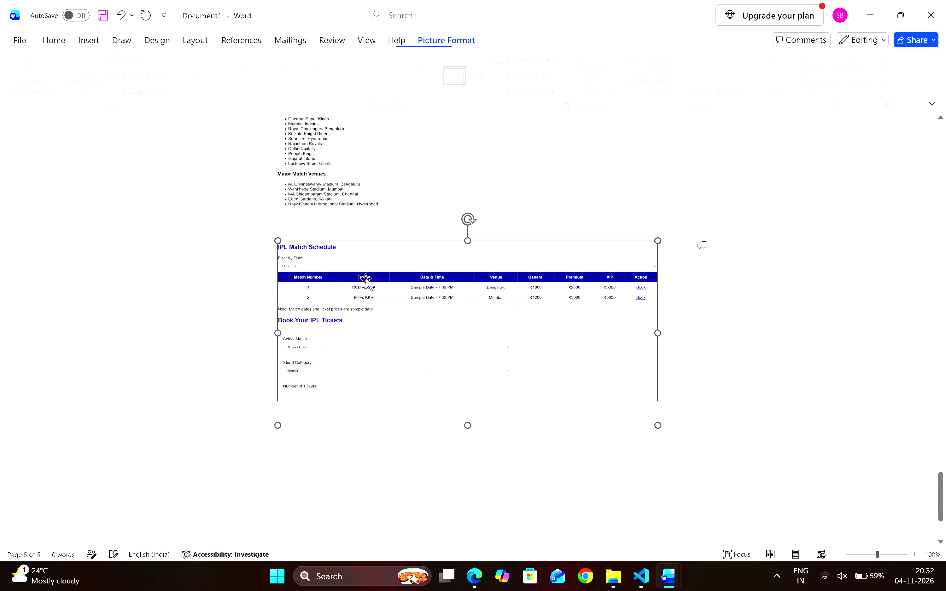
{"action": "scroll", "coordinate": [393, 400], "scroll_direction": "down", "scroll_amount": 5}
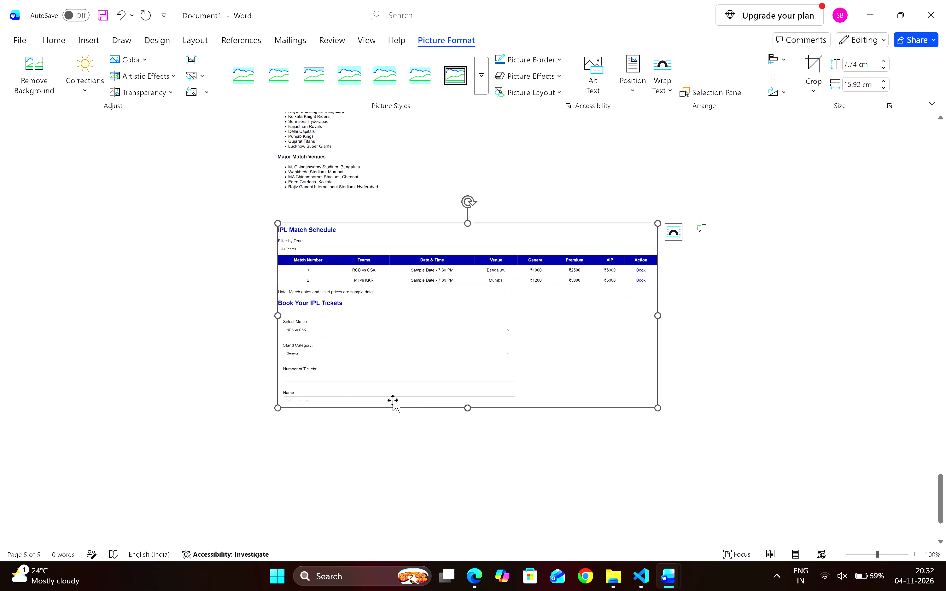
{"action": "left_click", "coordinate": [675, 400]}
{"action": "key", "text": "Return"}
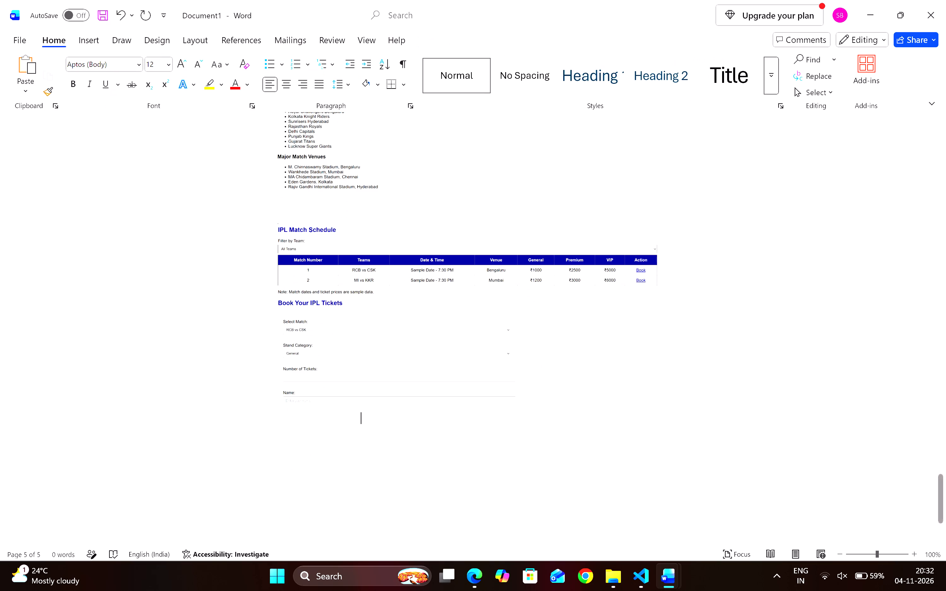
{"action": "left_click", "coordinate": [90, 42]}
{"action": "left_click", "coordinate": [134, 80]}
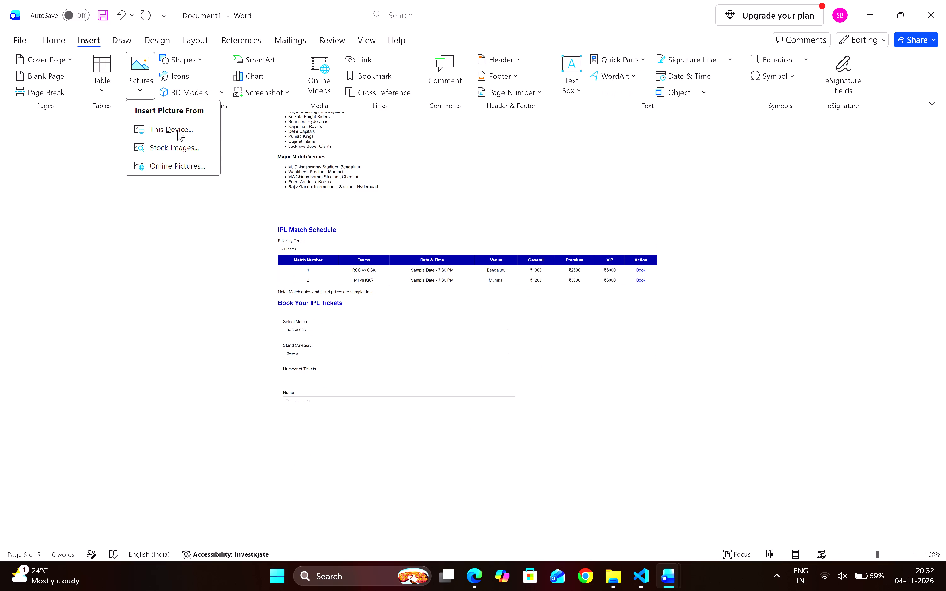
{"action": "left_click", "coordinate": [177, 130]}
{"action": "scroll", "coordinate": [190, 225], "scroll_direction": "down", "scroll_amount": 9}
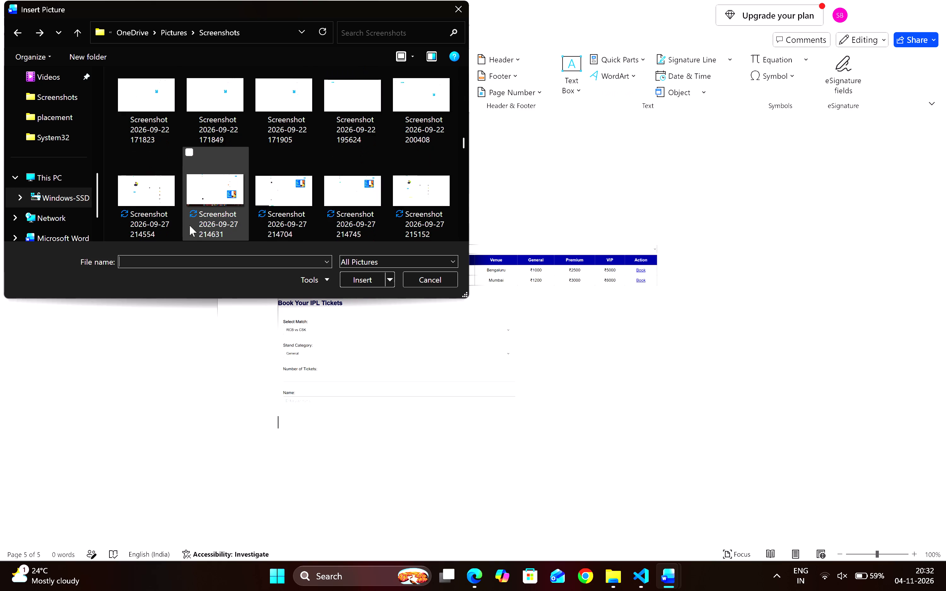
{"action": "scroll", "coordinate": [190, 225], "scroll_direction": "down", "scroll_amount": 18}
{"action": "scroll", "coordinate": [190, 225], "scroll_direction": "down", "scroll_amount": 15}
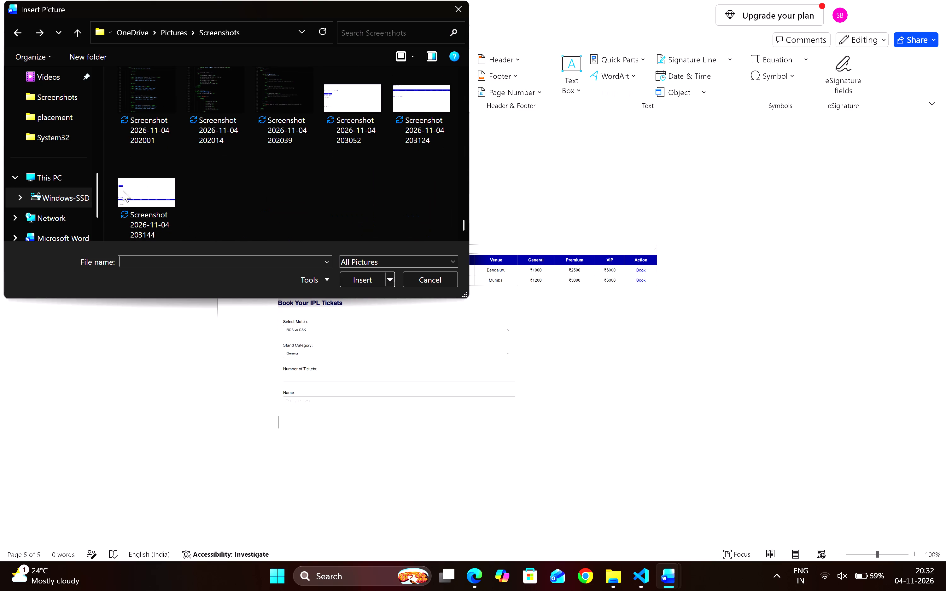
{"action": "left_click", "coordinate": [119, 184]}
{"action": "left_click", "coordinate": [359, 280]}
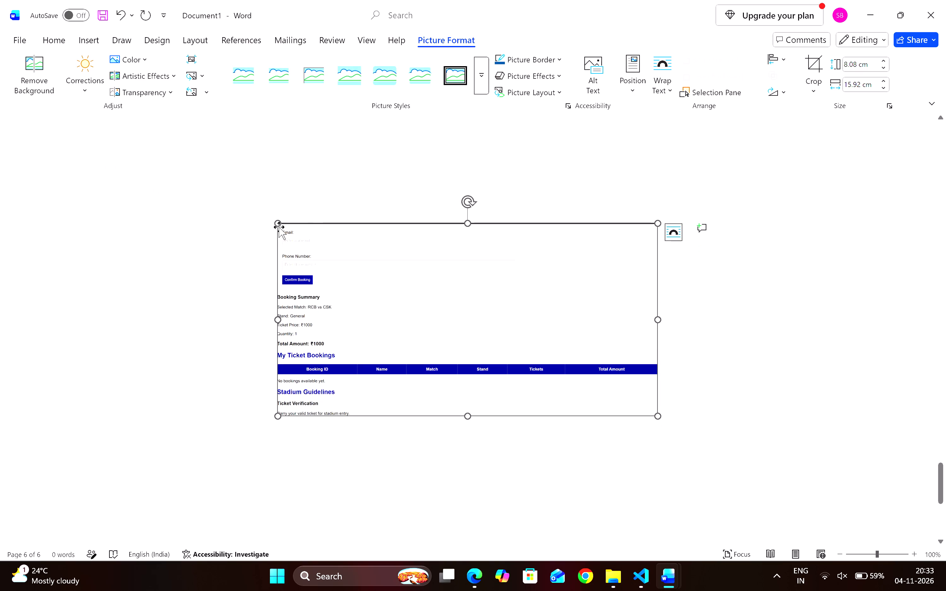
Shrink the booking summary screenshot proportionally to about 7.46 cm high by 14.7 cm wide.
{"action": "left_click_drag", "start_coordinate": [278, 224], "coordinate": [326, 244]}
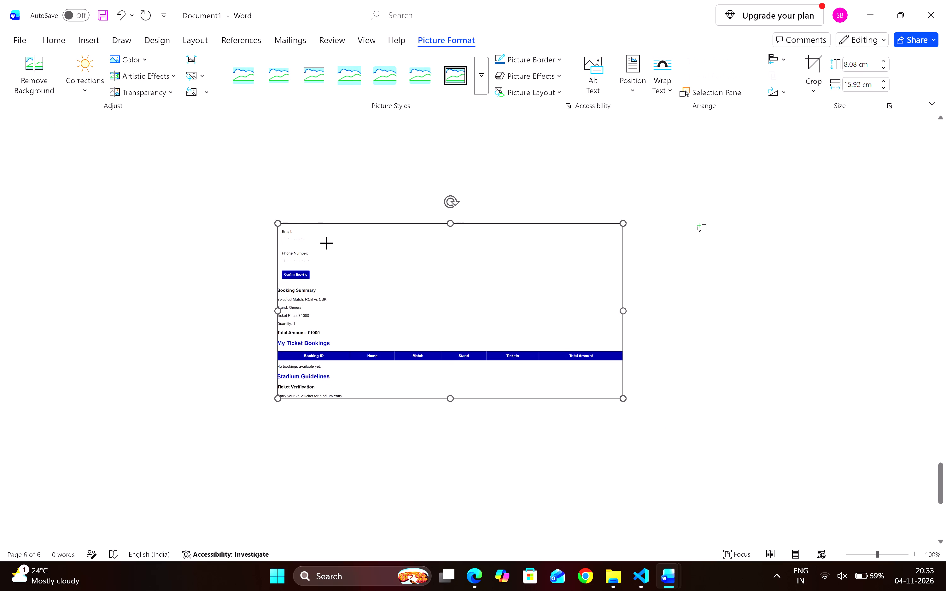
{"action": "left_click_drag", "start_coordinate": [326, 244], "coordinate": [324, 238]}
Resize the IPL Match Schedule screenshot to about 6.96 cm high by 16.68 cm wide so the booking summary screenshot fits beneath it.
{"action": "scroll", "coordinate": [347, 212], "scroll_direction": "up", "scroll_amount": 3}
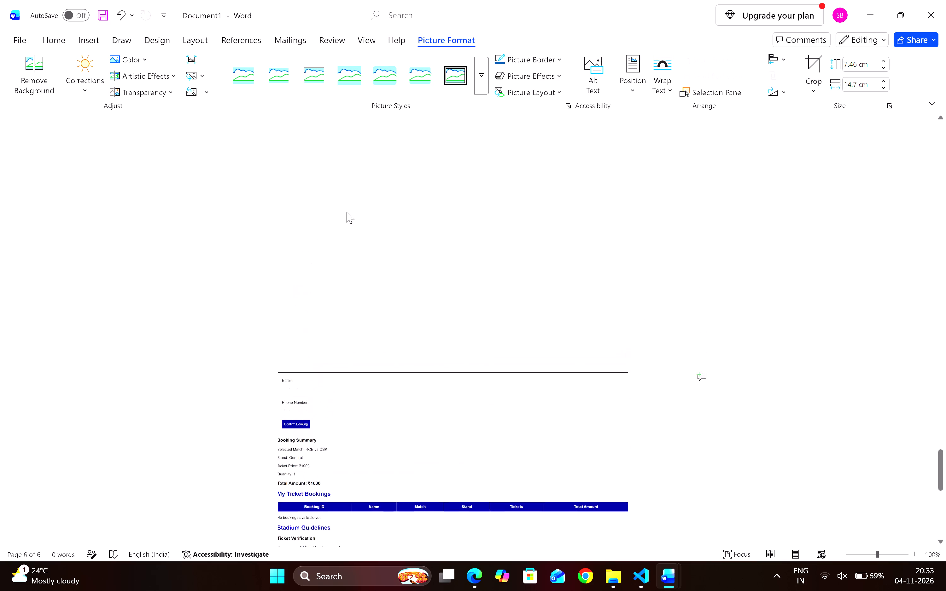
{"action": "scroll", "coordinate": [347, 212], "scroll_direction": "up", "scroll_amount": 6}
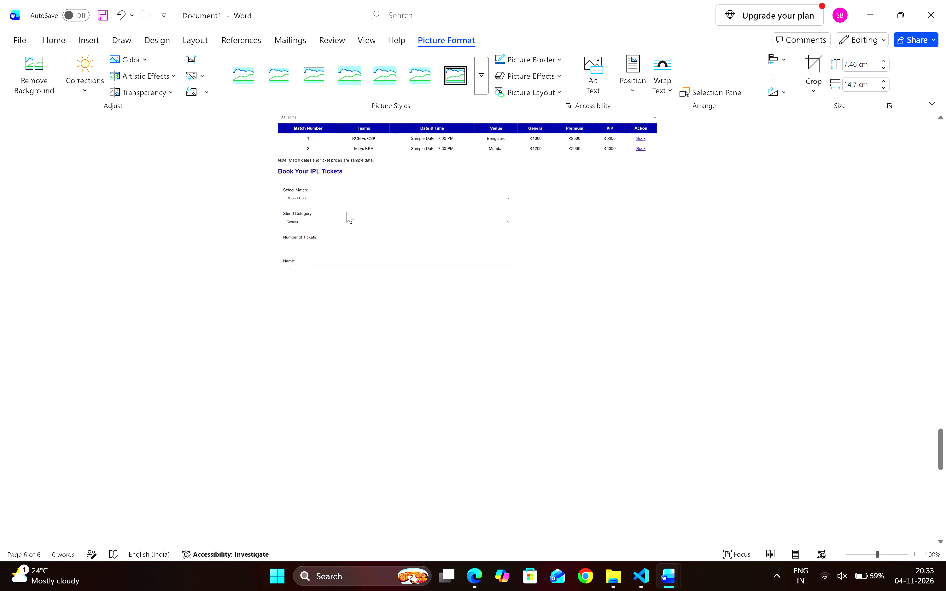
{"action": "scroll", "coordinate": [347, 212], "scroll_direction": "up", "scroll_amount": 1}
{"action": "left_click", "coordinate": [392, 262]}
{"action": "left_click", "coordinate": [392, 262]}
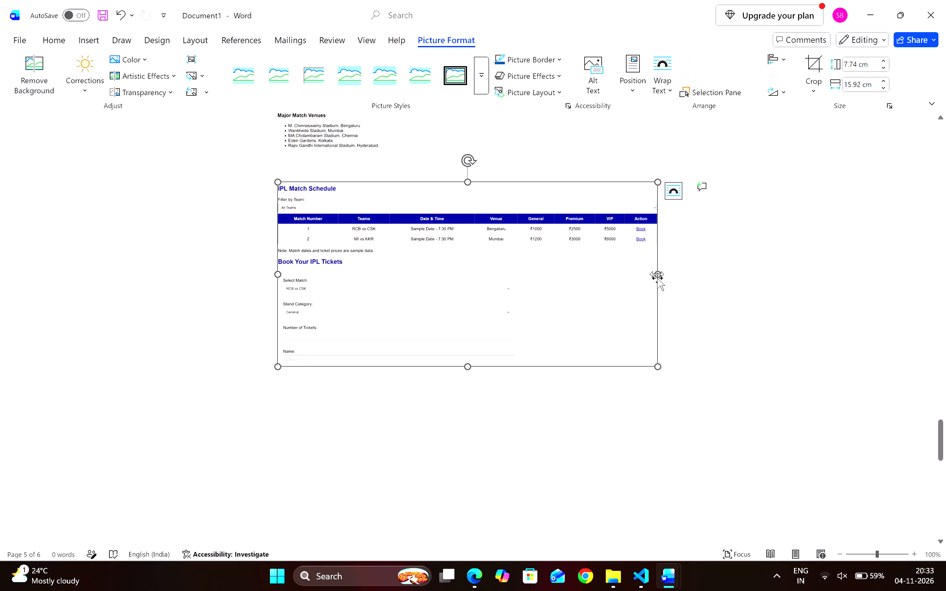
{"action": "left_click_drag", "start_coordinate": [657, 274], "coordinate": [675, 274]}
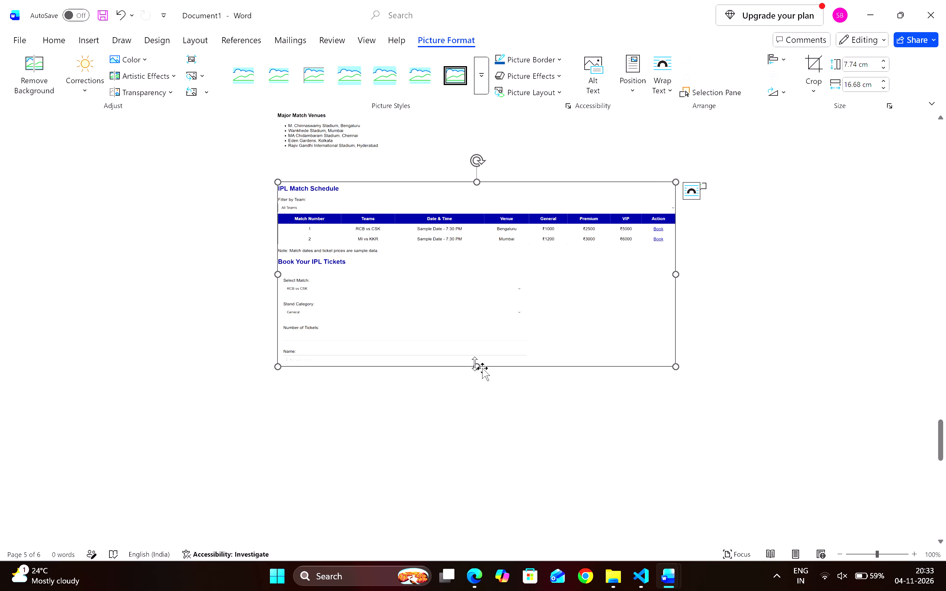
{"action": "left_click_drag", "start_coordinate": [475, 364], "coordinate": [473, 359]}
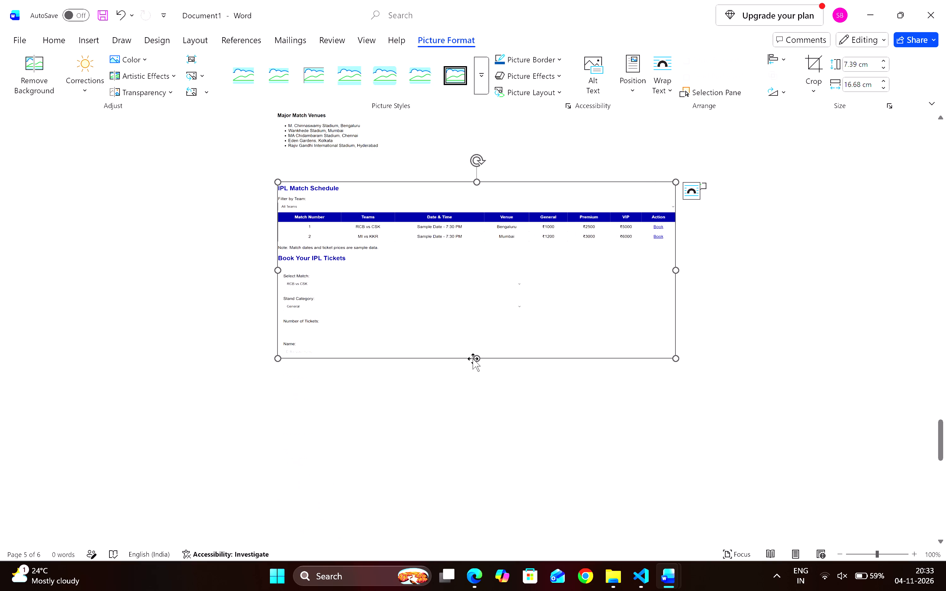
{"action": "left_click_drag", "start_coordinate": [473, 359], "coordinate": [468, 345]}
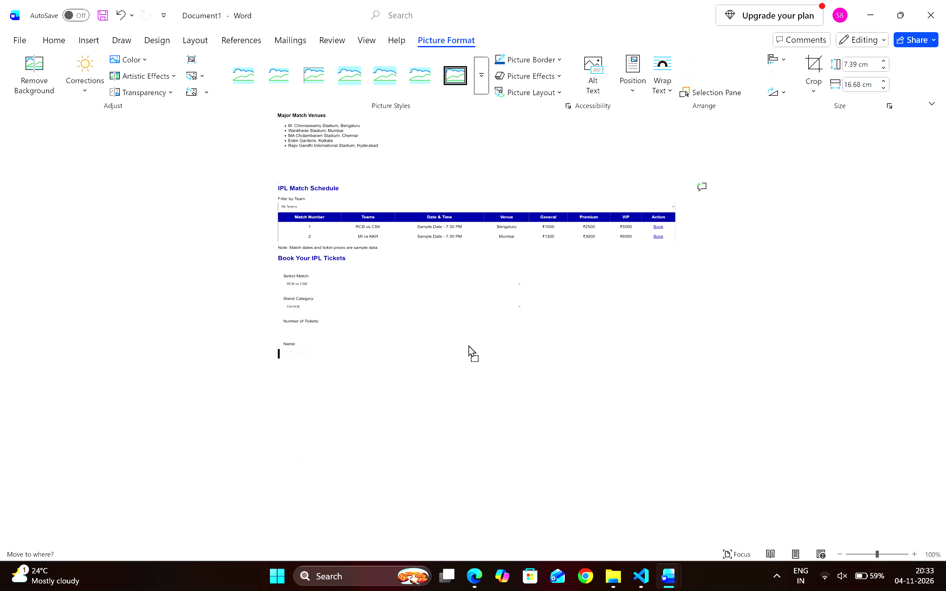
{"action": "left_click_drag", "start_coordinate": [468, 345], "coordinate": [469, 345]}
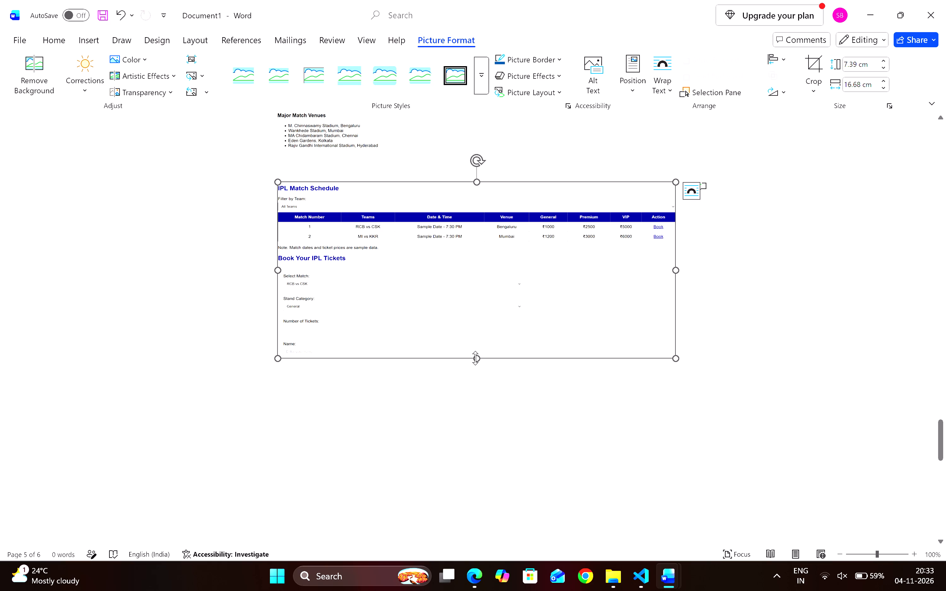
{"action": "left_click_drag", "start_coordinate": [475, 358], "coordinate": [479, 348]}
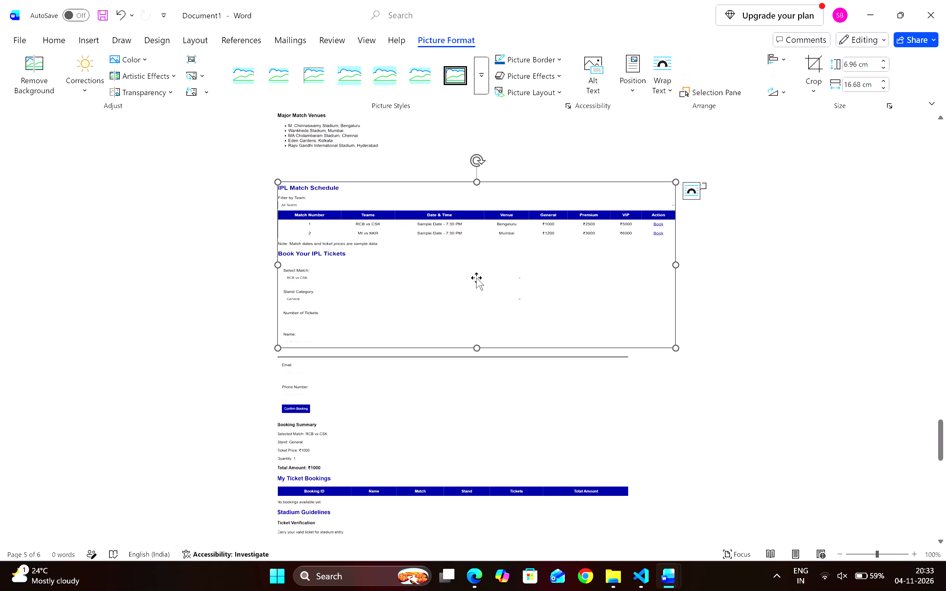
Reduce the IPL Match Schedule screenshot's height to about 6.65 cm, and shrink the whole picture very slightly.
{"action": "left_click", "coordinate": [467, 260]}
{"action": "left_click_drag", "start_coordinate": [476, 179], "coordinate": [475, 186]}
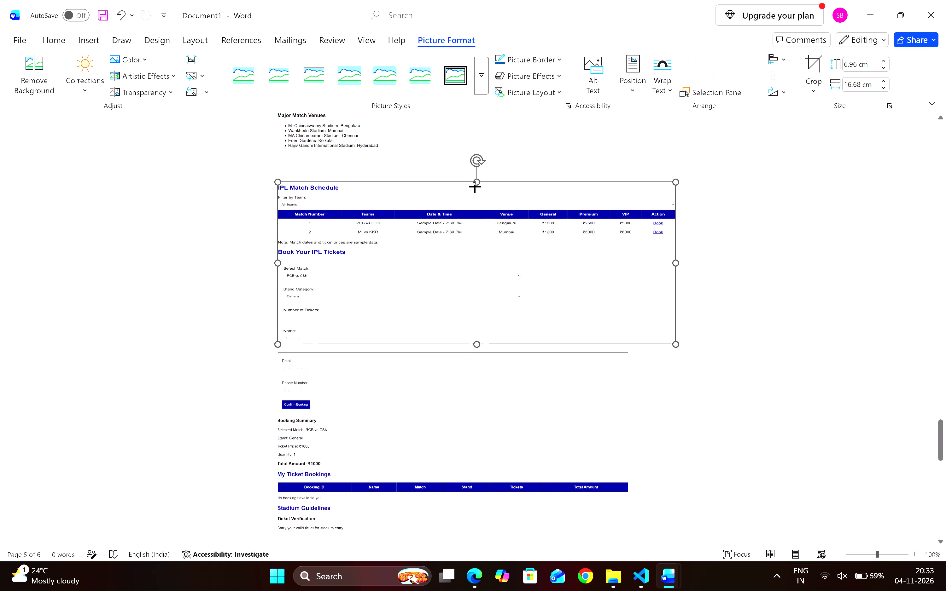
{"action": "left_click_drag", "start_coordinate": [475, 186], "coordinate": [476, 189]}
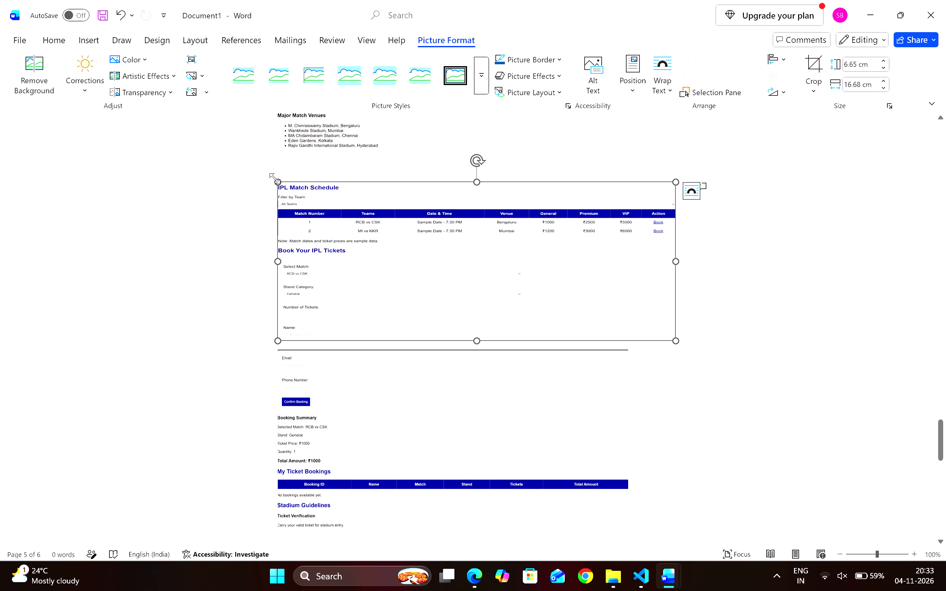
{"action": "left_click_drag", "start_coordinate": [276, 179], "coordinate": [274, 177]}
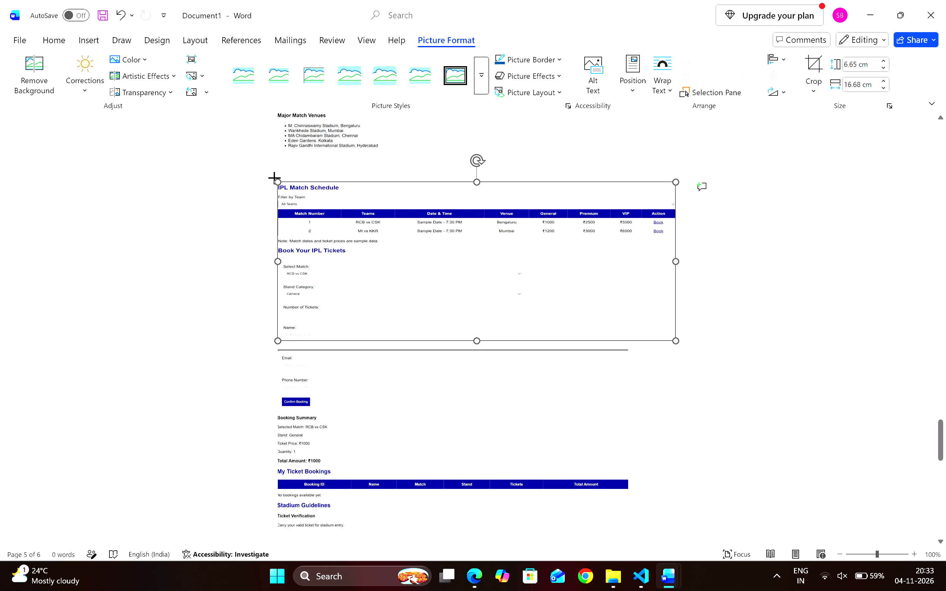
{"action": "left_click_drag", "start_coordinate": [274, 177], "coordinate": [282, 185]}
Remove the blank line directly above the IPL Match Schedule screenshot.
{"action": "left_click", "coordinate": [279, 176]}
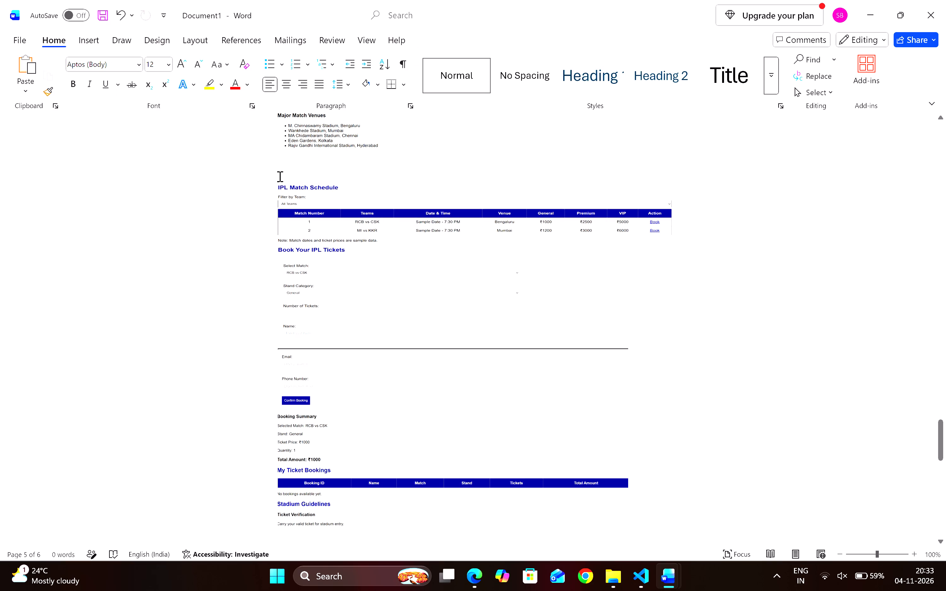
{"action": "key", "text": "BackSpace"}
Widen the booking summary screenshot, keeping its height, to nearly match the width of the IPL Match Schedule screenshot above it.
{"action": "left_click", "coordinate": [406, 391]}
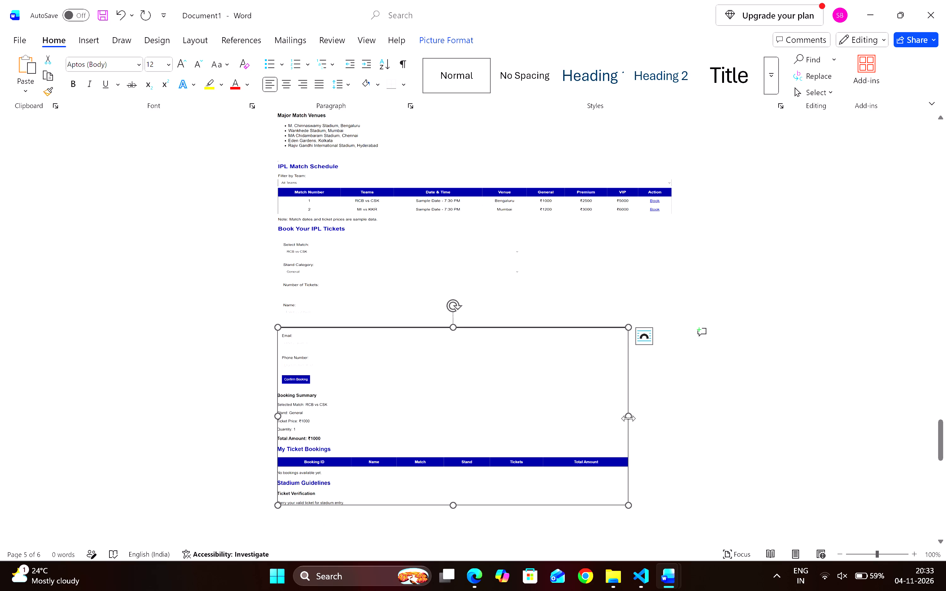
{"action": "right_click_drag", "start_coordinate": [629, 418], "coordinate": [665, 425]}
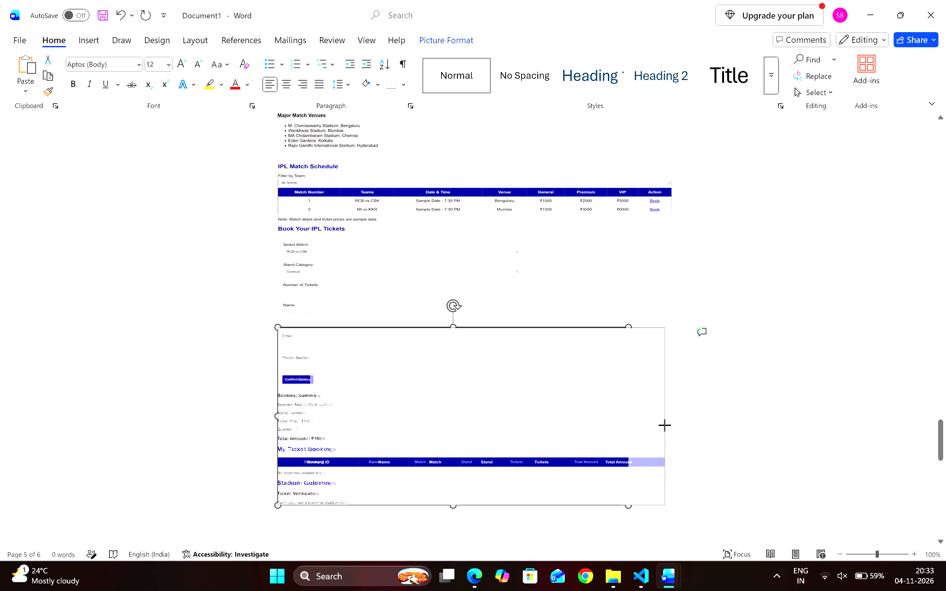
{"action": "right_click_drag", "start_coordinate": [665, 425], "coordinate": [668, 426]}
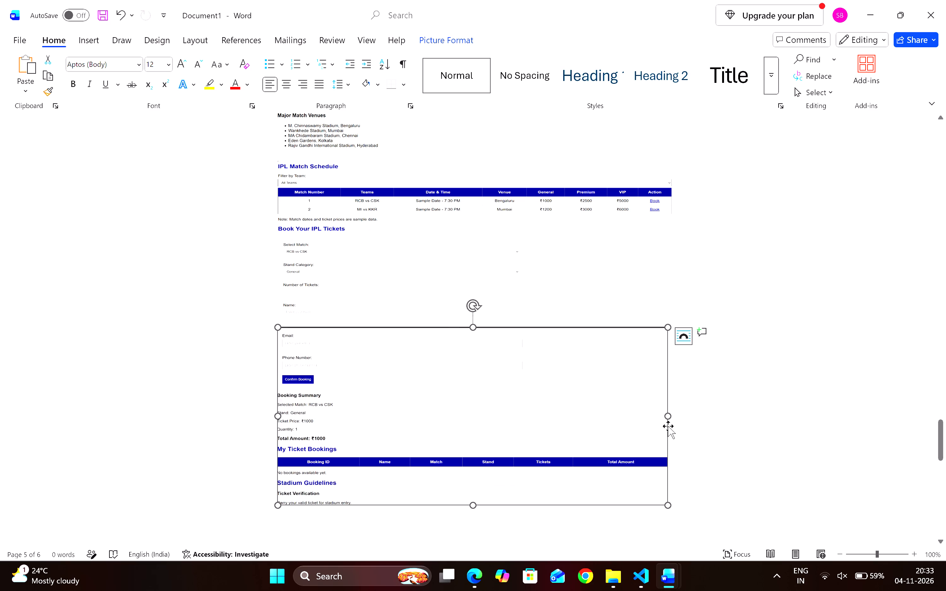
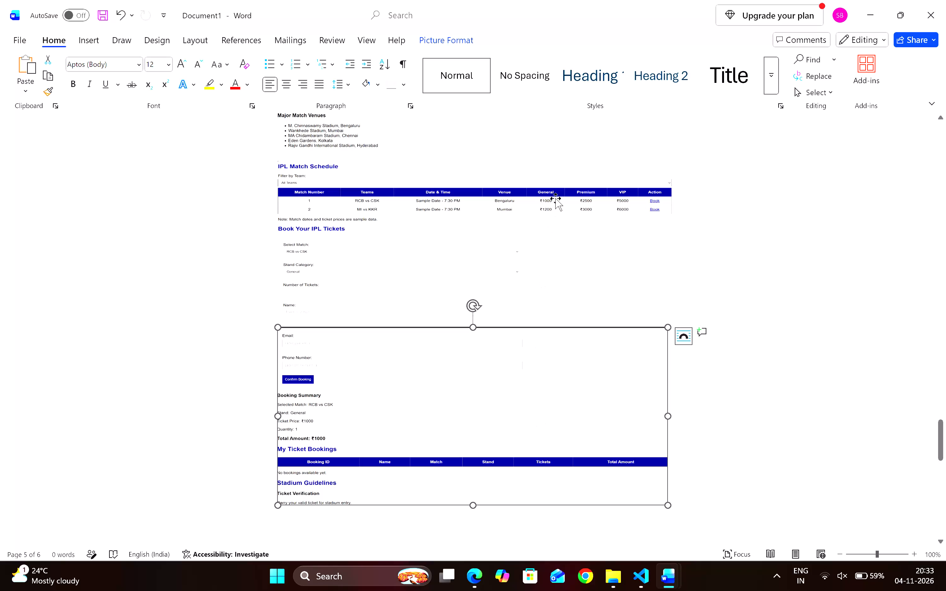
Start a new line directly below the booking summary screenshot.
{"action": "scroll", "coordinate": [518, 230], "scroll_direction": "up", "scroll_amount": 5}
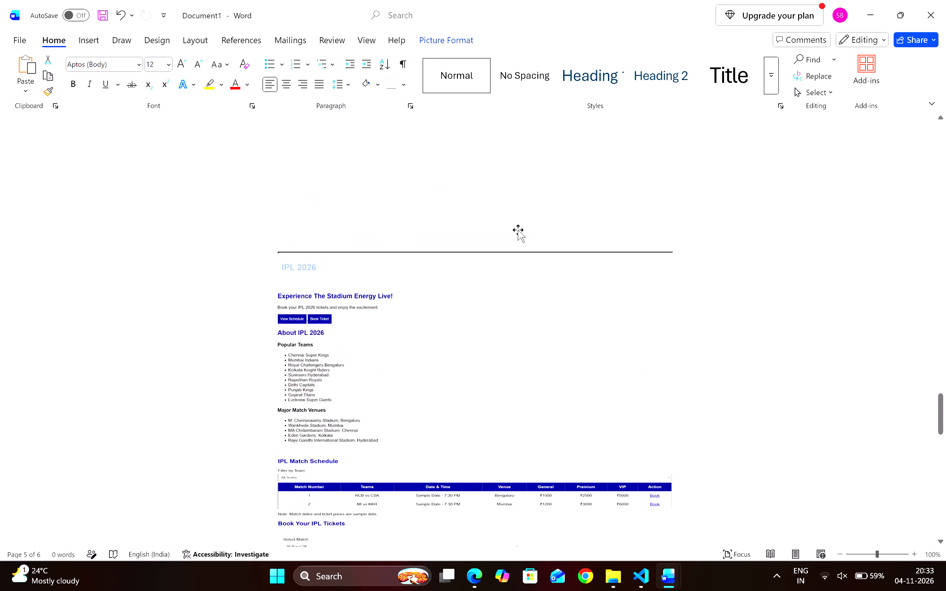
{"action": "scroll", "coordinate": [518, 230], "scroll_direction": "down", "scroll_amount": 2}
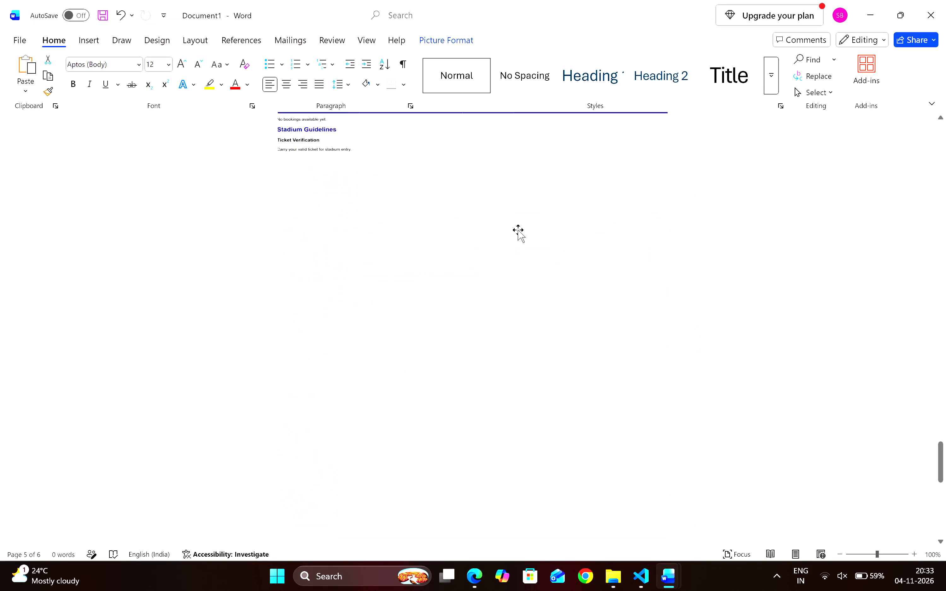
{"action": "scroll", "coordinate": [518, 230], "scroll_direction": "up", "scroll_amount": 5}
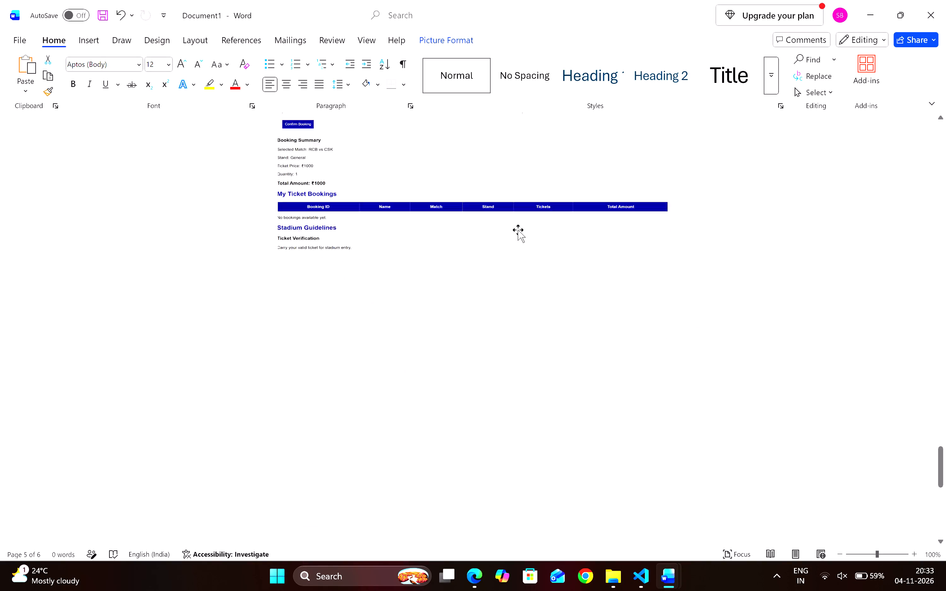
{"action": "scroll", "coordinate": [518, 230], "scroll_direction": "up", "scroll_amount": 1}
{"action": "left_click", "coordinate": [342, 312]}
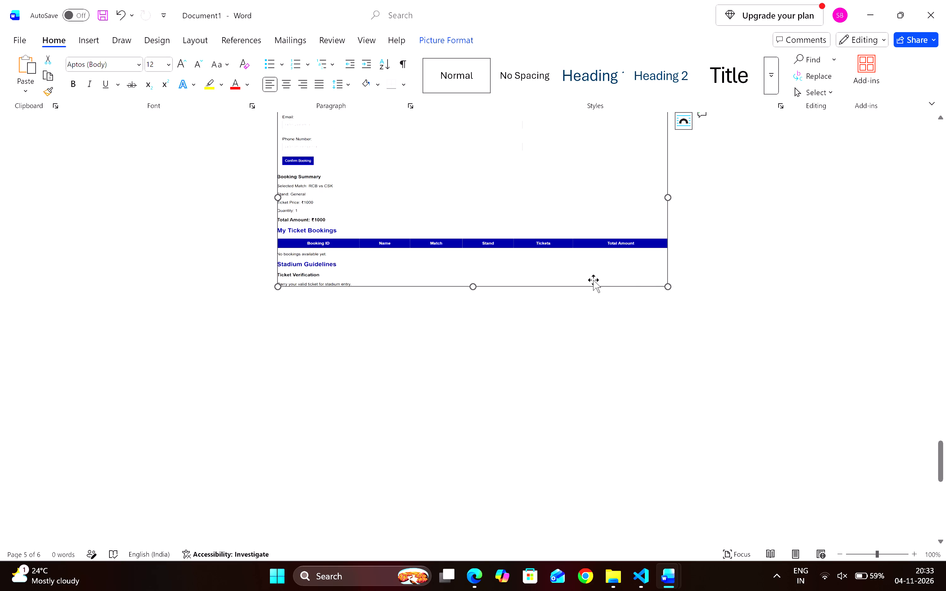
{"action": "left_click", "coordinate": [680, 274]}
{"action": "left_click", "coordinate": [685, 279]}
{"action": "left_click_drag", "start_coordinate": [671, 273], "coordinate": [675, 274]}
{"action": "left_click_drag", "start_coordinate": [675, 274], "coordinate": [686, 285]}
{"action": "left_click_drag", "start_coordinate": [686, 285], "coordinate": [682, 300]}
{"action": "left_click", "coordinate": [682, 300]}
{"action": "scroll", "coordinate": [618, 304], "scroll_direction": "up", "scroll_amount": 1}
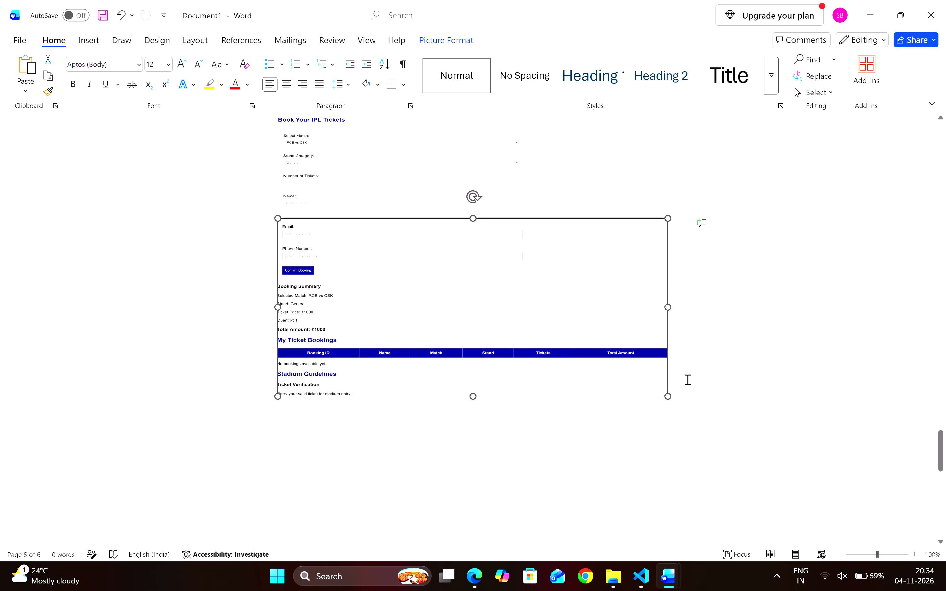
{"action": "left_click", "coordinate": [684, 389]}
{"action": "left_click", "coordinate": [678, 201]}
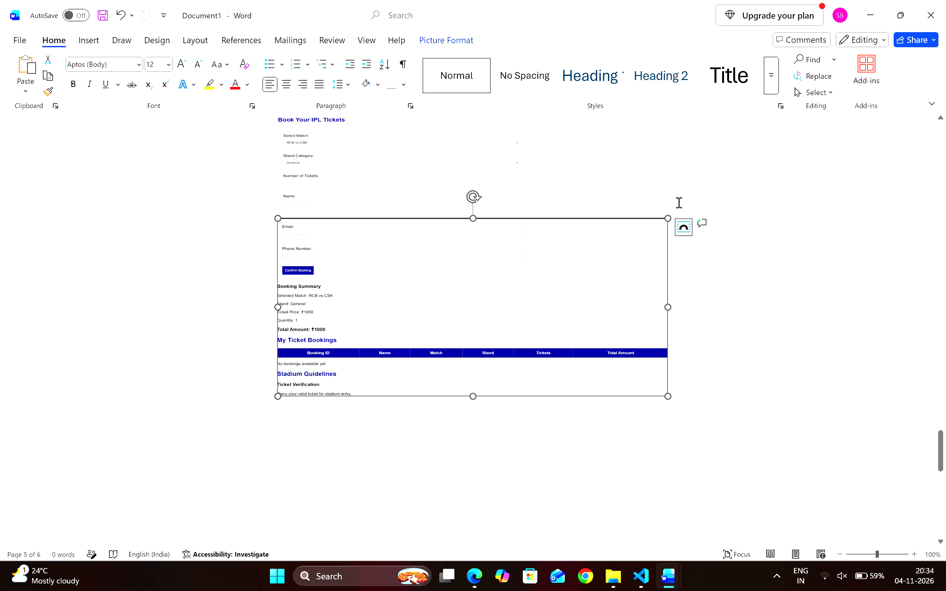
{"action": "left_click", "coordinate": [646, 199]}
{"action": "left_click", "coordinate": [646, 199]}
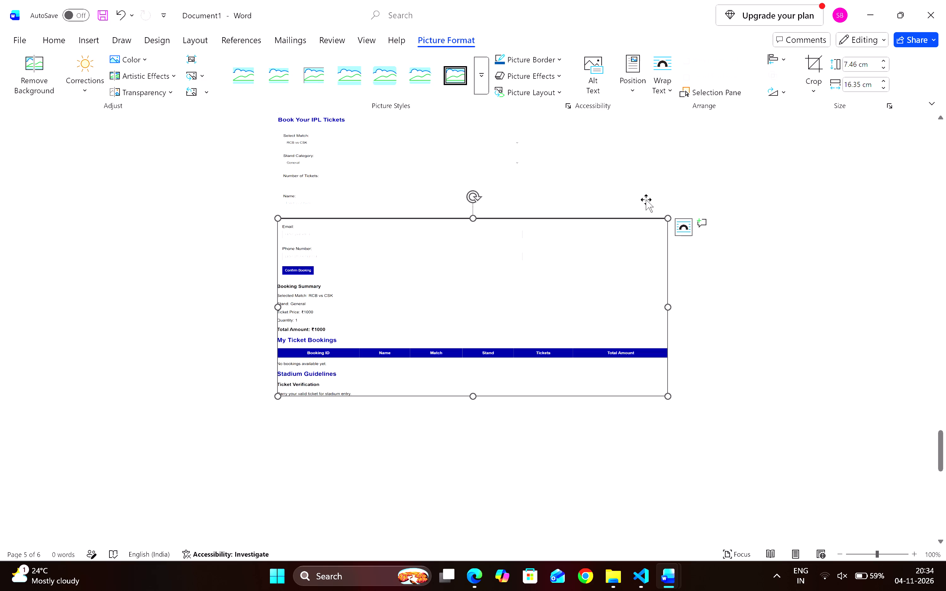
{"action": "left_click", "coordinate": [608, 166]}
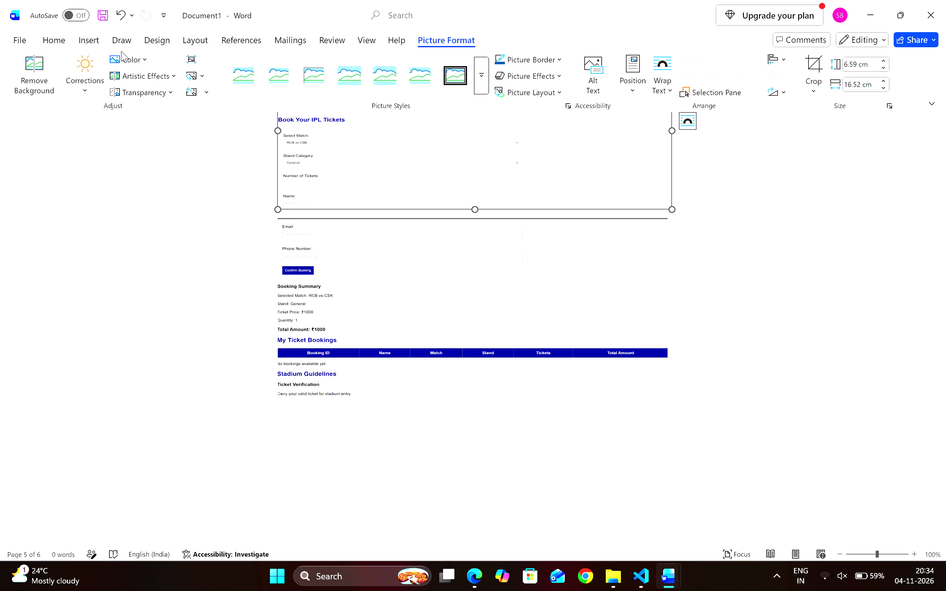
{"action": "left_click", "coordinate": [50, 38]}
{"action": "left_click", "coordinate": [549, 311]}
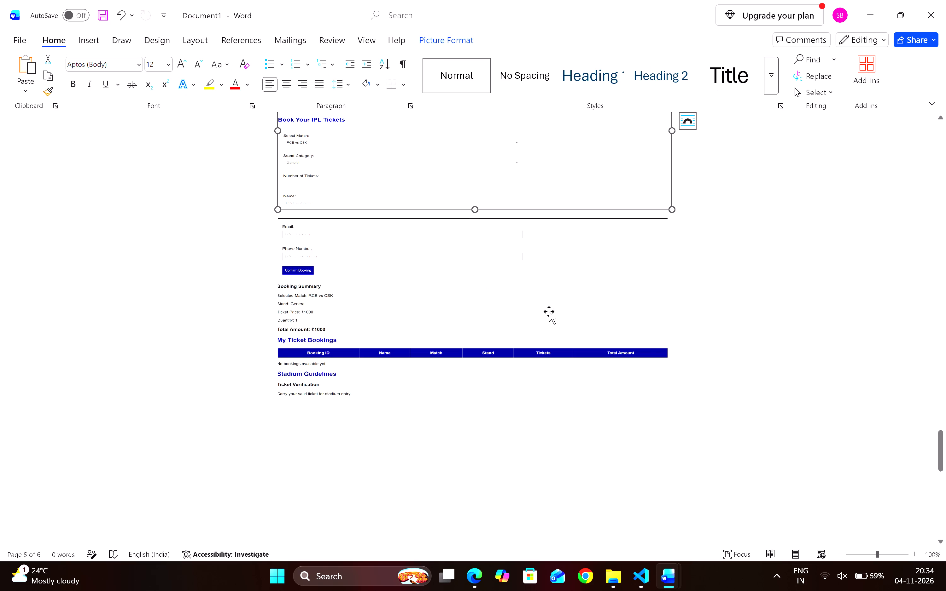
{"action": "left_click", "coordinate": [679, 384]}
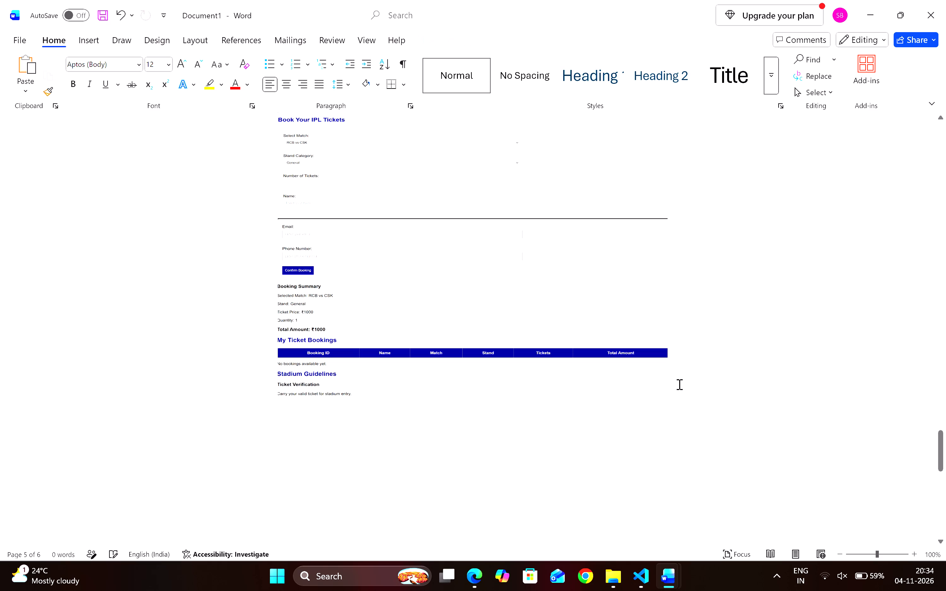
{"action": "key", "text": "Return"}
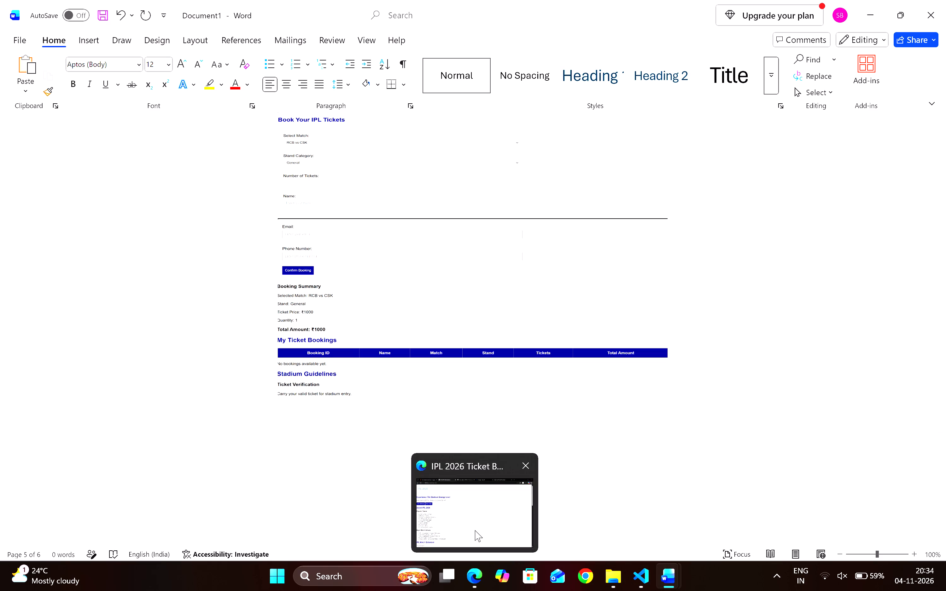
Switch to the GitHub page in Edge and copy the HTTPS clone URL of the IPL-Ticket-Booking repository.
{"action": "left_click", "coordinate": [475, 530]}
{"action": "left_click", "coordinate": [386, 0]}
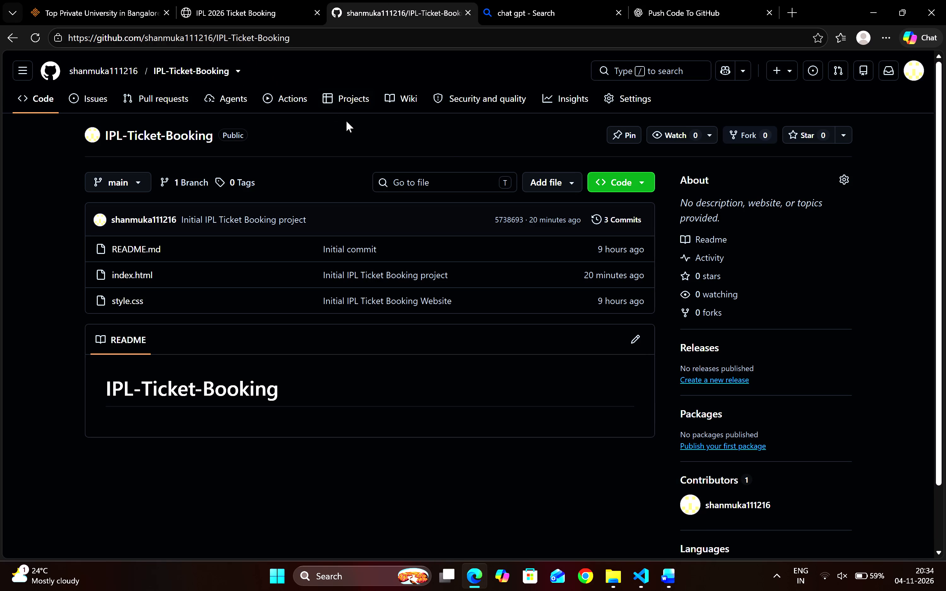
{"action": "left_click", "coordinate": [642, 180]}
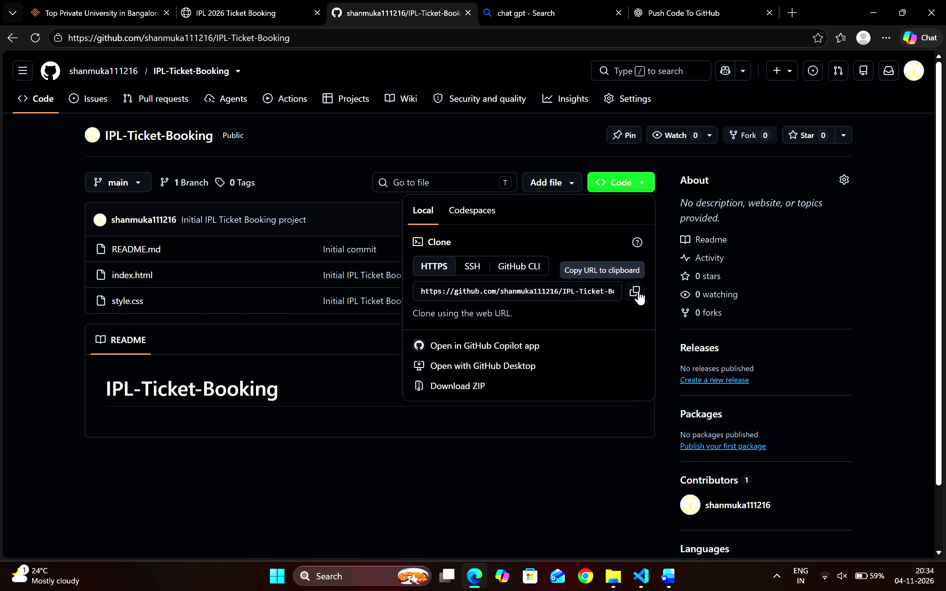
{"action": "left_click", "coordinate": [639, 291]}
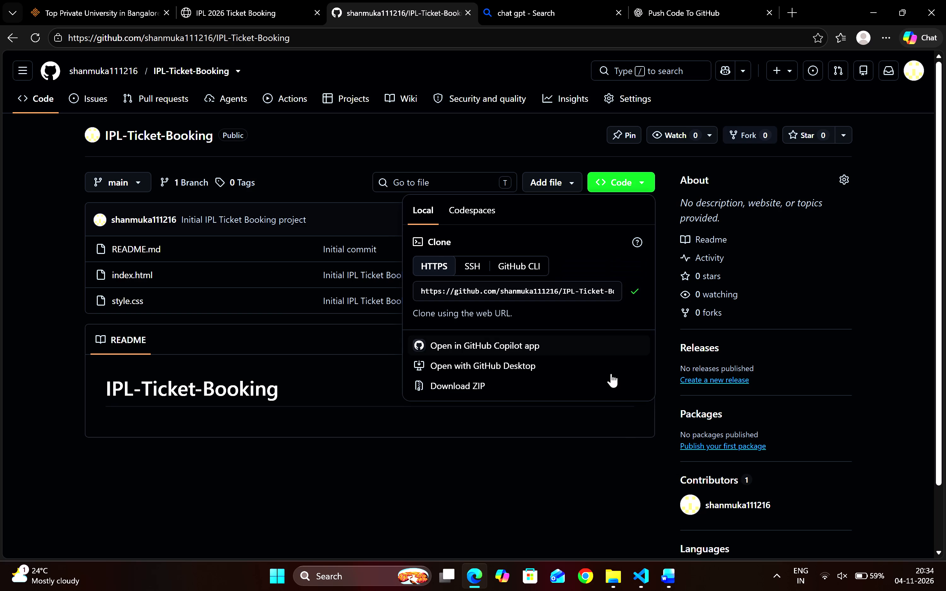
Return to Document1 in Word and enter the label "Git Hub Repository Link:" beneath the booking summary screenshot.
{"action": "left_click", "coordinate": [664, 576]}
{"action": "left_click", "coordinate": [664, 576]}
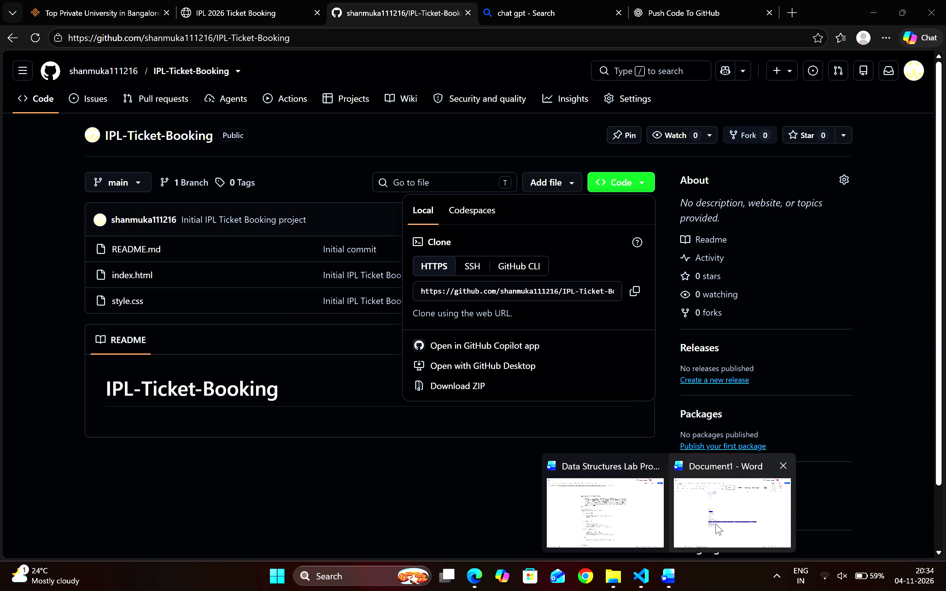
{"action": "left_click", "coordinate": [718, 521]}
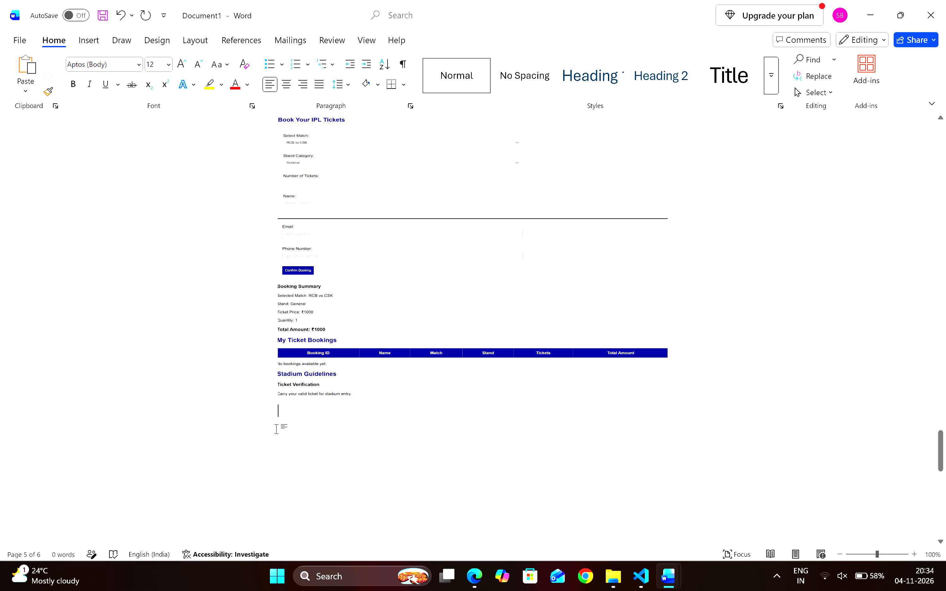
{"action": "type", "text": "GIT"}
{"action": "key", "text": "space"}
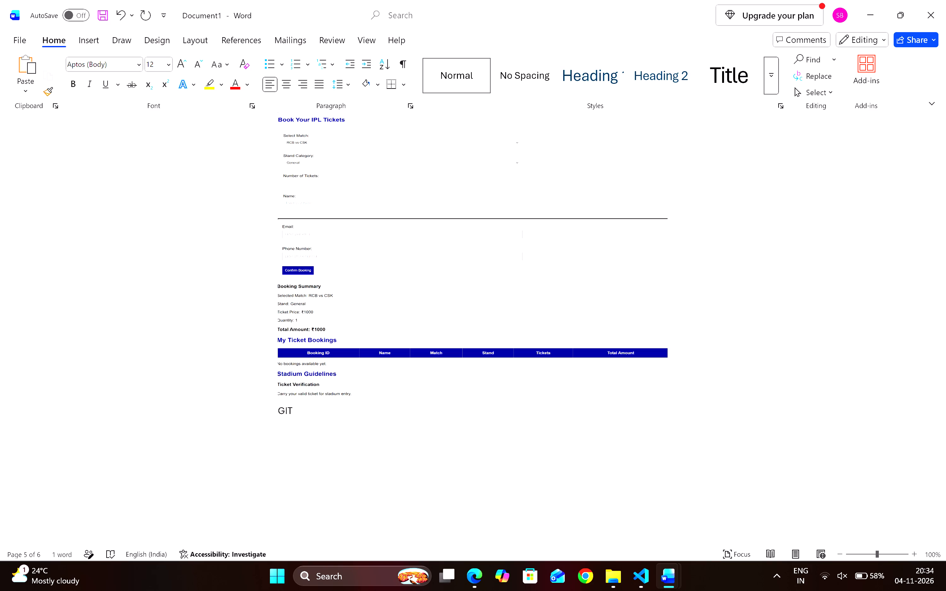
{"action": "type", "text": "HU"}
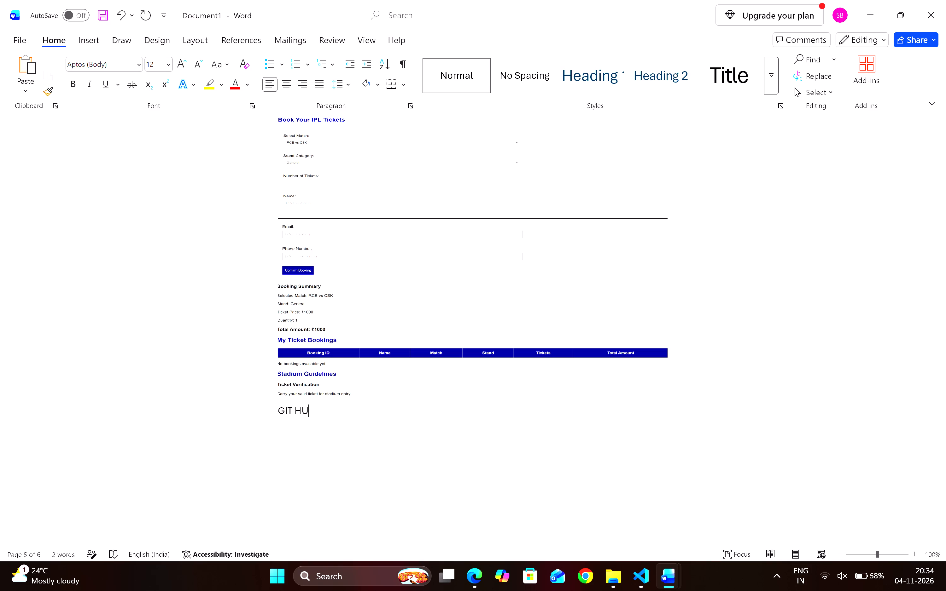
{"action": "key", "text": "Left"}
{"action": "key", "text": "Left"}
{"action": "key", "text": "Left"}
{"action": "key", "text": "Left"}
{"action": "key", "text": "BackSpace"}
{"action": "key", "text": "i"}
{"action": "key", "text": "BackSpace"}
{"action": "key", "text": "i"}
{"action": "key", "text": "Right"}
{"action": "key", "text": "Right"}
{"action": "key", "text": "Right"}
{"action": "key", "text": "Right"}
{"action": "key", "text": "BackSpace"}
{"action": "key", "text": "BackSpace"}
{"action": "key", "text": "BackSpace"}
{"action": "key", "text": "BackSpace"}
{"action": "key", "text": "t"}
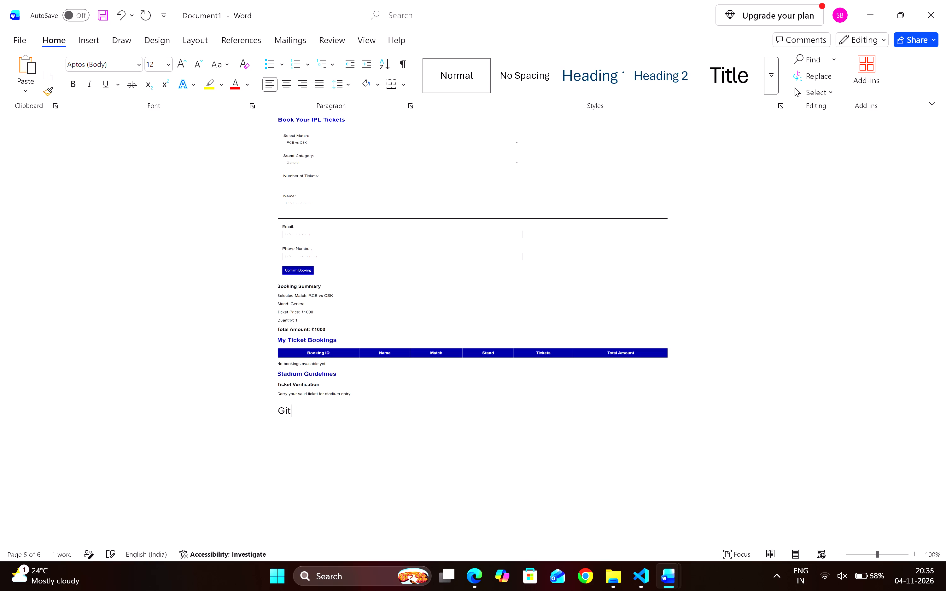
{"action": "key", "text": "space"}
{"action": "key", "text": "shift+h"}
{"action": "type", "text": "ub"}
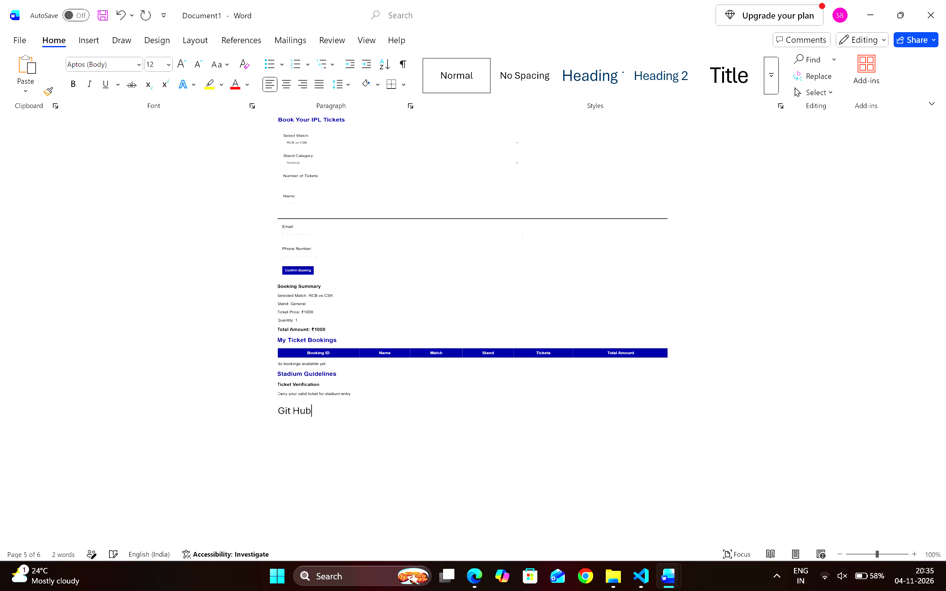
{"action": "key", "text": "space"}
{"action": "type", "text": "Re"}
{"action": "type", "text": "posito"}
{"action": "type", "text": "ry"}
{"action": "key", "text": "space"}
{"action": "type", "text": "Link"}
{"action": "key", "text": "shift+colon"}
Insert the copied HTTPS clone URL of the IPL-Ticket-Booking repository after the label "Git Hub Repository Link:".
{"action": "key", "text": "Return"}
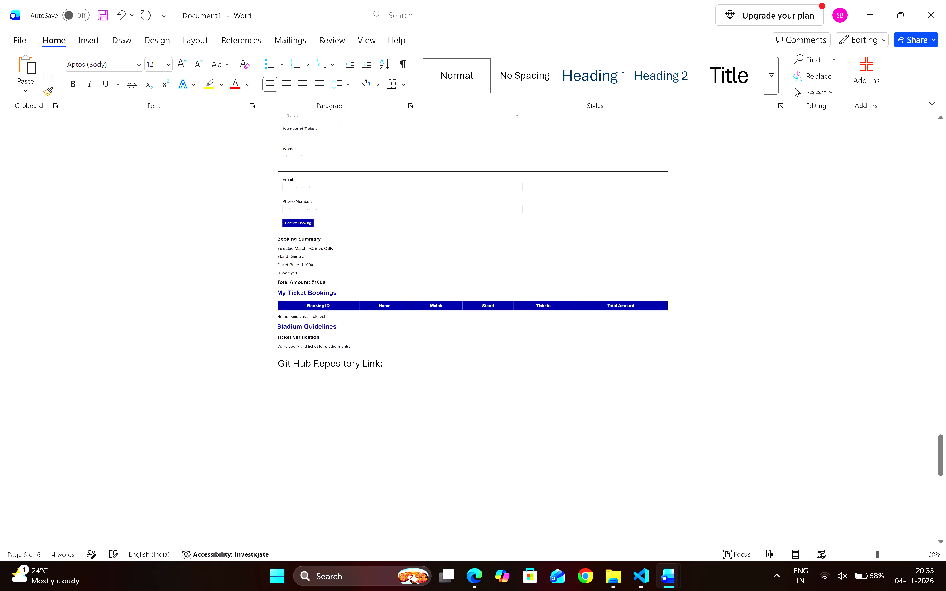
{"action": "left_click", "coordinate": [401, 362]}
{"action": "key", "text": "space"}
{"action": "key", "text": "space"}
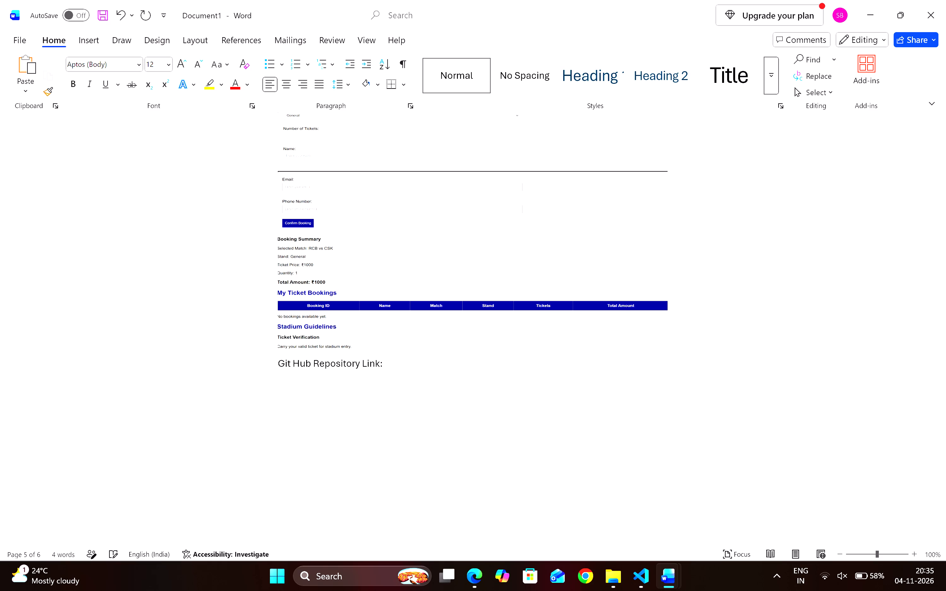
{"action": "left_click", "coordinate": [283, 383]}
{"action": "left_click", "coordinate": [385, 365]}
{"action": "scroll", "coordinate": [466, 254], "scroll_direction": "up", "scroll_amount": 5}
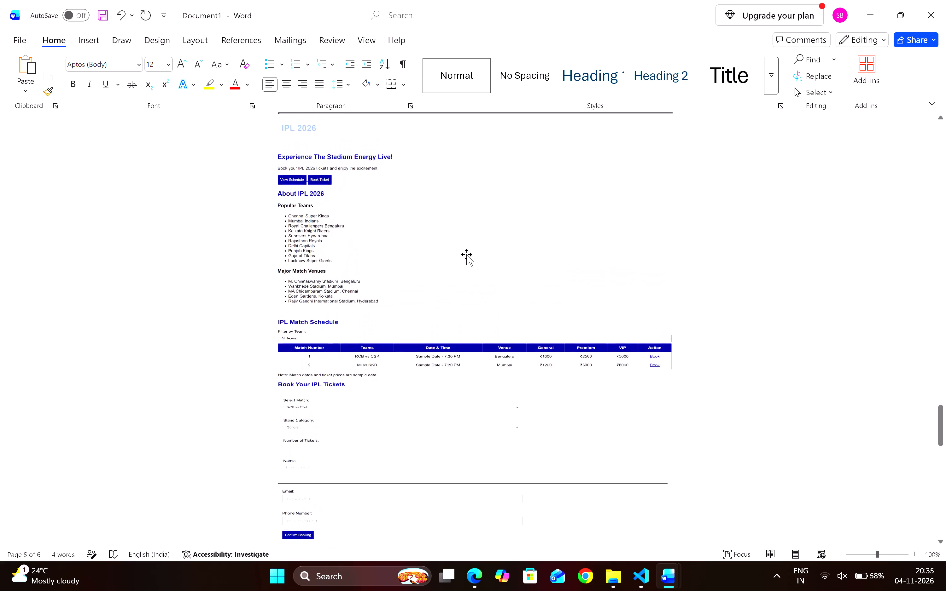
{"action": "scroll", "coordinate": [466, 254], "scroll_direction": "up", "scroll_amount": 3}
{"action": "scroll", "coordinate": [466, 254], "scroll_direction": "down", "scroll_amount": 1}
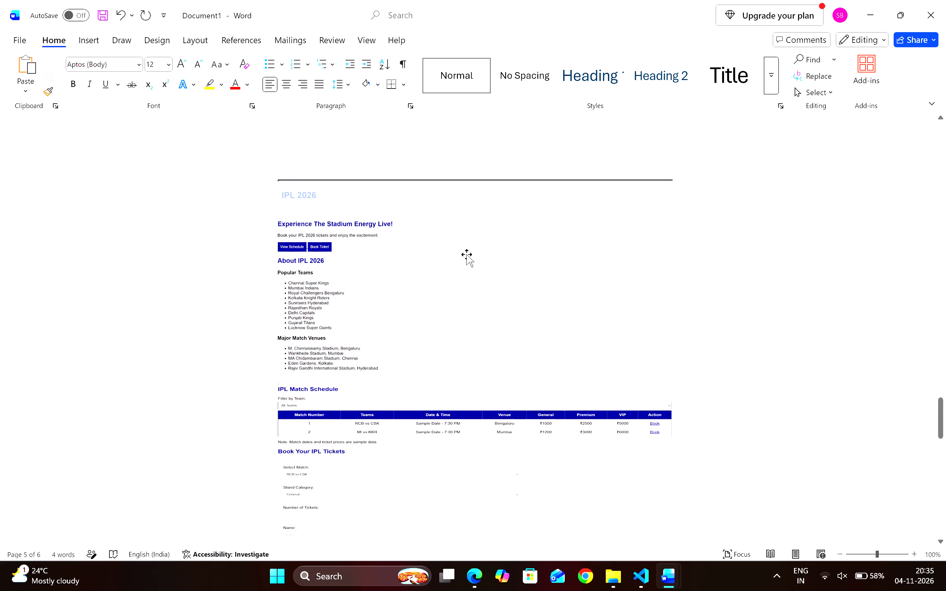
{"action": "scroll", "coordinate": [466, 254], "scroll_direction": "down", "scroll_amount": 2}
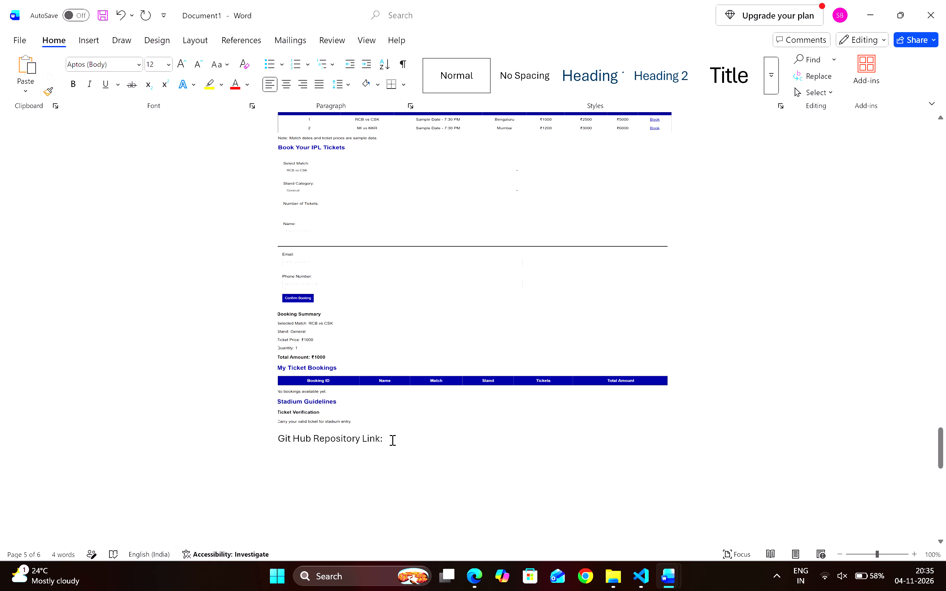
{"action": "key", "text": "ctrl+v"}
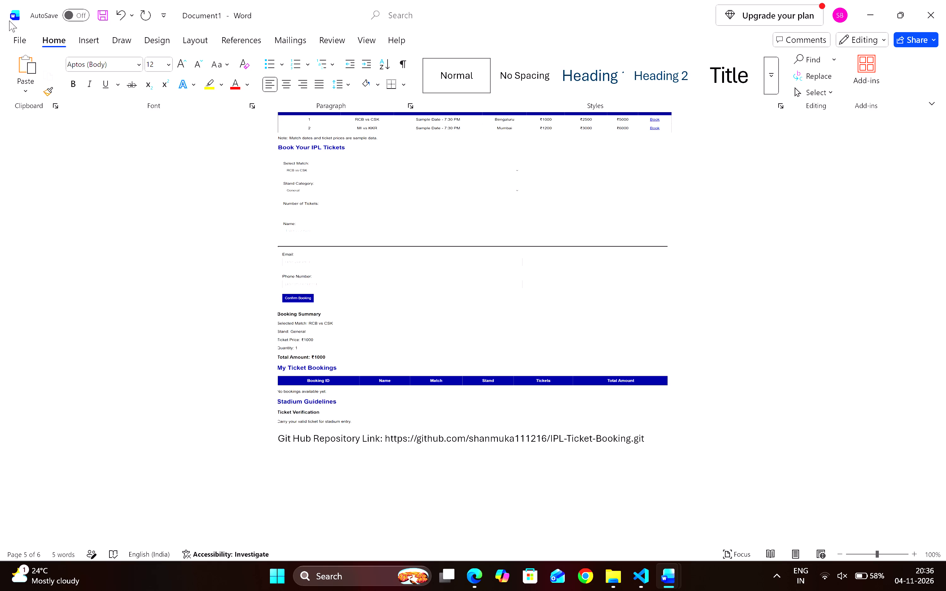
Start saving a copy of the document in the Documents folder with PDF as the file type.
{"action": "left_click", "coordinate": [16, 34]}
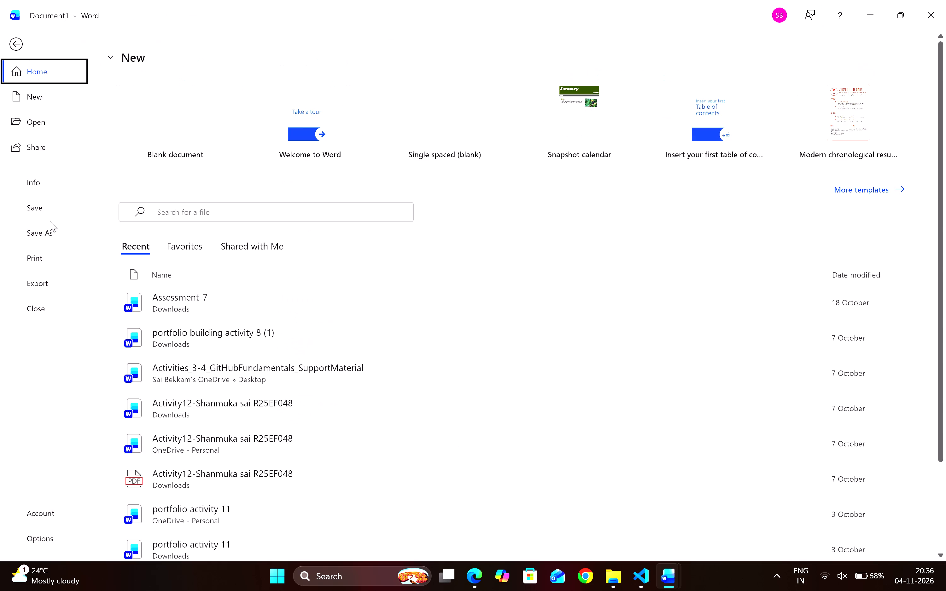
{"action": "left_click", "coordinate": [50, 234]}
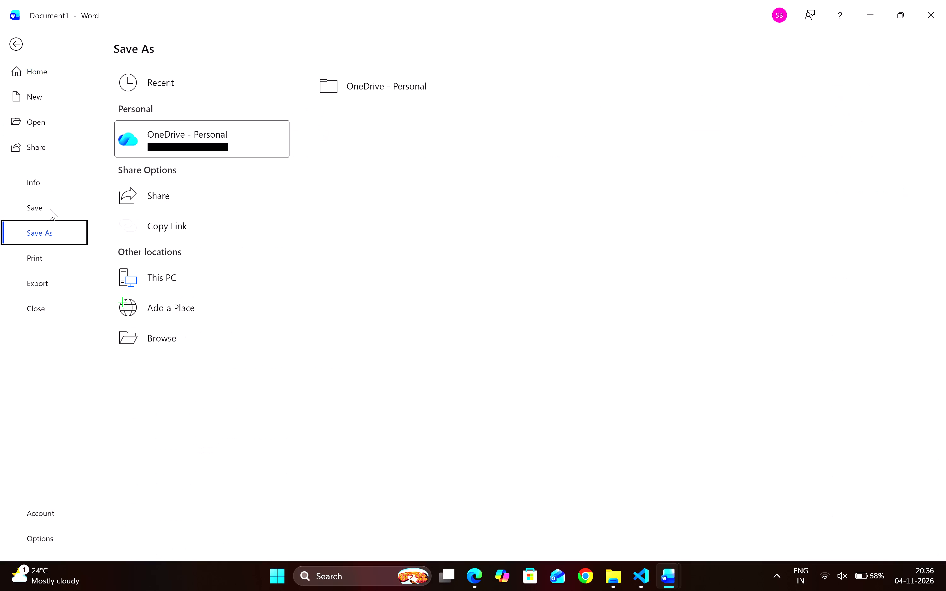
{"action": "left_click", "coordinate": [50, 209]}
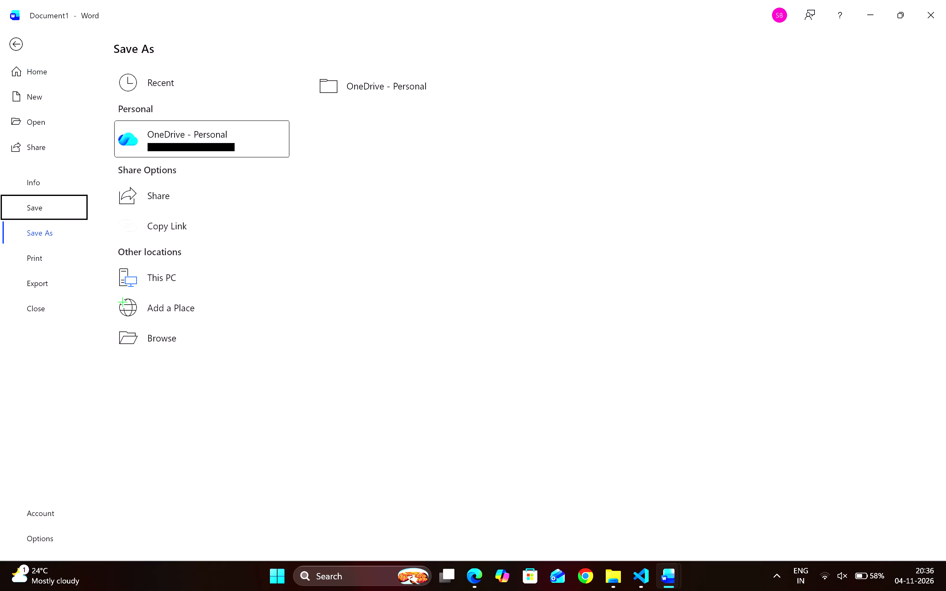
{"action": "left_click", "coordinate": [150, 345]}
{"action": "left_click", "coordinate": [119, 218]}
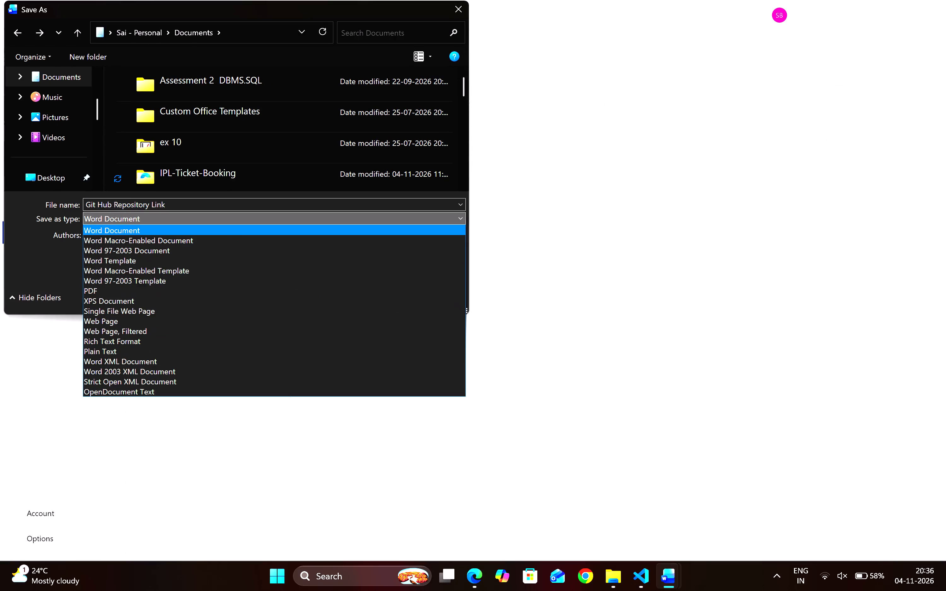
{"action": "left_click", "coordinate": [105, 295]}
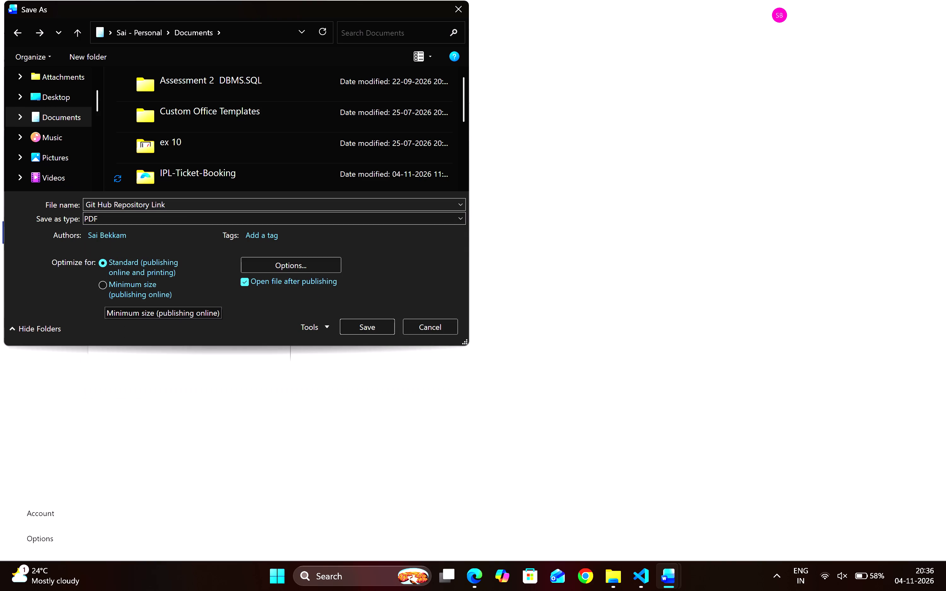
Name the PDF "Web development Activity 1" and save it with standard optimization, opening after publishing.
{"action": "left_click", "coordinate": [167, 208]}
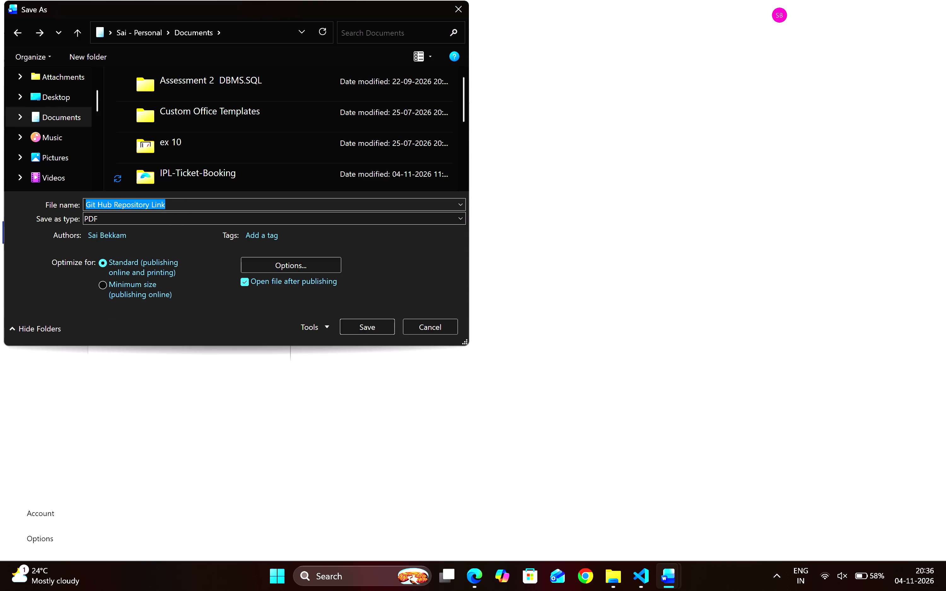
{"action": "key", "text": "BackSpace"}
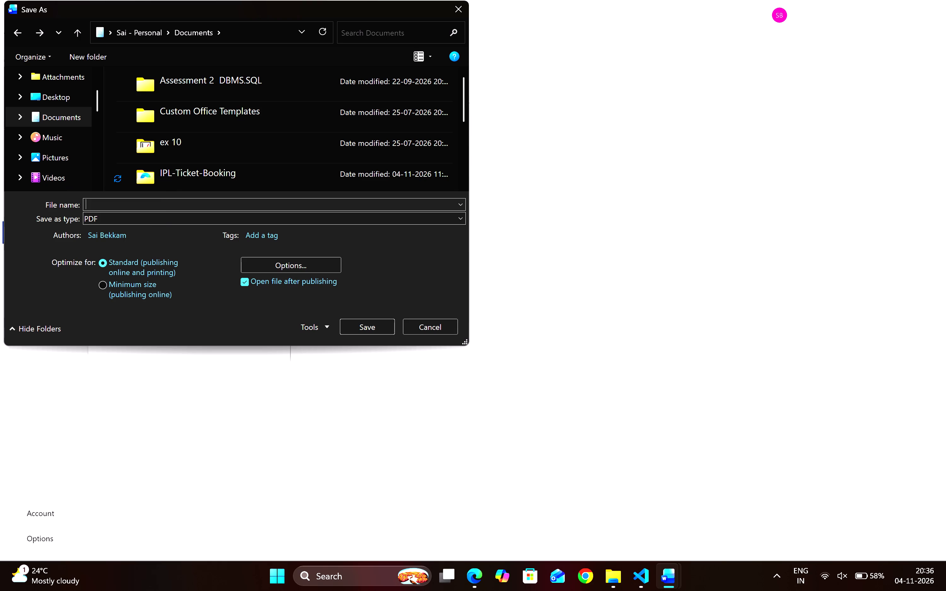
{"action": "key", "text": "shift+w"}
{"action": "key", "text": "e"}
{"action": "type", "text": "b"}
{"action": "key", "text": "space"}
{"action": "type", "text": "developmemy"}
{"action": "key", "text": "BackSpace"}
{"action": "key", "text": "BackSpace"}
{"action": "type", "text": "nt"}
{"action": "key", "text": "space"}
{"action": "type", "text": "Act"}
{"action": "type", "text": "ivity 1"}
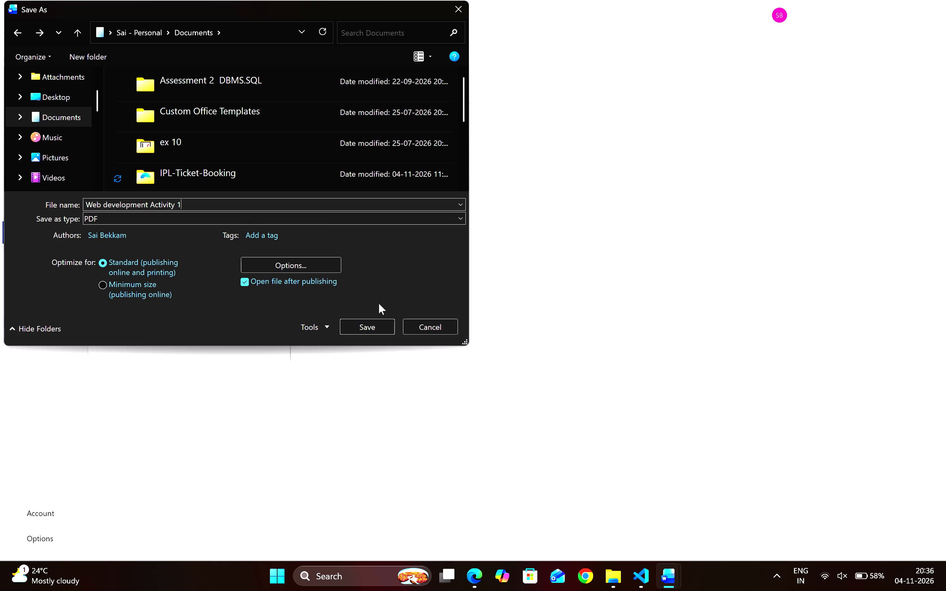
{"action": "left_click", "coordinate": [376, 328]}
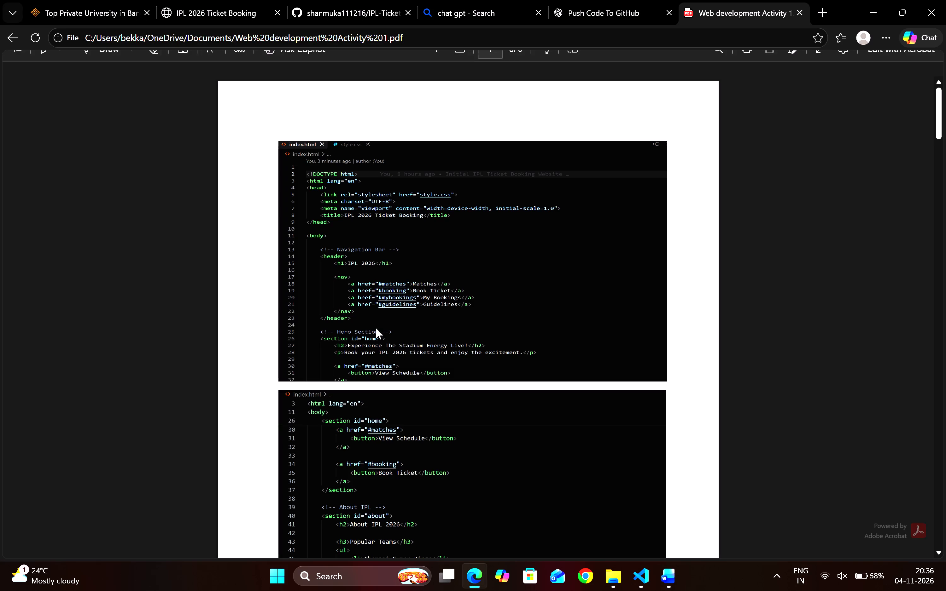
Review the exported PDF's pages in Edge and test the GitHub repository link on page 5.
{"action": "scroll", "coordinate": [376, 328], "scroll_direction": "down", "scroll_amount": 18}
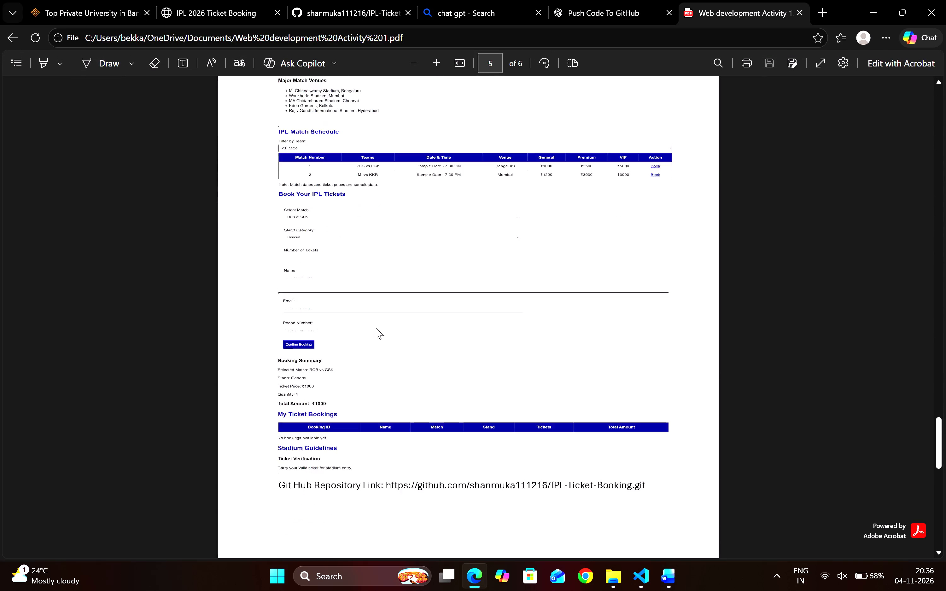
{"action": "scroll", "coordinate": [376, 328], "scroll_direction": "down", "scroll_amount": 1}
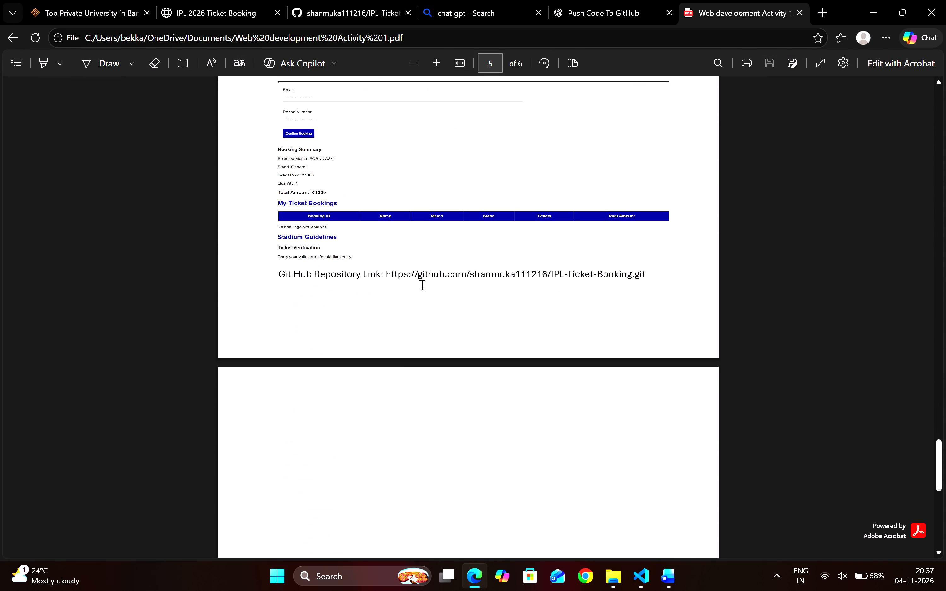
{"action": "left_click", "coordinate": [426, 276]}
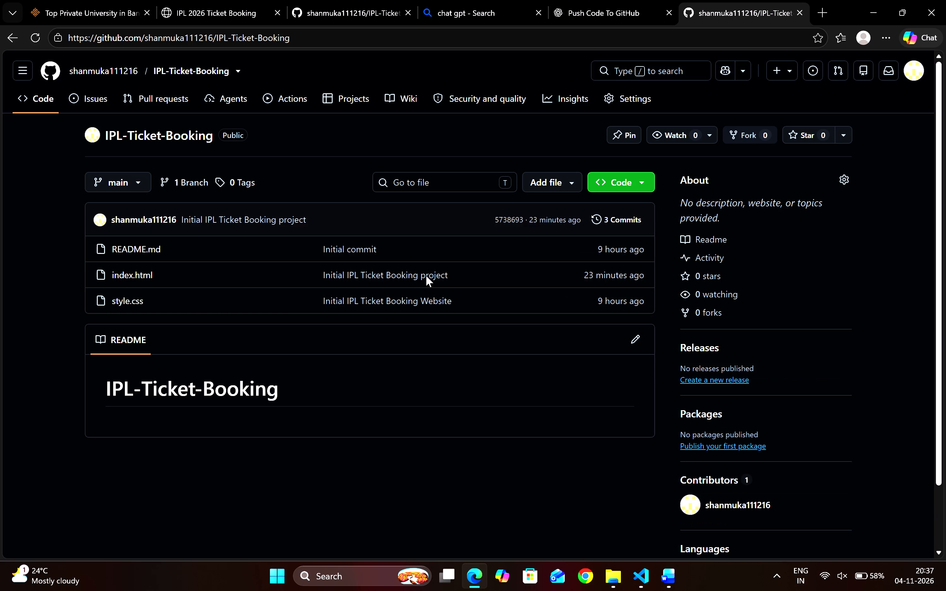
{"action": "scroll", "coordinate": [426, 276], "scroll_direction": "up", "scroll_amount": 2}
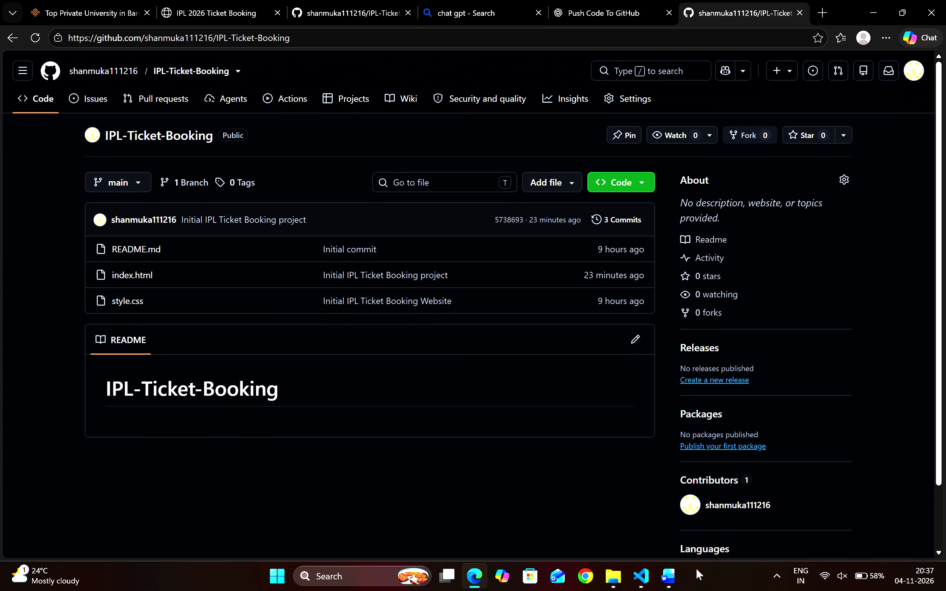
Switch back to the Word document and close the open Screenshots folder window in File Explorer.
{"action": "left_click", "coordinate": [673, 576]}
{"action": "left_click", "coordinate": [717, 518]}
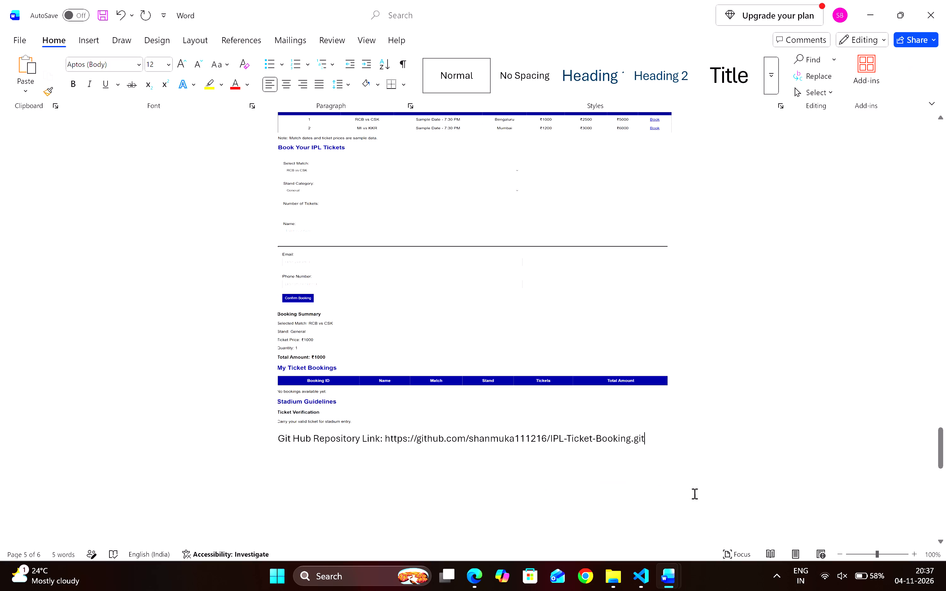
{"action": "scroll", "coordinate": [530, 443], "scroll_direction": "up", "scroll_amount": 3}
{"action": "scroll", "coordinate": [530, 443], "scroll_direction": "down", "scroll_amount": 5}
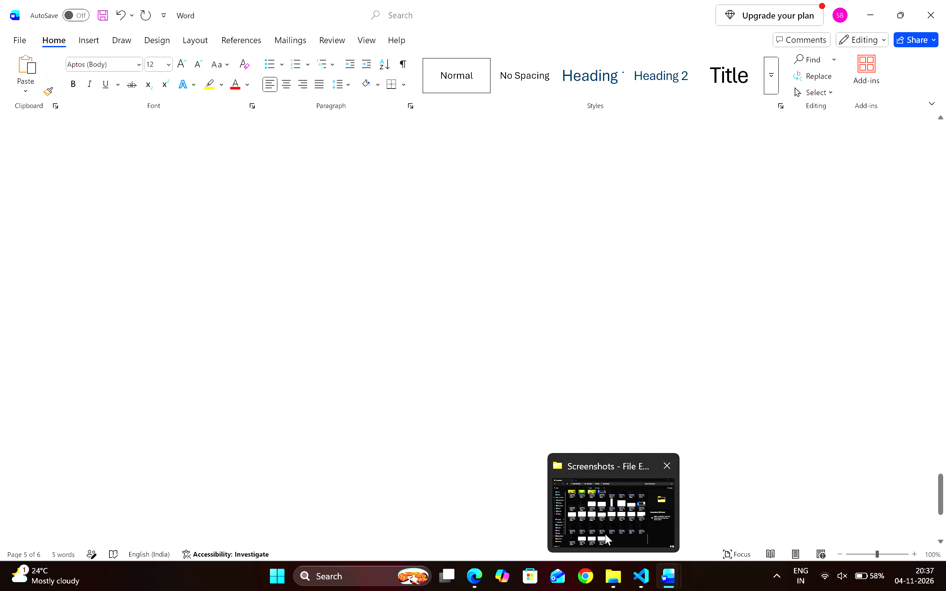
{"action": "left_click", "coordinate": [605, 534]}
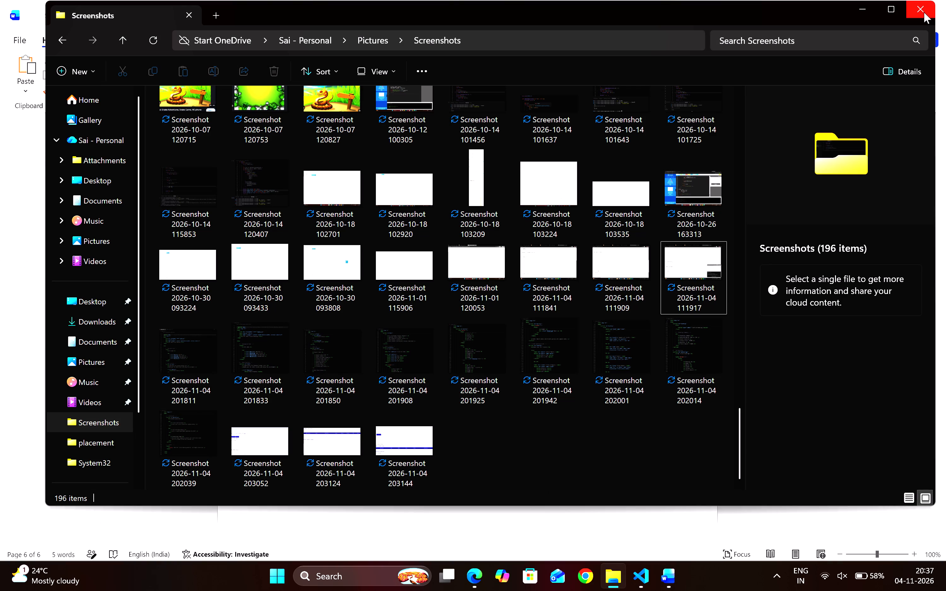
{"action": "left_click", "coordinate": [924, 12]}
{"action": "scroll", "coordinate": [336, 299], "scroll_direction": "up", "scroll_amount": 6}
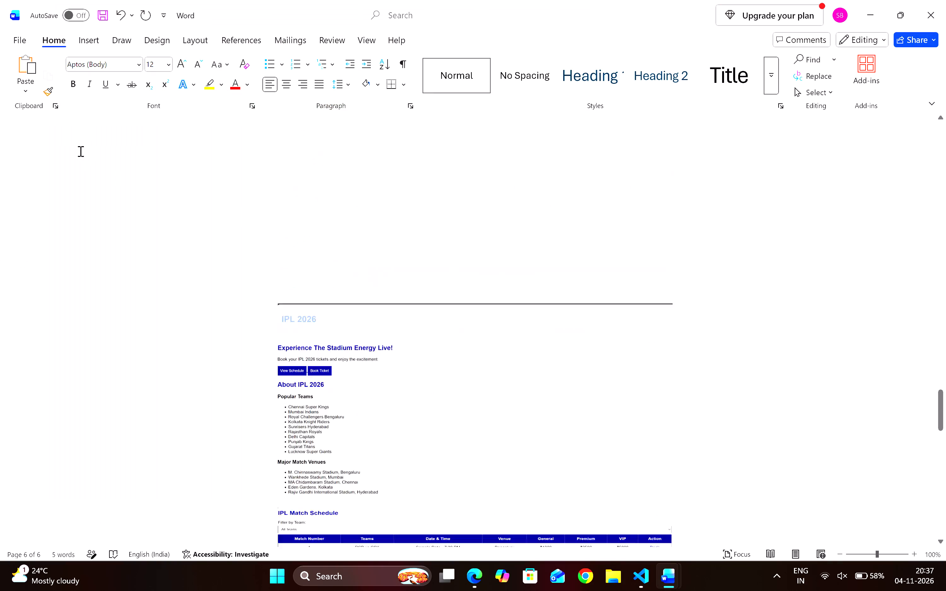
{"action": "scroll", "coordinate": [378, 415], "scroll_direction": "down", "scroll_amount": 7}
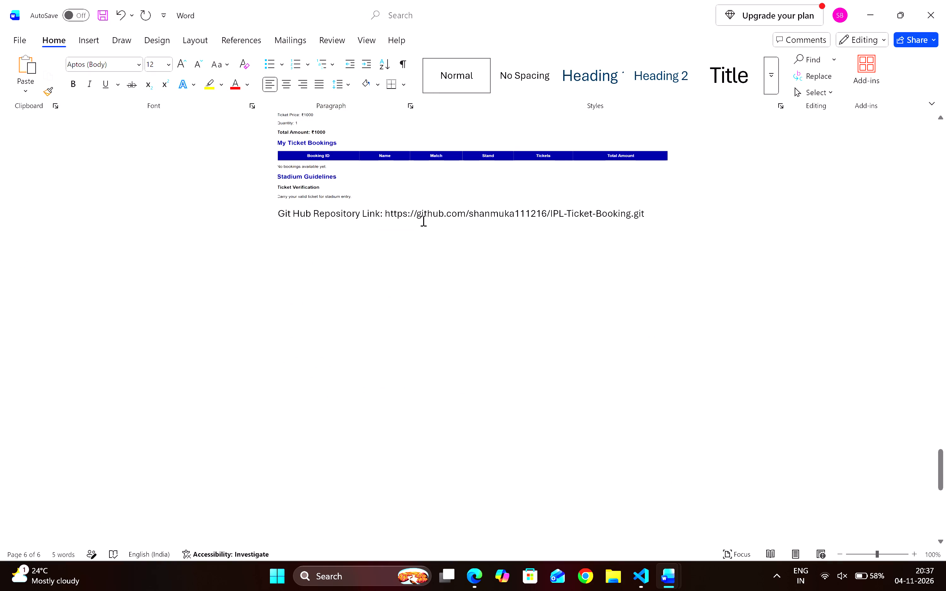
Open the IPL-Ticket-Booking folder inside Documents in File Explorer.
{"action": "left_click", "coordinate": [607, 574]}
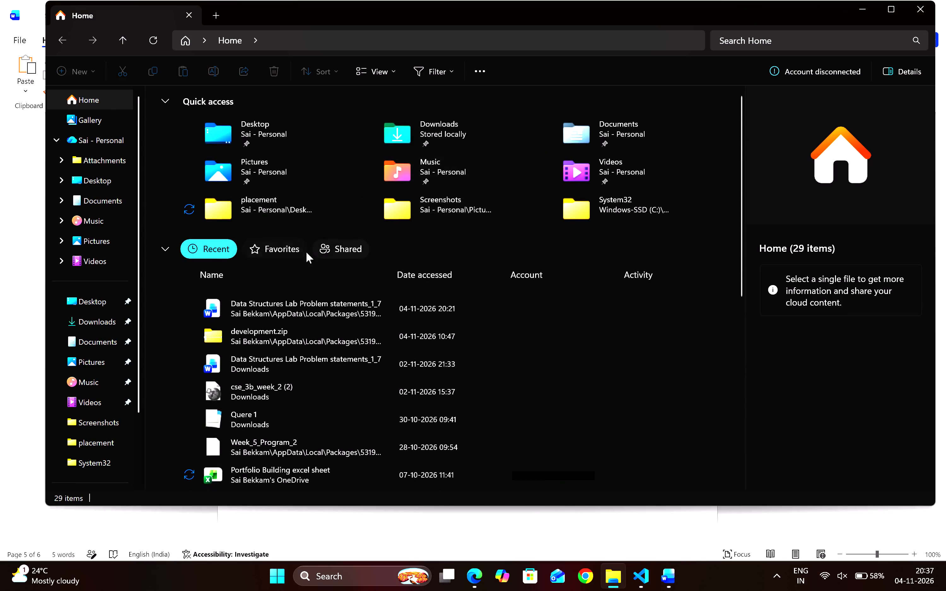
{"action": "left_click", "coordinate": [113, 200]}
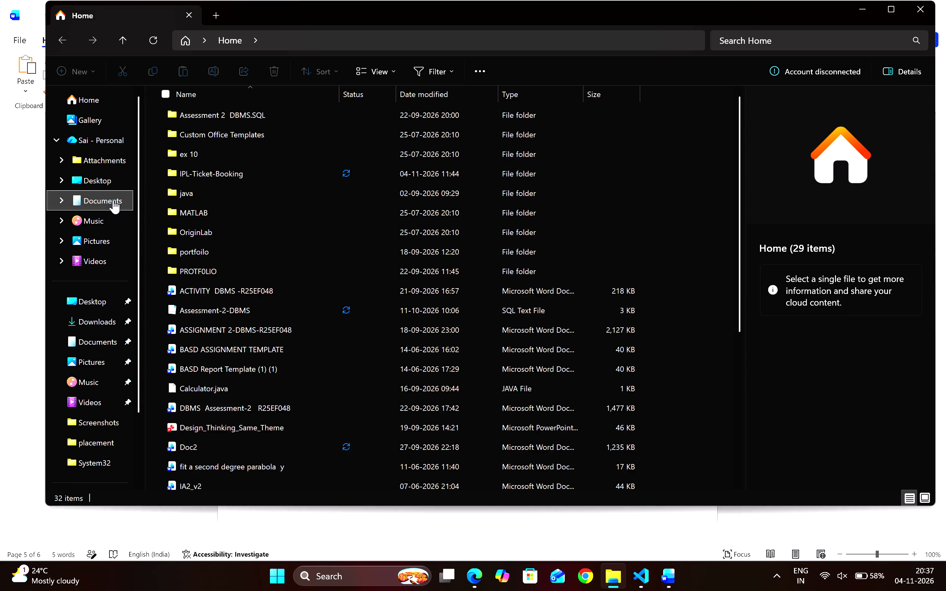
{"action": "scroll", "coordinate": [290, 358], "scroll_direction": "up", "scroll_amount": 1}
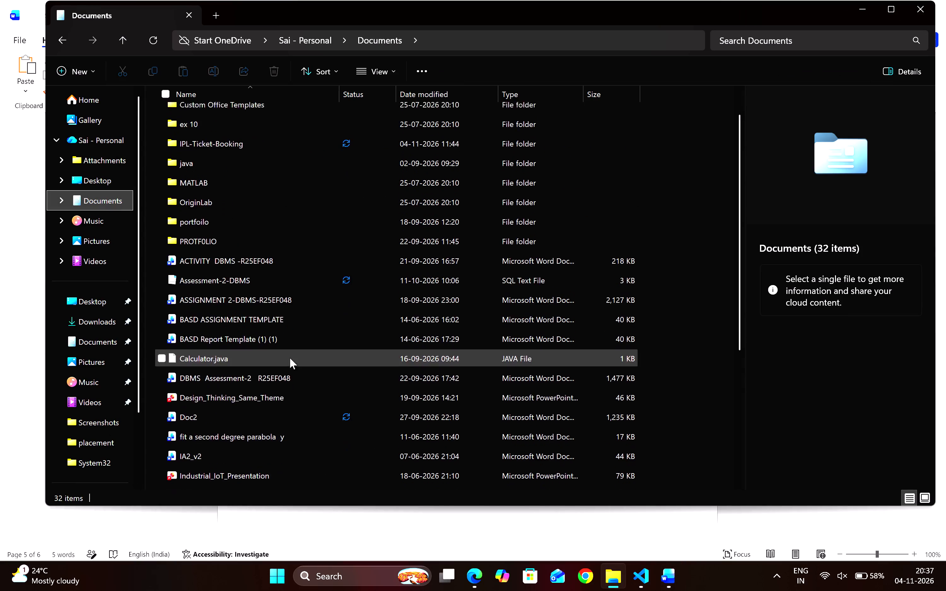
{"action": "scroll", "coordinate": [290, 358], "scroll_direction": "up", "scroll_amount": 1}
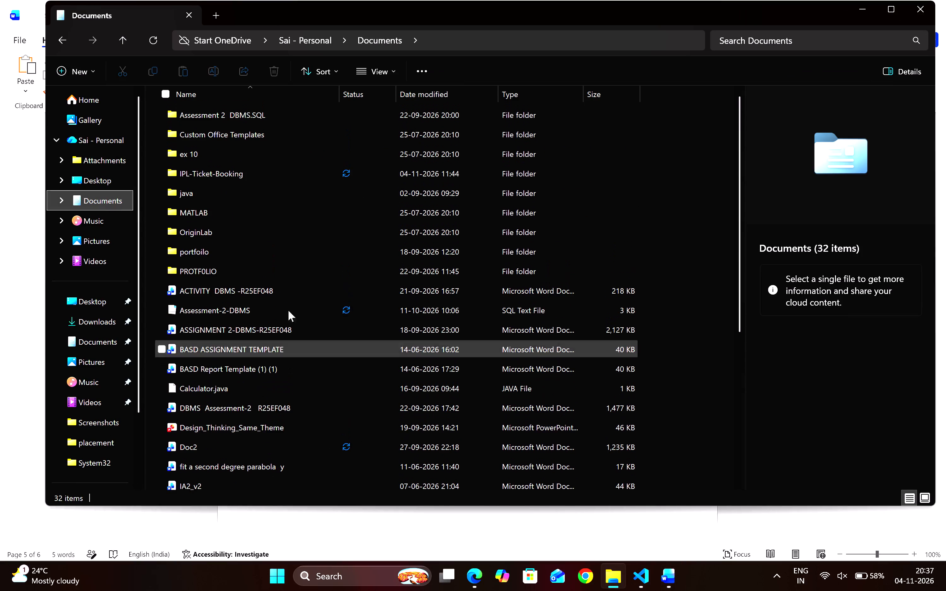
{"action": "left_click", "coordinate": [258, 176]}
{"action": "double_click", "coordinate": [258, 176]}
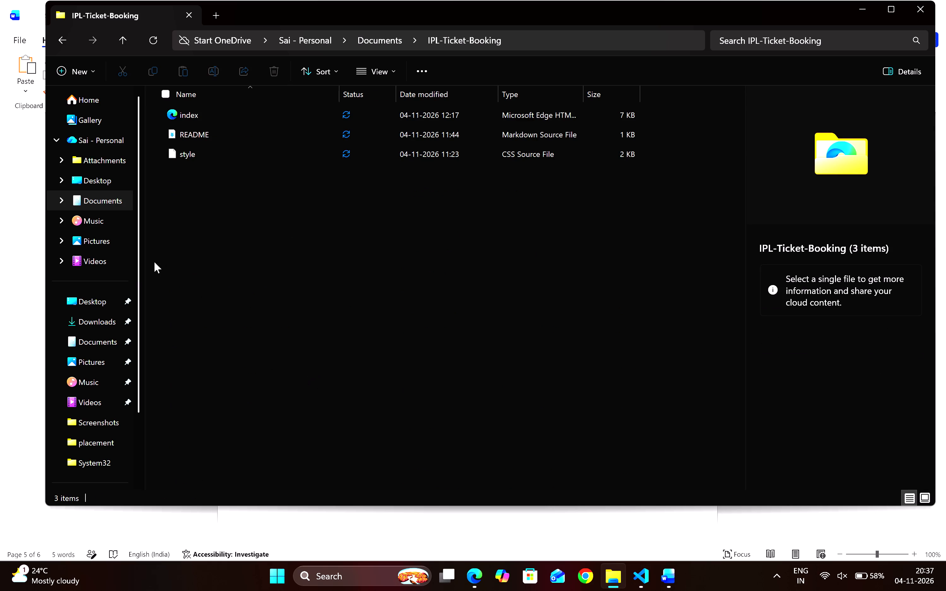
Return to the Documents folder, browse its files, and search the folder for "Web".
{"action": "left_click", "coordinate": [103, 204]}
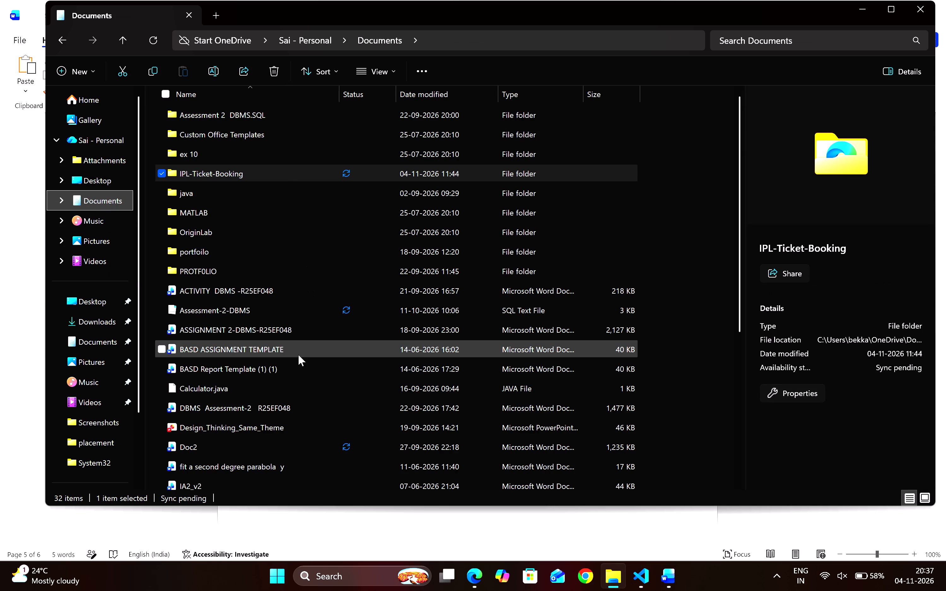
{"action": "scroll", "coordinate": [298, 355], "scroll_direction": "down", "scroll_amount": 6}
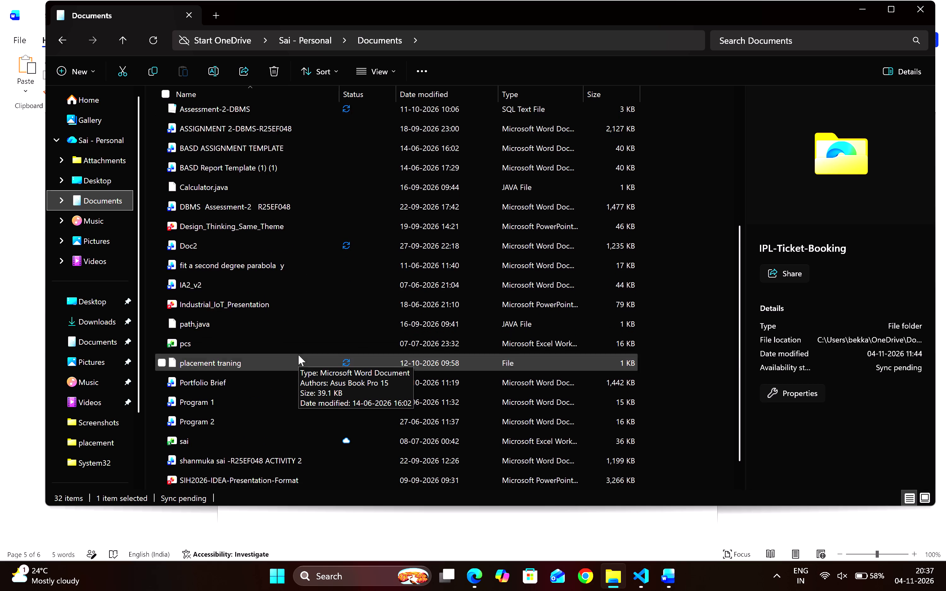
{"action": "scroll", "coordinate": [298, 355], "scroll_direction": "down", "scroll_amount": 1}
{"action": "scroll", "coordinate": [298, 355], "scroll_direction": "up", "scroll_amount": 9}
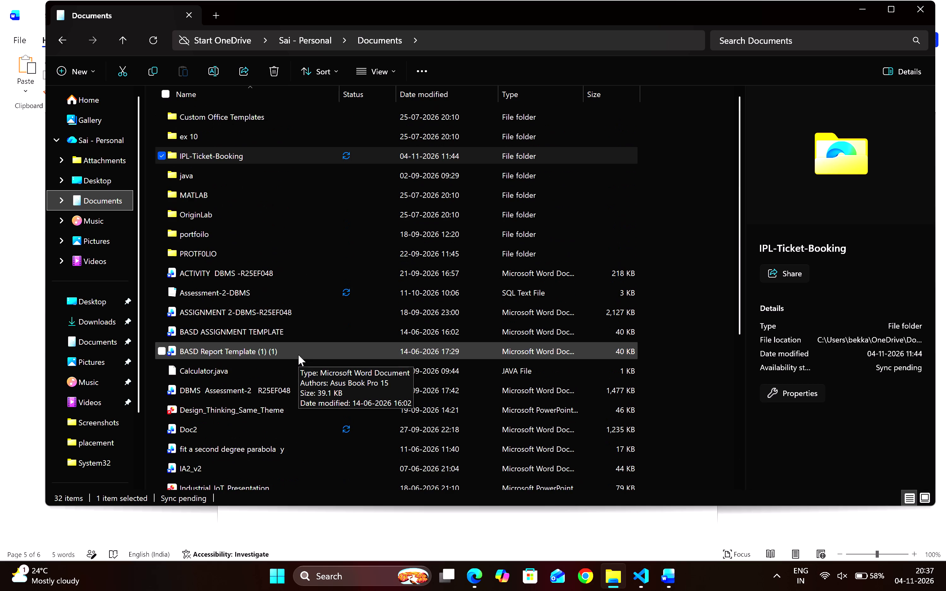
{"action": "left_click", "coordinate": [750, 37]}
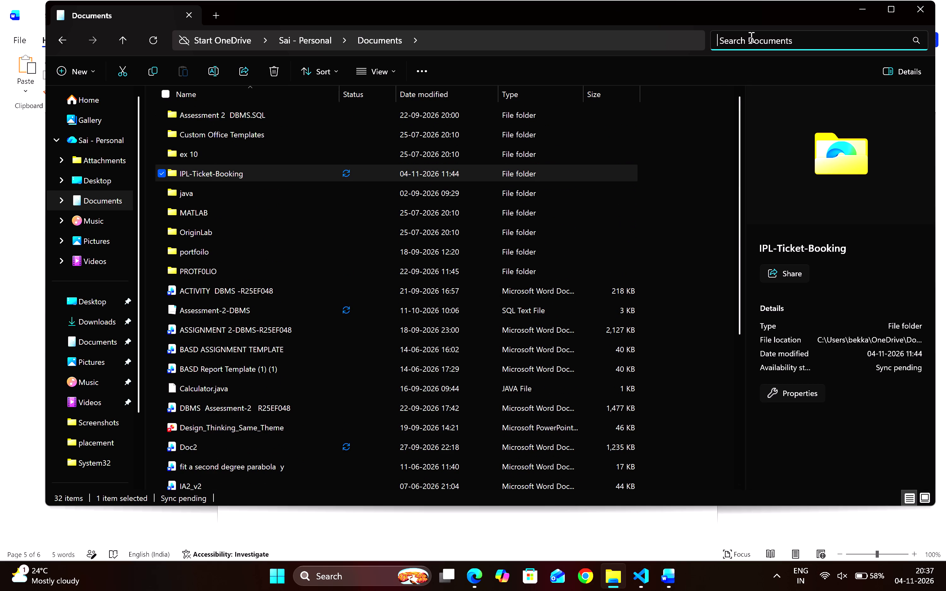
{"action": "type", "text": "We"}
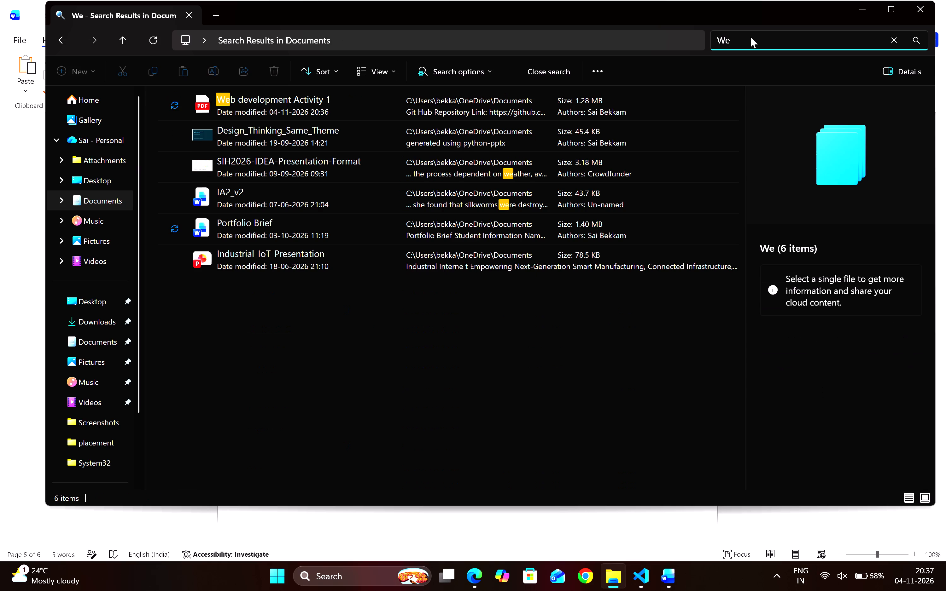
{"action": "key", "text": "b"}
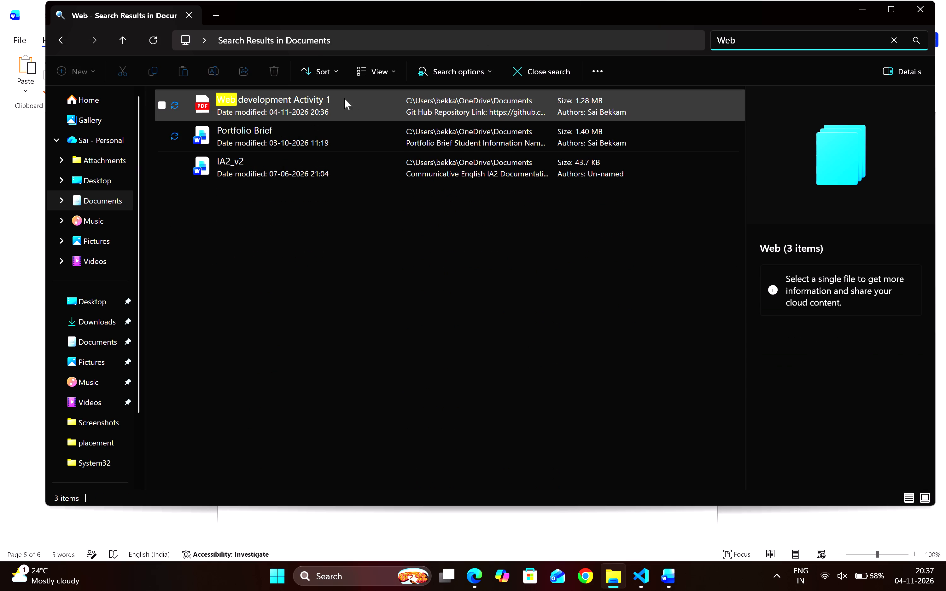
Open the "Web development Activity 1" PDF from the search results and review its pages back to the first page.
{"action": "left_click", "coordinate": [352, 99]}
{"action": "double_click", "coordinate": [352, 99]}
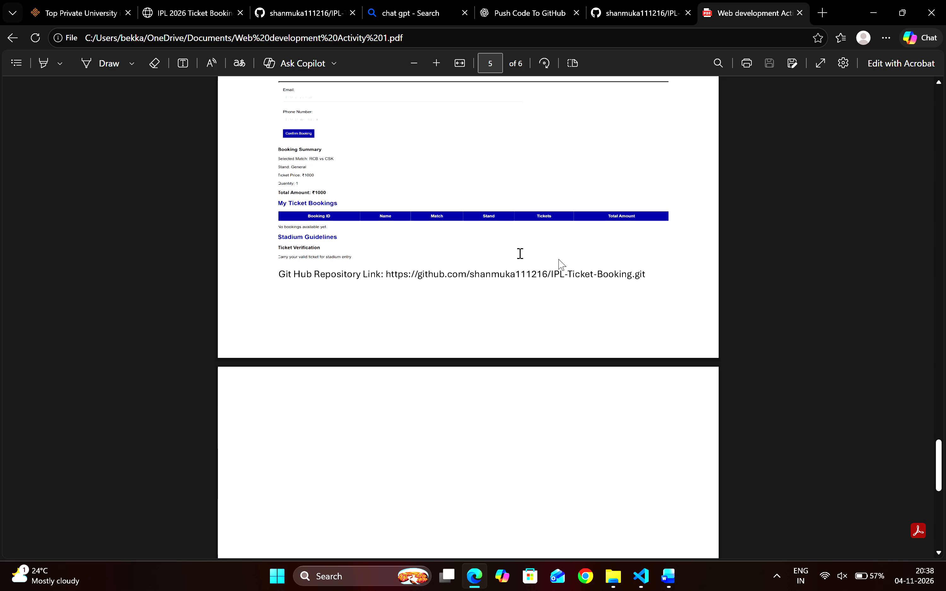
{"action": "scroll", "coordinate": [558, 259], "scroll_direction": "up", "scroll_amount": 15}
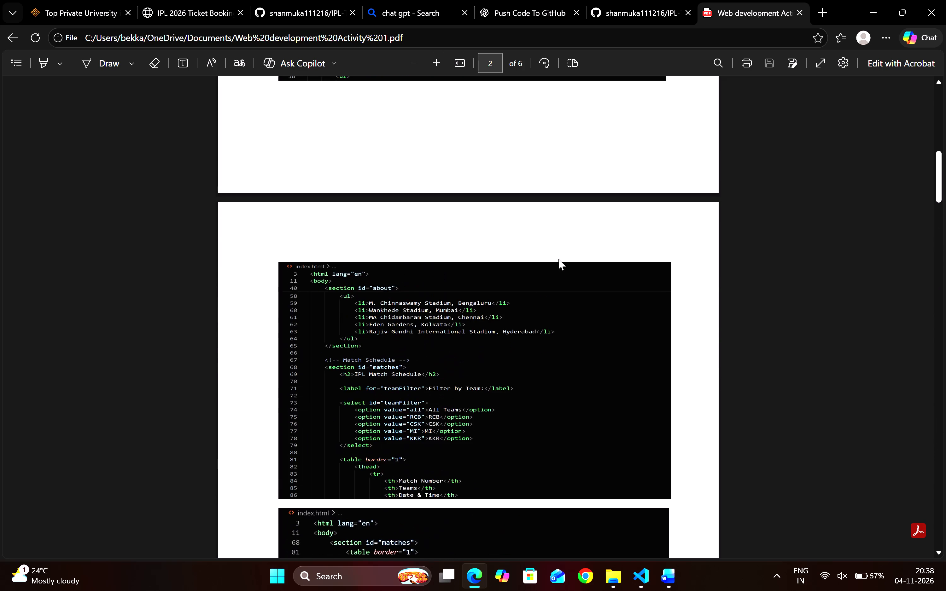
{"action": "scroll", "coordinate": [558, 259], "scroll_direction": "up", "scroll_amount": 9}
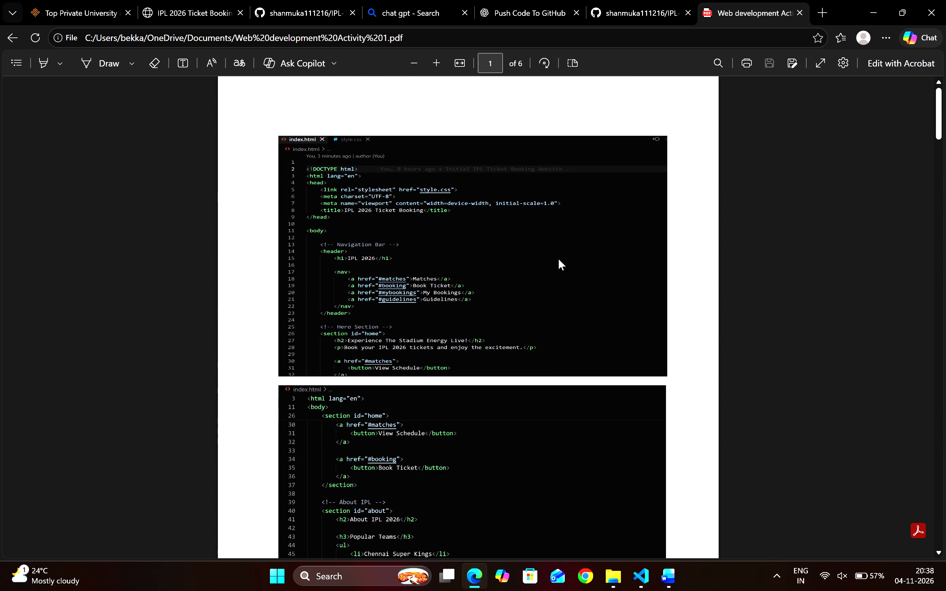
{"action": "scroll", "coordinate": [558, 259], "scroll_direction": "up", "scroll_amount": 1}
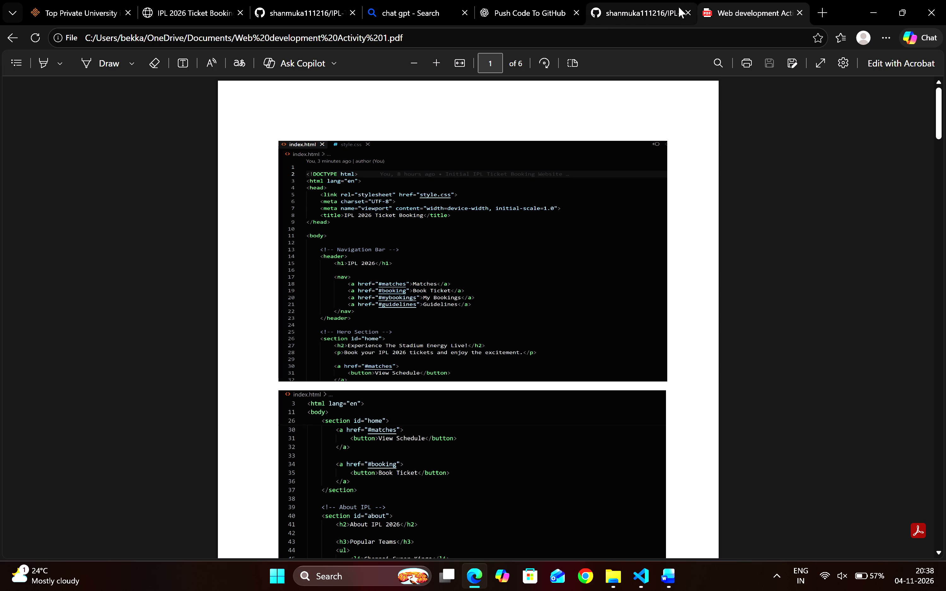
Minimize the Edge and File Explorer windows, and start closing the unsaved Word document.
{"action": "left_click", "coordinate": [875, 4]}
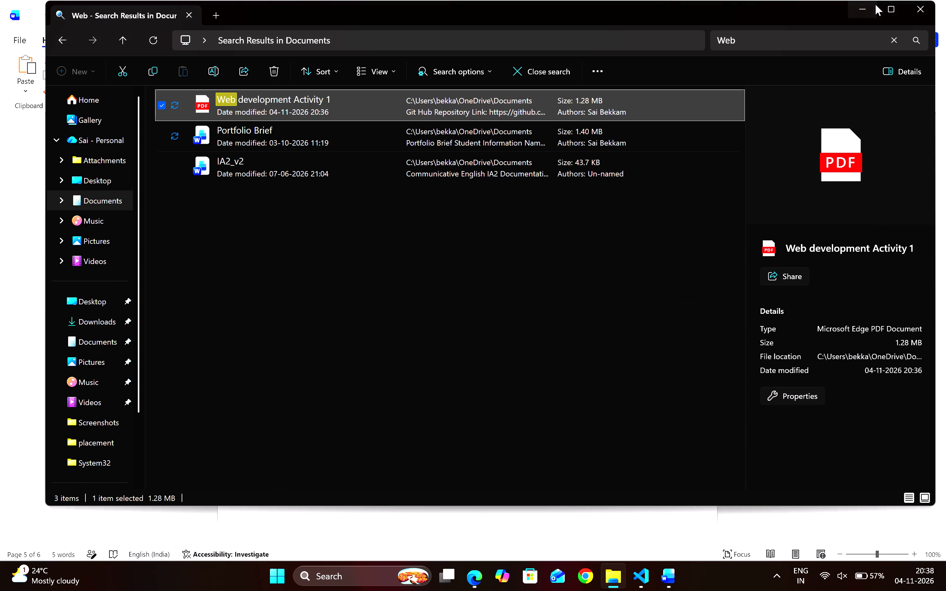
{"action": "left_click", "coordinate": [864, 9]}
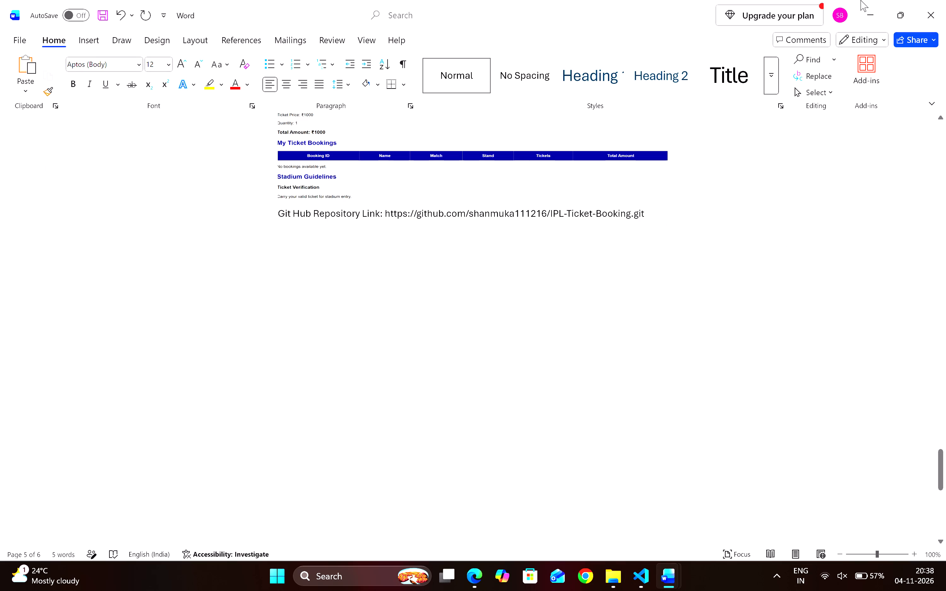
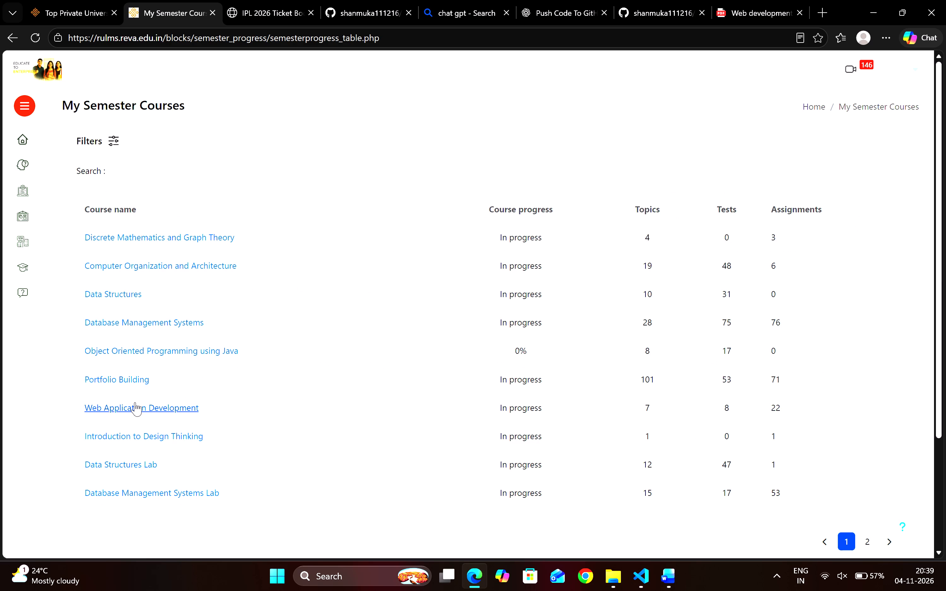
Open the Web Application Development course and dismiss the level-up pop-up.
{"action": "left_click", "coordinate": [137, 404]}
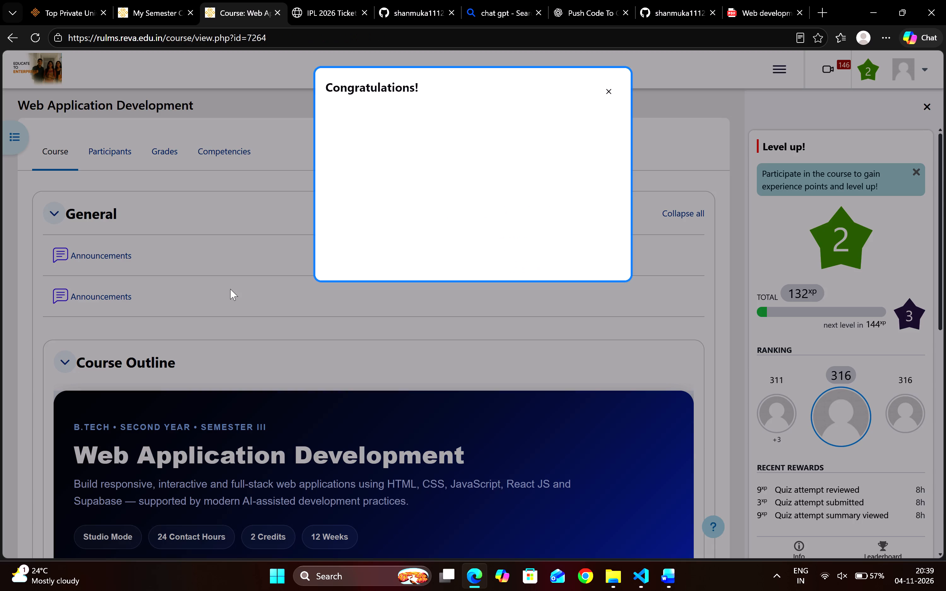
{"action": "left_click_drag", "start_coordinate": [230, 289], "coordinate": [554, 181]}
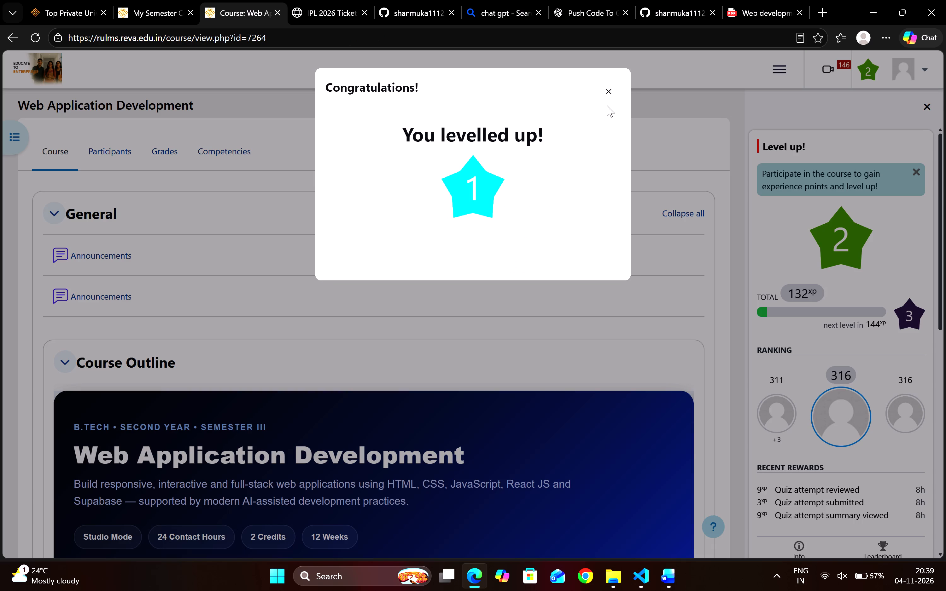
{"action": "left_click", "coordinate": [608, 89]}
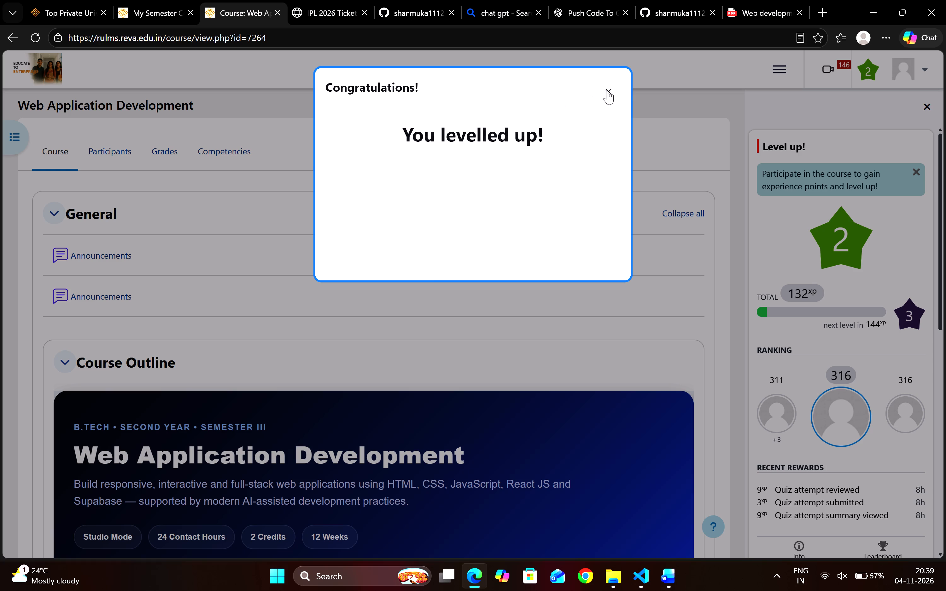
{"action": "left_click", "coordinate": [609, 90]}
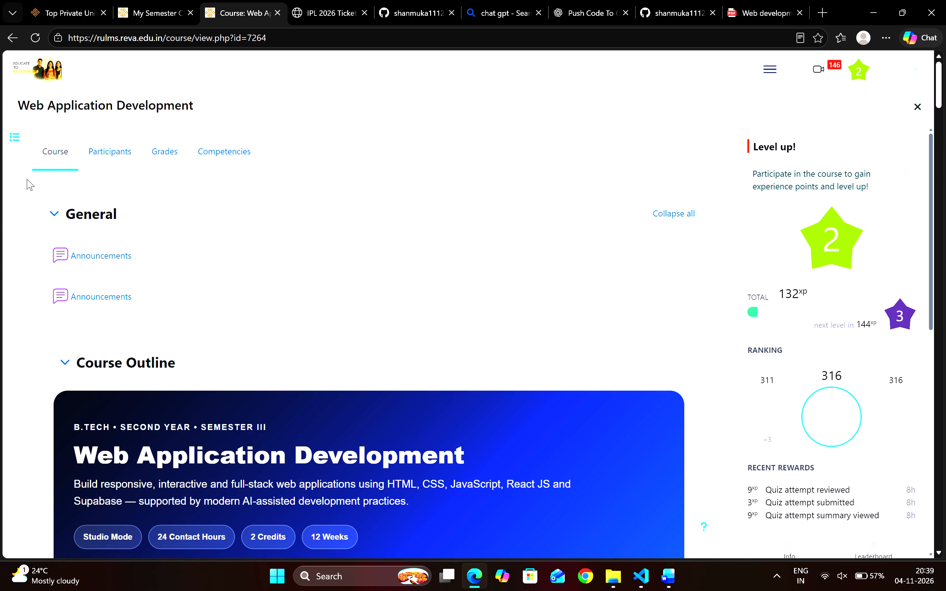
Open Activity-1 under BT-CSE-2025-2029-Sem-3-B from the course index and review its instructions and submission status.
{"action": "left_click", "coordinate": [20, 136]}
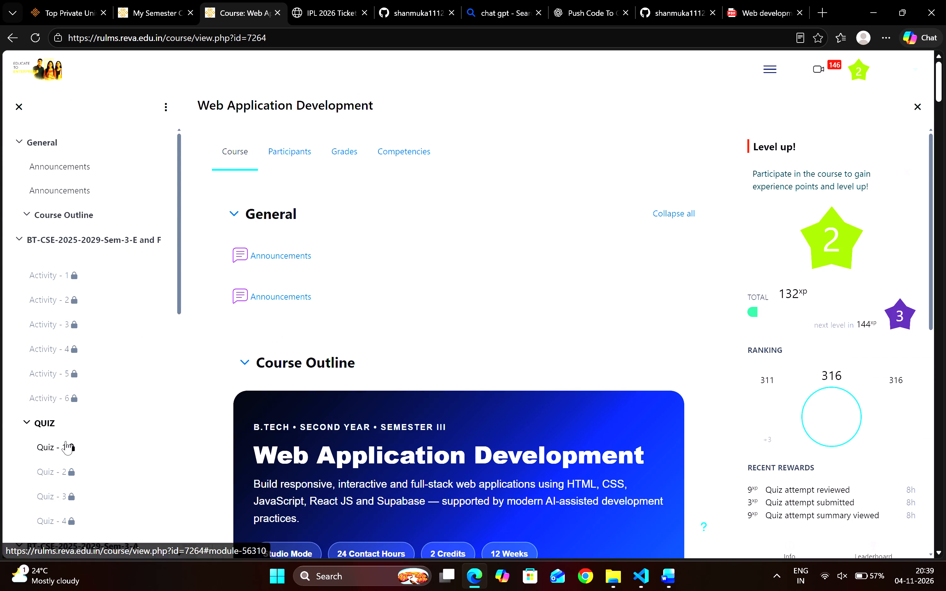
{"action": "scroll", "coordinate": [66, 441], "scroll_direction": "down", "scroll_amount": 6}
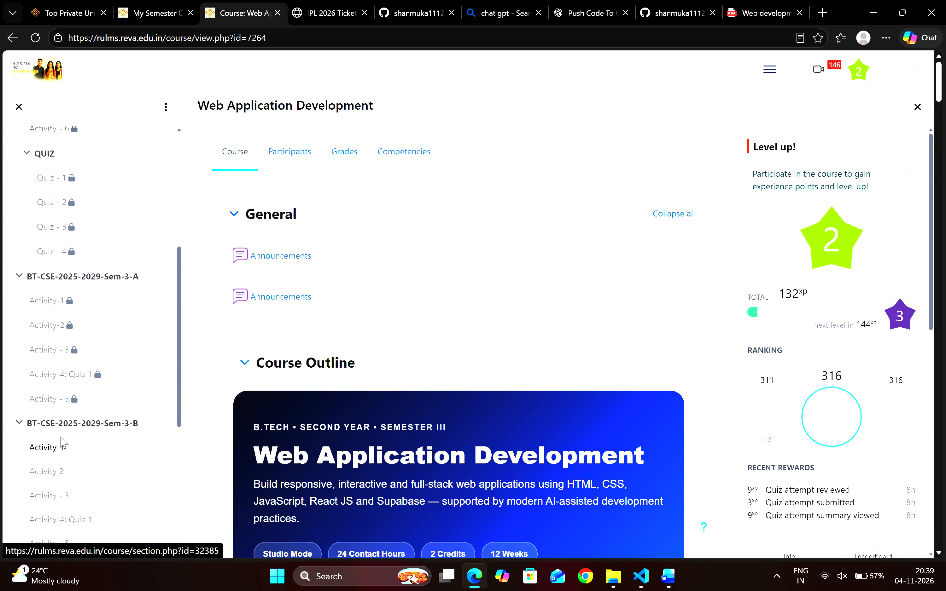
{"action": "left_click", "coordinate": [55, 444]}
{"action": "scroll", "coordinate": [274, 436], "scroll_direction": "down", "scroll_amount": 1}
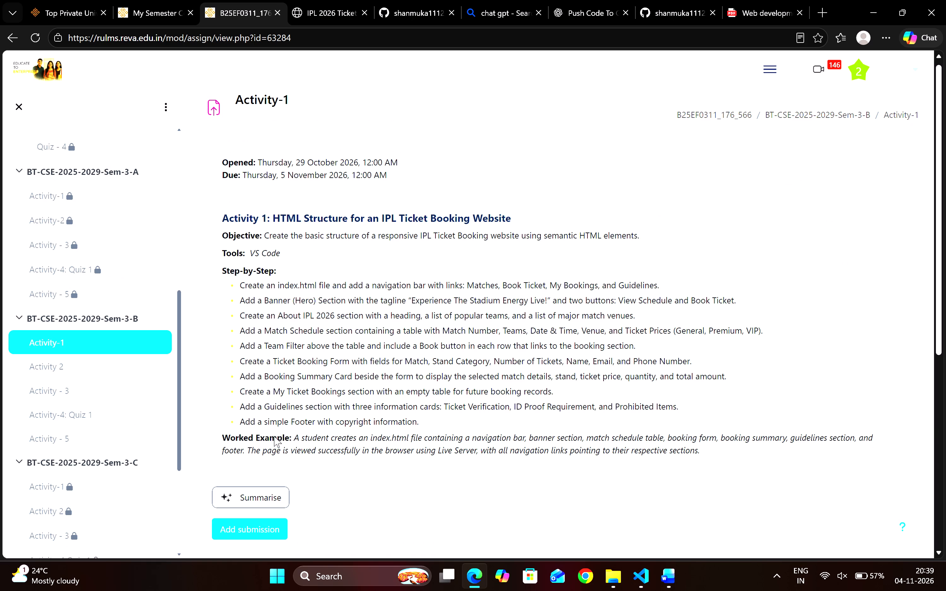
{"action": "scroll", "coordinate": [274, 436], "scroll_direction": "down", "scroll_amount": 3}
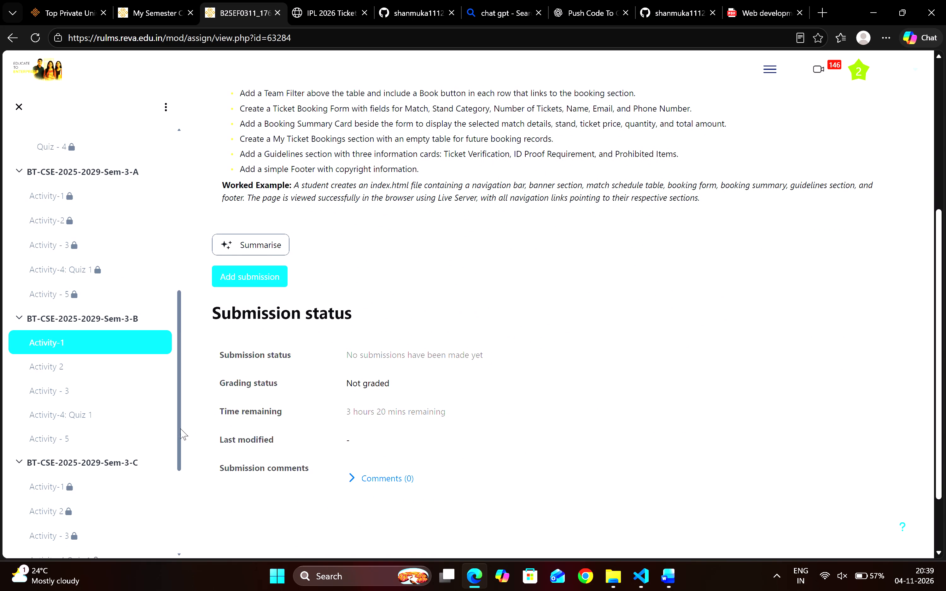
Review the instructions and submission status of Activity 2 and the instructions of Activity - 3 in the same section.
{"action": "left_click", "coordinate": [55, 362]}
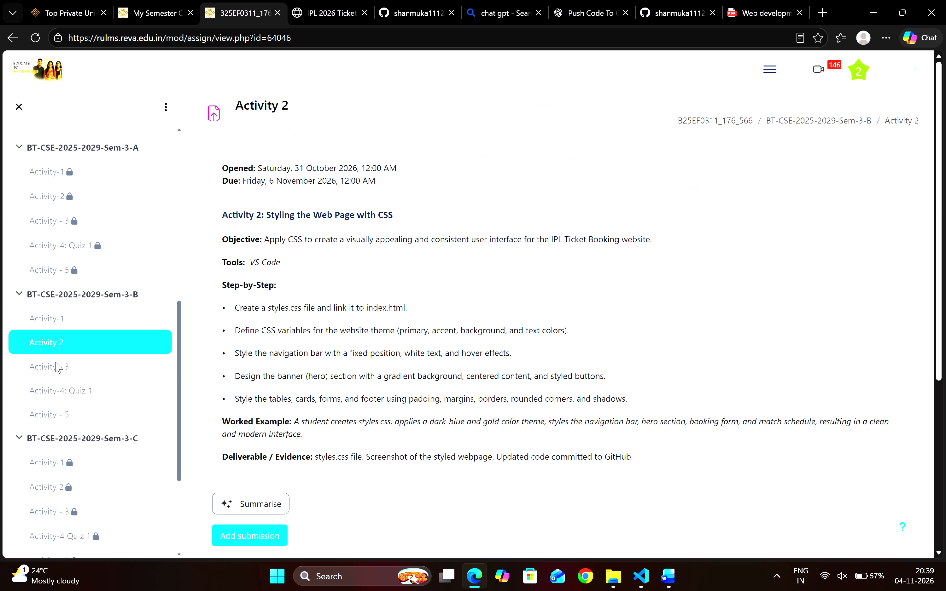
{"action": "scroll", "coordinate": [177, 376], "scroll_direction": "down", "scroll_amount": 3}
{"action": "scroll", "coordinate": [280, 352], "scroll_direction": "down", "scroll_amount": 2}
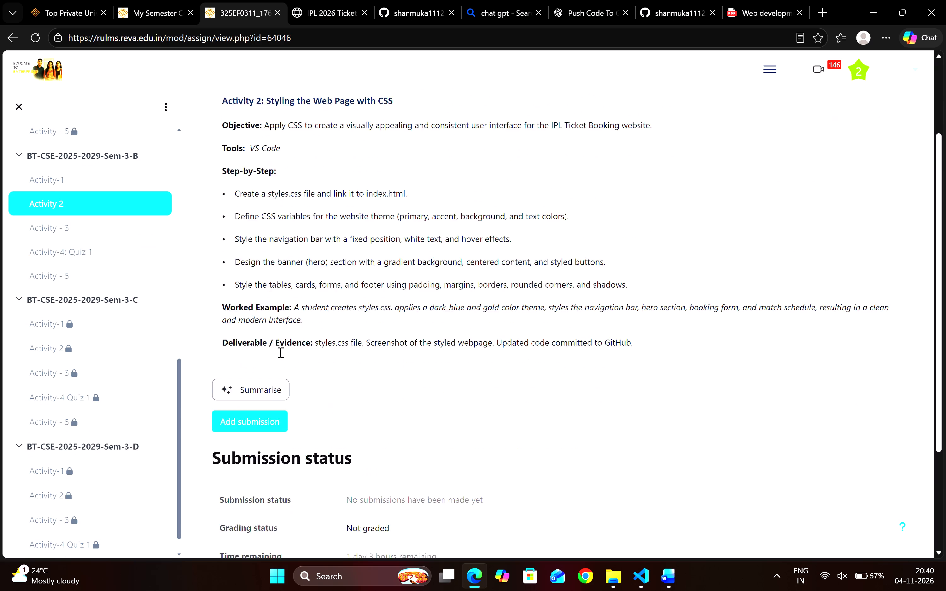
{"action": "scroll", "coordinate": [280, 352], "scroll_direction": "down", "scroll_amount": 2}
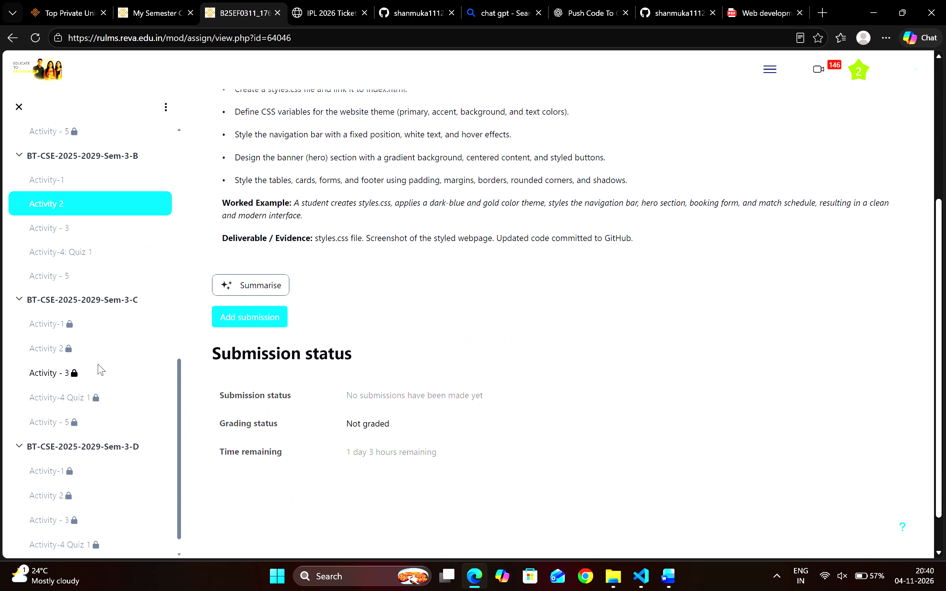
{"action": "left_click", "coordinate": [66, 224]}
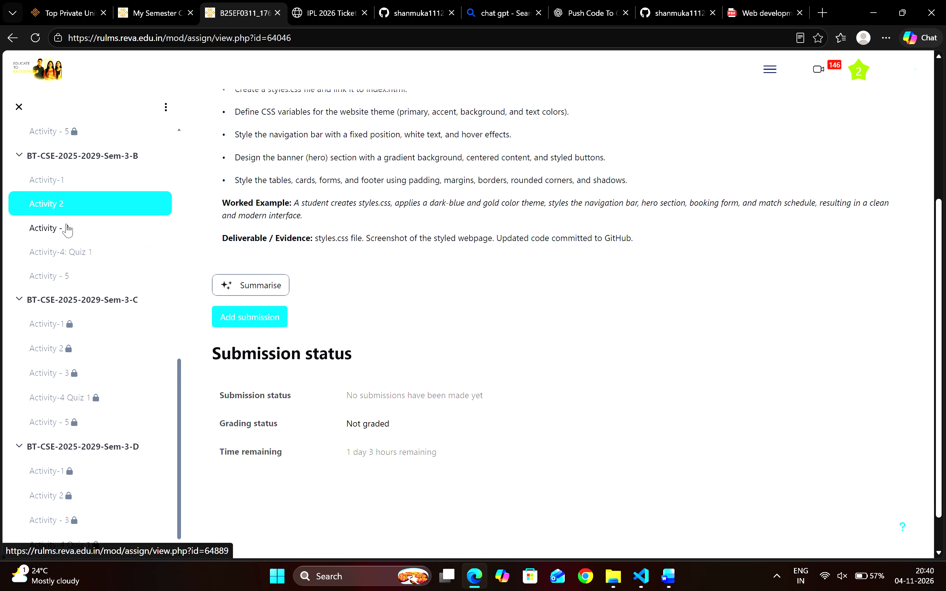
{"action": "scroll", "coordinate": [275, 357], "scroll_direction": "right", "scroll_amount": 1}
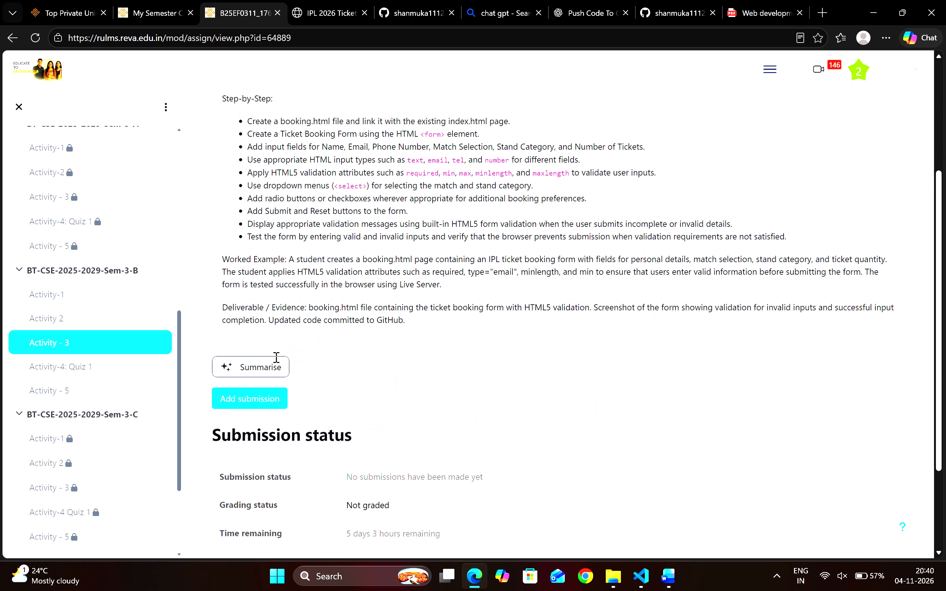
{"action": "scroll", "coordinate": [275, 357], "scroll_direction": "right", "scroll_amount": 1}
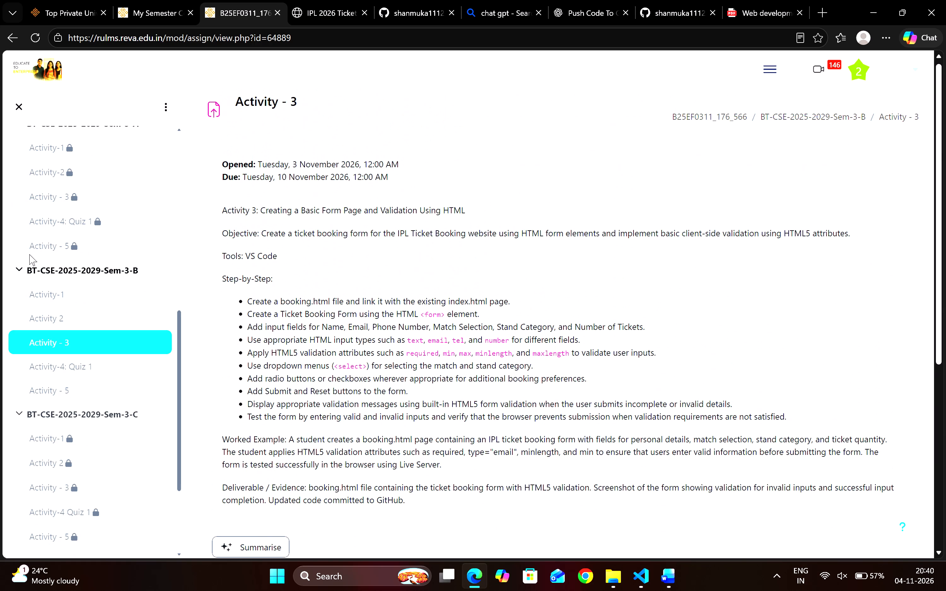
Return to Activity-1 of BT-CSE-2025-2029-Sem-3-B and start adding a submission.
{"action": "left_click", "coordinate": [52, 299]}
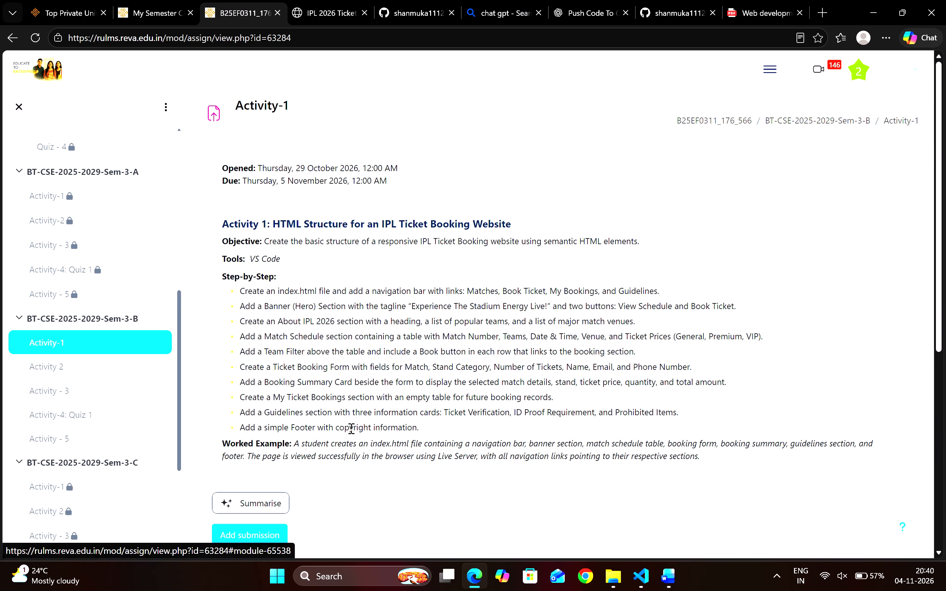
{"action": "scroll", "coordinate": [361, 445], "scroll_direction": "down", "scroll_amount": 2}
{"action": "scroll", "coordinate": [361, 445], "scroll_direction": "up", "scroll_amount": 1}
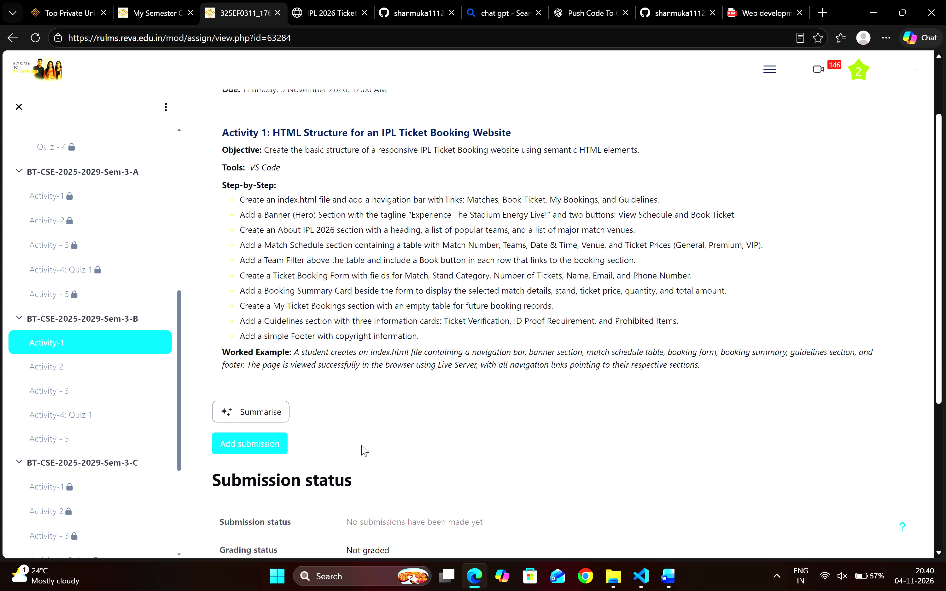
{"action": "scroll", "coordinate": [406, 403], "scroll_direction": "down", "scroll_amount": 2}
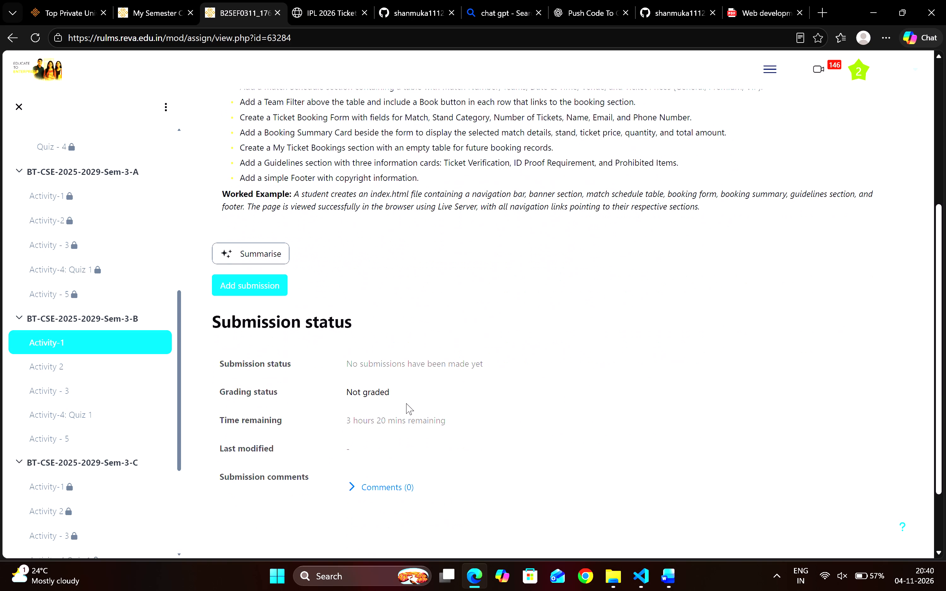
{"action": "left_click", "coordinate": [279, 280]}
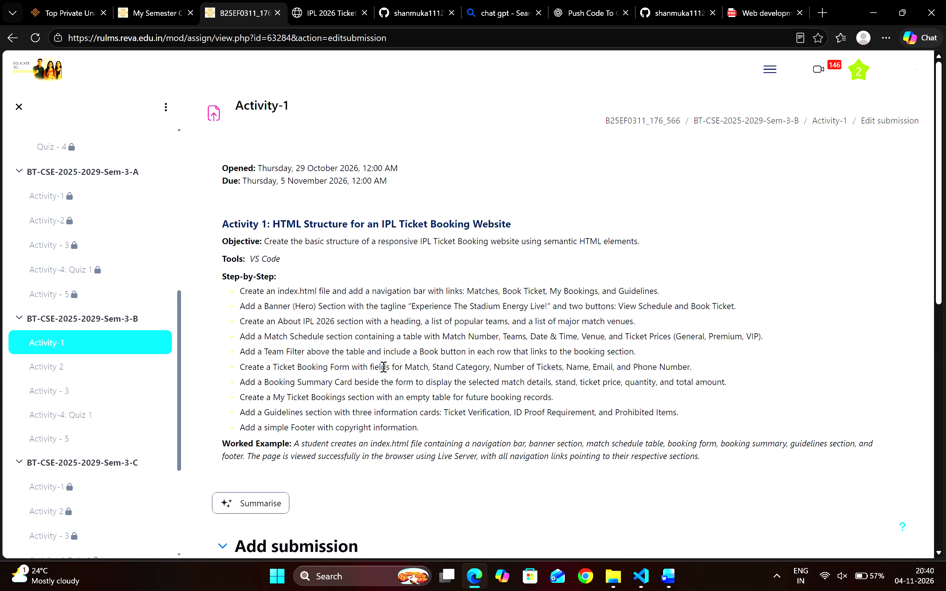
{"action": "scroll", "coordinate": [382, 366], "scroll_direction": "down", "scroll_amount": 4}
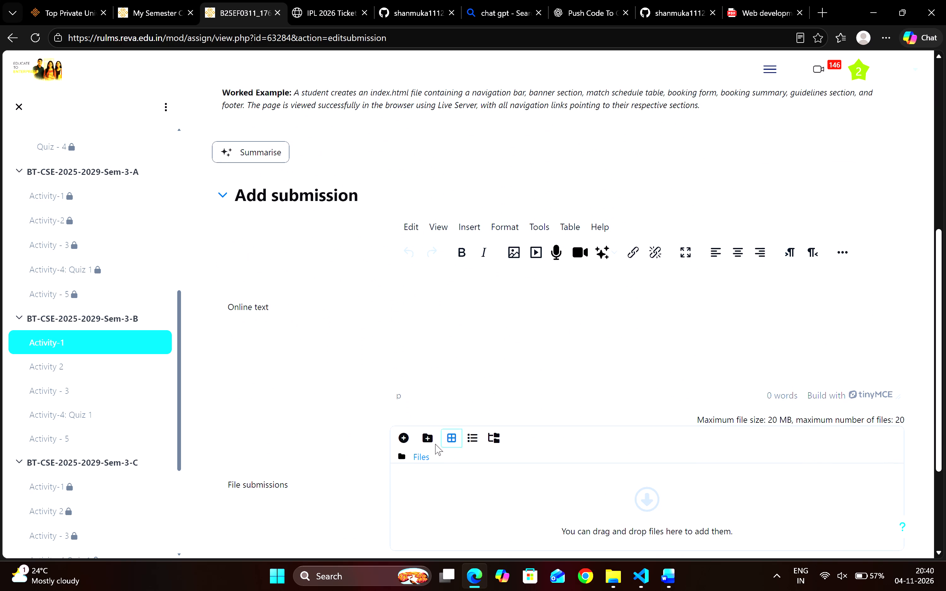
Start a file upload for the file submissions area and browse the Documents folder for the attachment.
{"action": "left_click", "coordinate": [405, 436]}
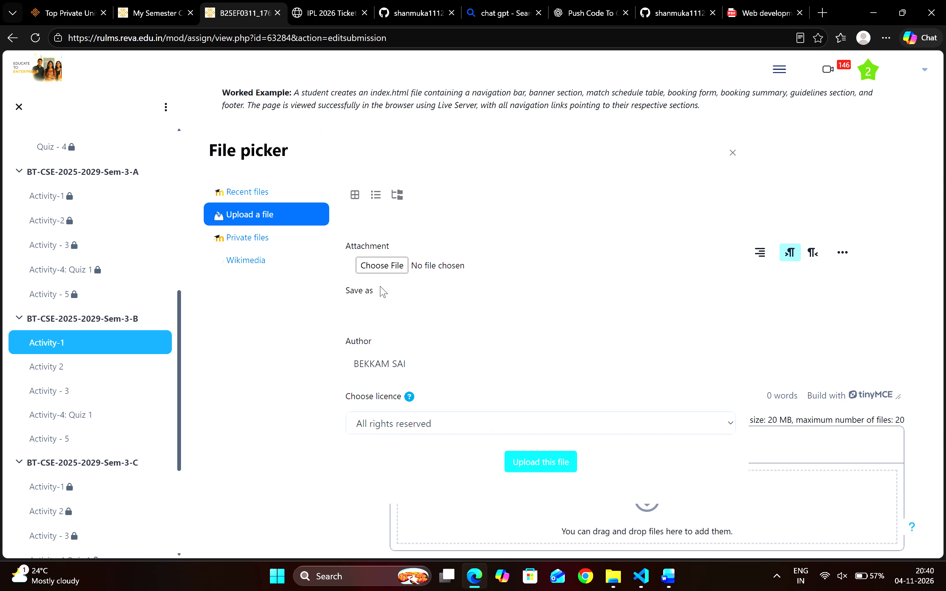
{"action": "left_click", "coordinate": [396, 267]}
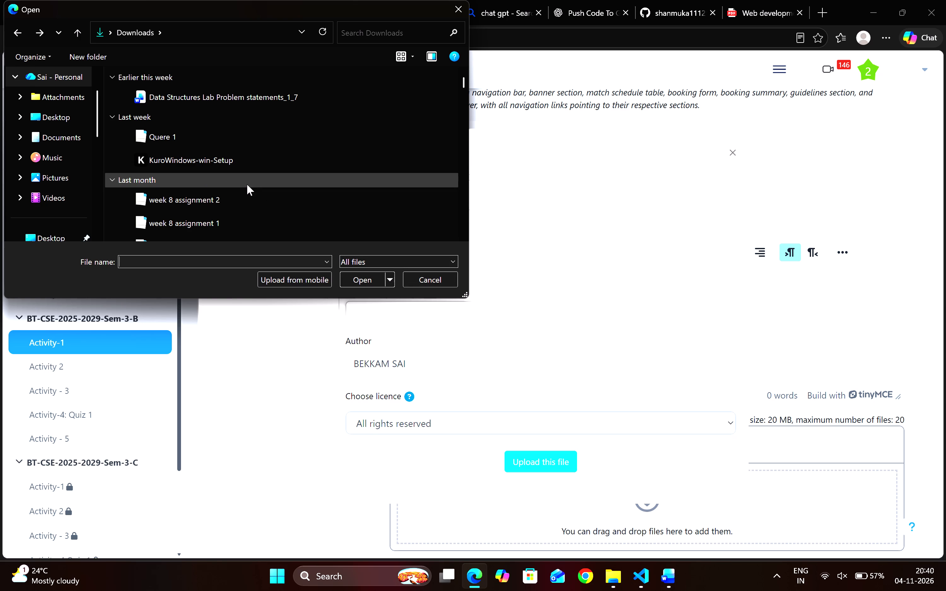
{"action": "scroll", "coordinate": [234, 168], "scroll_direction": "down", "scroll_amount": 1}
{"action": "scroll", "coordinate": [234, 168], "scroll_direction": "up", "scroll_amount": 1, "text": "ctrl"}
{"action": "scroll", "coordinate": [234, 168], "scroll_direction": "down", "scroll_amount": 1, "text": "ctrl"}
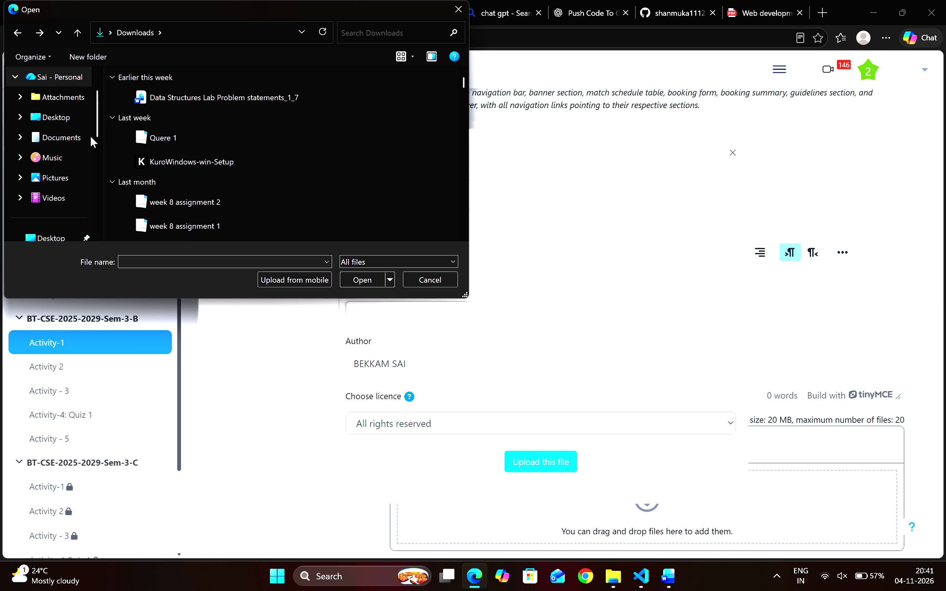
{"action": "left_click", "coordinate": [74, 142]}
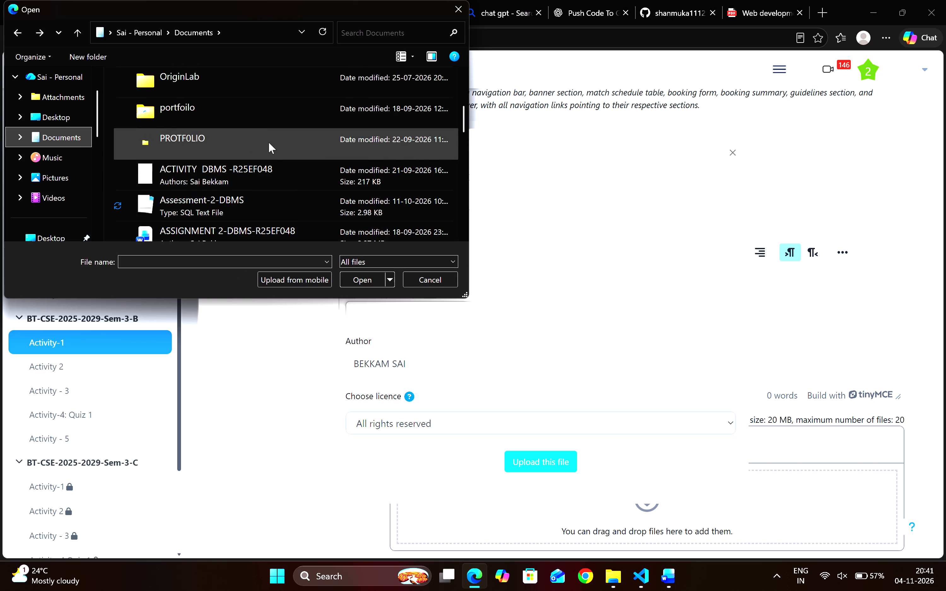
{"action": "scroll", "coordinate": [269, 142], "scroll_direction": "down", "scroll_amount": 2}
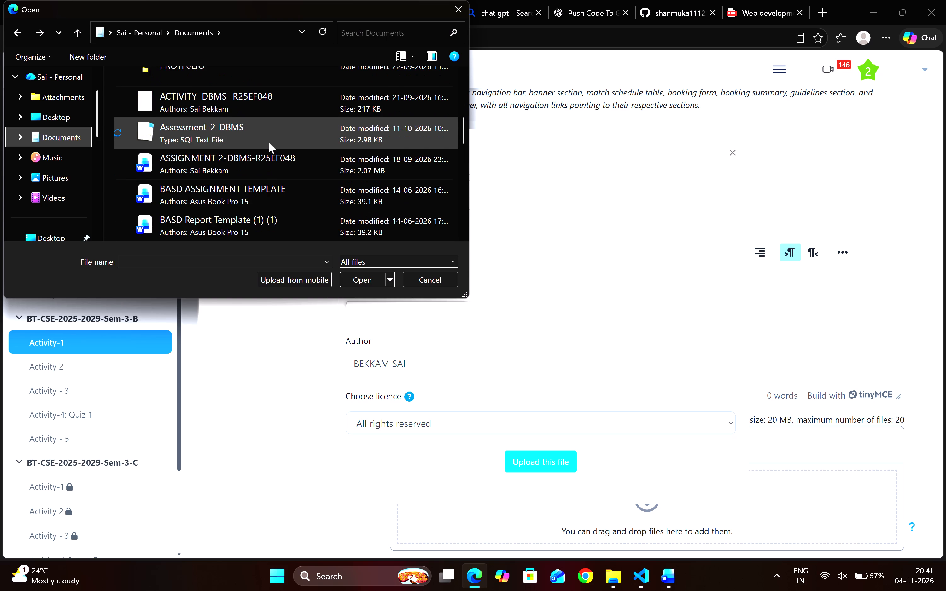
{"action": "scroll", "coordinate": [269, 142], "scroll_direction": "down", "scroll_amount": 2}
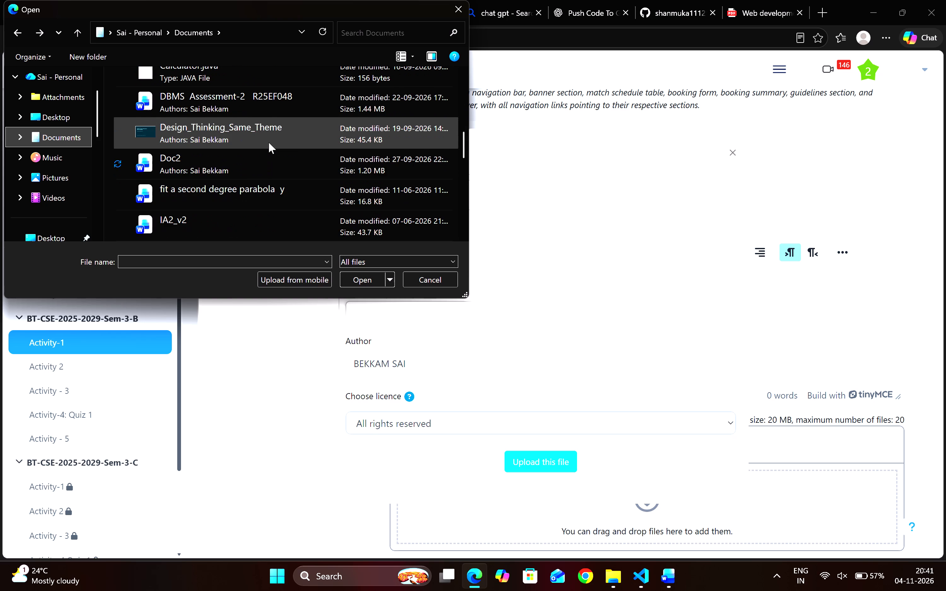
{"action": "scroll", "coordinate": [269, 142], "scroll_direction": "down", "scroll_amount": 1}
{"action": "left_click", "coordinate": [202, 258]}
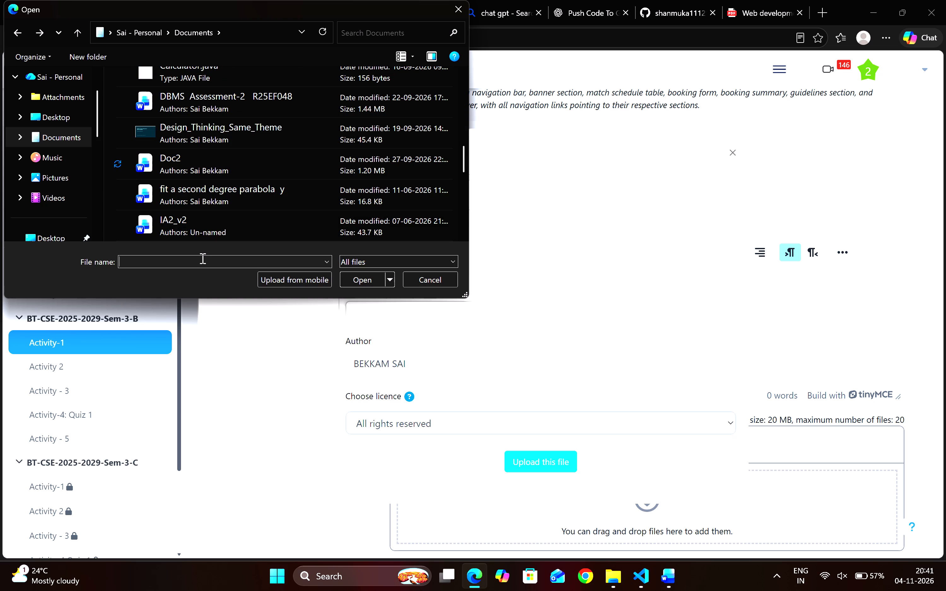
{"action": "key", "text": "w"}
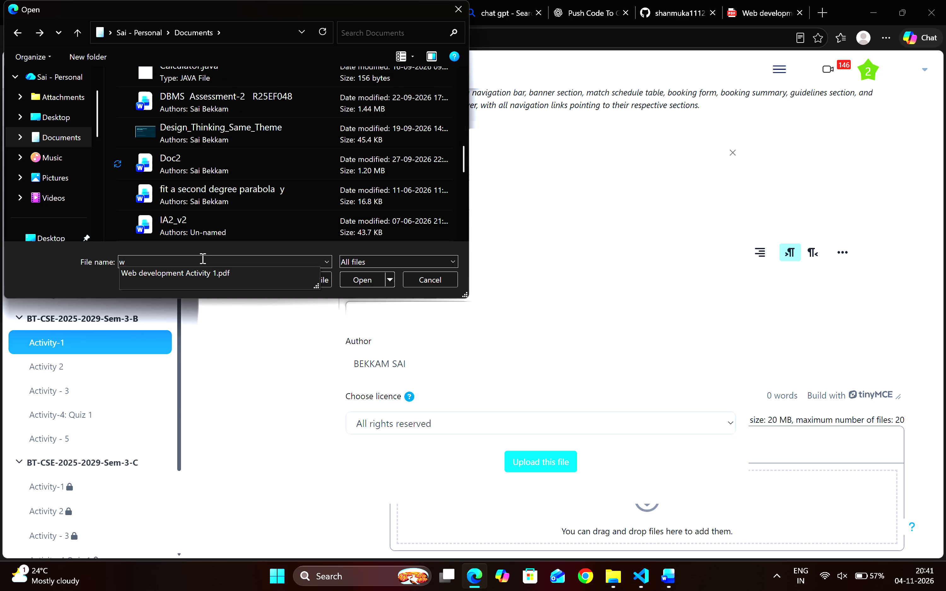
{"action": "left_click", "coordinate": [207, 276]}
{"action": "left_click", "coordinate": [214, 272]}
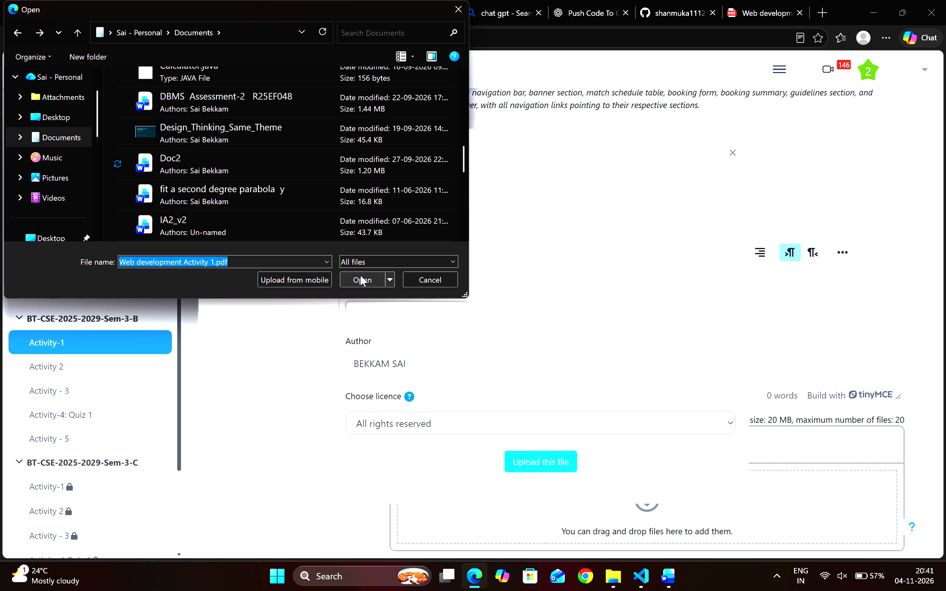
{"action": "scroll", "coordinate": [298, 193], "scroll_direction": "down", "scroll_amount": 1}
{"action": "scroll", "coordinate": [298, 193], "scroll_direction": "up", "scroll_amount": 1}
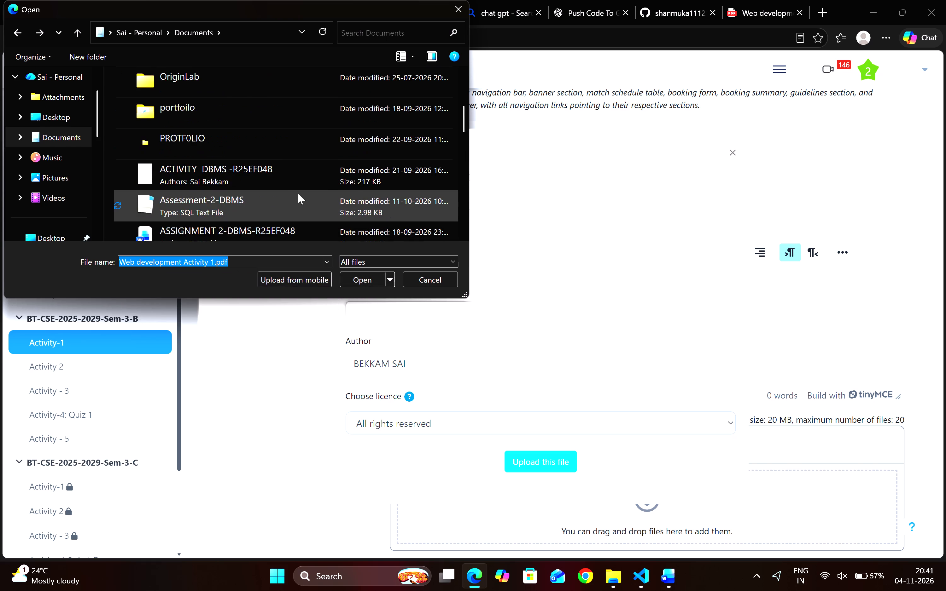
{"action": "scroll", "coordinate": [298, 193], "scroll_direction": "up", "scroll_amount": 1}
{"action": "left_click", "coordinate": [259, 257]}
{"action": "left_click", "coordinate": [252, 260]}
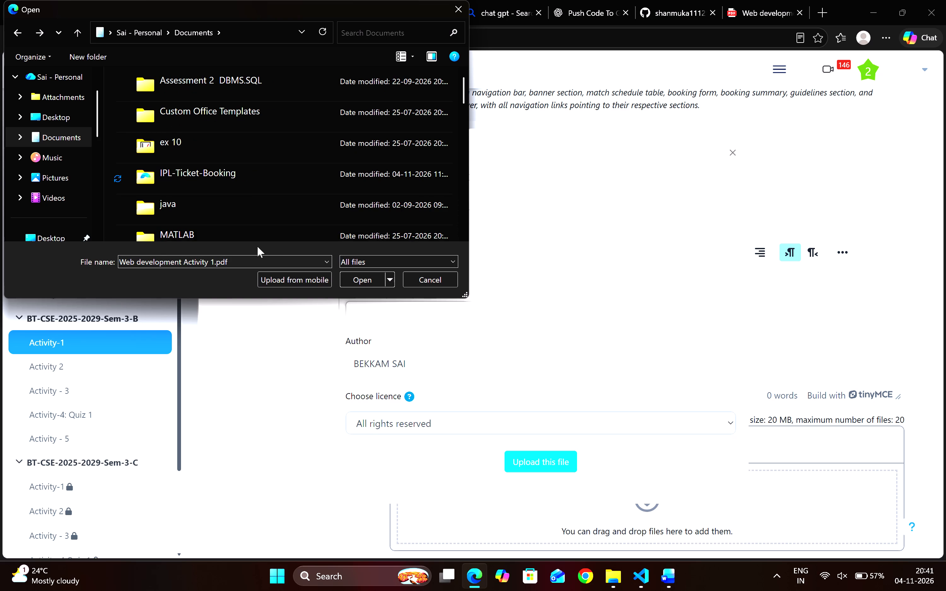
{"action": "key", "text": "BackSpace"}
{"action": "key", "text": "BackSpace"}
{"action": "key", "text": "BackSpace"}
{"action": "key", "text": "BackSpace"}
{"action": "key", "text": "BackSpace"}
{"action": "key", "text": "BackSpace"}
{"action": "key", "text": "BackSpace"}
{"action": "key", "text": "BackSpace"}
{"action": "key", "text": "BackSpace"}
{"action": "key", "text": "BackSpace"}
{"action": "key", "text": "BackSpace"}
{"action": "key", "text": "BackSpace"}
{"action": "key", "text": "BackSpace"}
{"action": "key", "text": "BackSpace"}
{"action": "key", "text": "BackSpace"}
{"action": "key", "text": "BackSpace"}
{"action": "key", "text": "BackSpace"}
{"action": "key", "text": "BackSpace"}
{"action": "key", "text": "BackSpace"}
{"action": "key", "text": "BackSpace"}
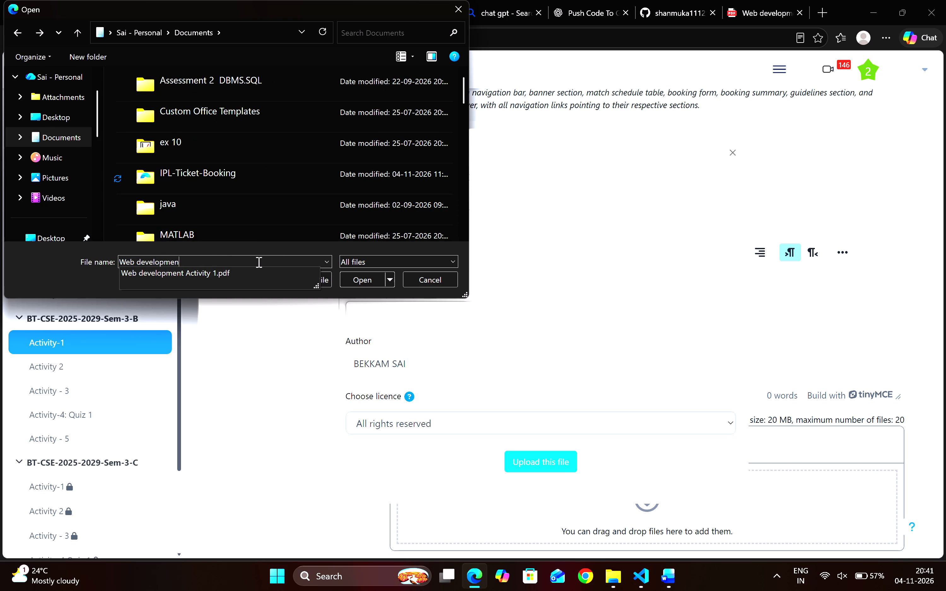
Choose Web development Activity 1.pdf from Documents as the attachment to upload.
{"action": "type", "text": "we"}
{"action": "key", "text": "b"}
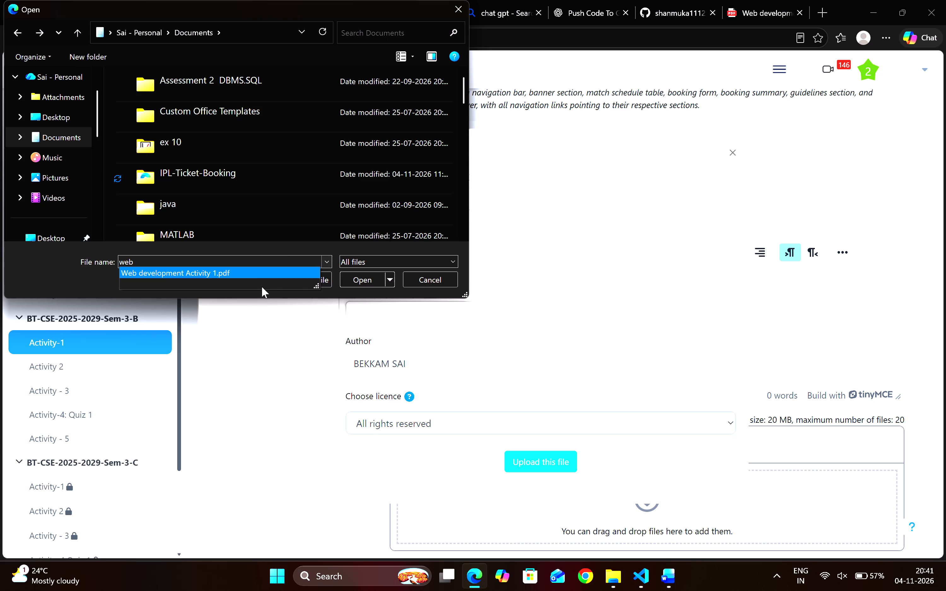
{"action": "left_click", "coordinate": [249, 276]}
{"action": "left_click", "coordinate": [249, 276]}
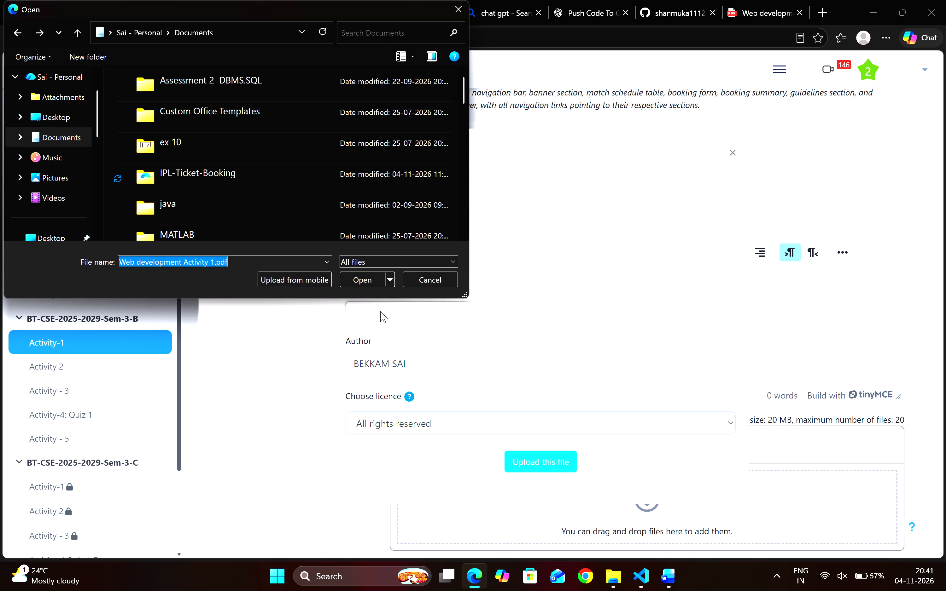
{"action": "left_click", "coordinate": [367, 281]}
{"action": "scroll", "coordinate": [435, 306], "scroll_direction": "down", "scroll_amount": 1}
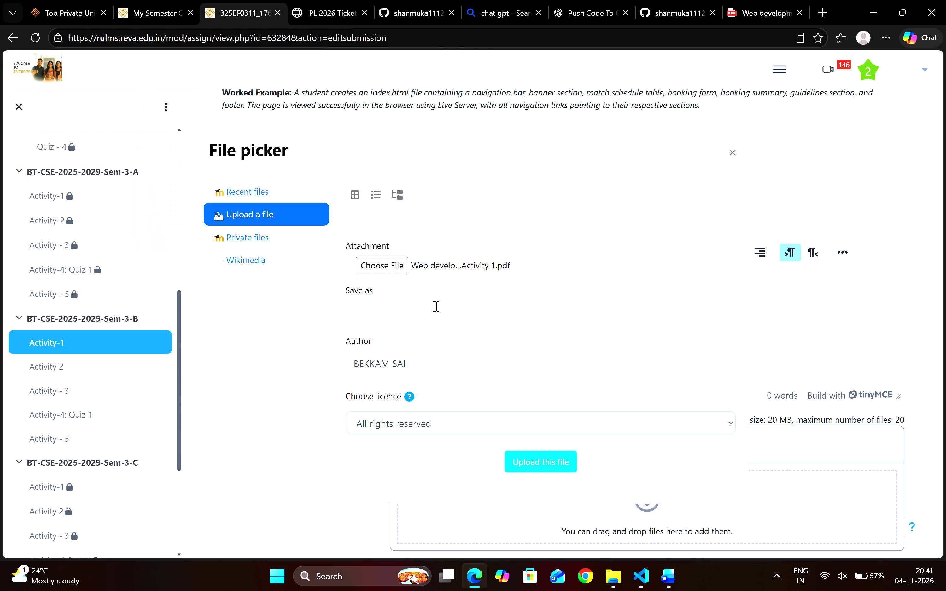
Add the missing middle name to the Author field and upload Web development Activity 1.pdf to the file submissions.
{"action": "scroll", "coordinate": [435, 306], "scroll_direction": "down", "scroll_amount": 1}
{"action": "left_click", "coordinate": [387, 363]}
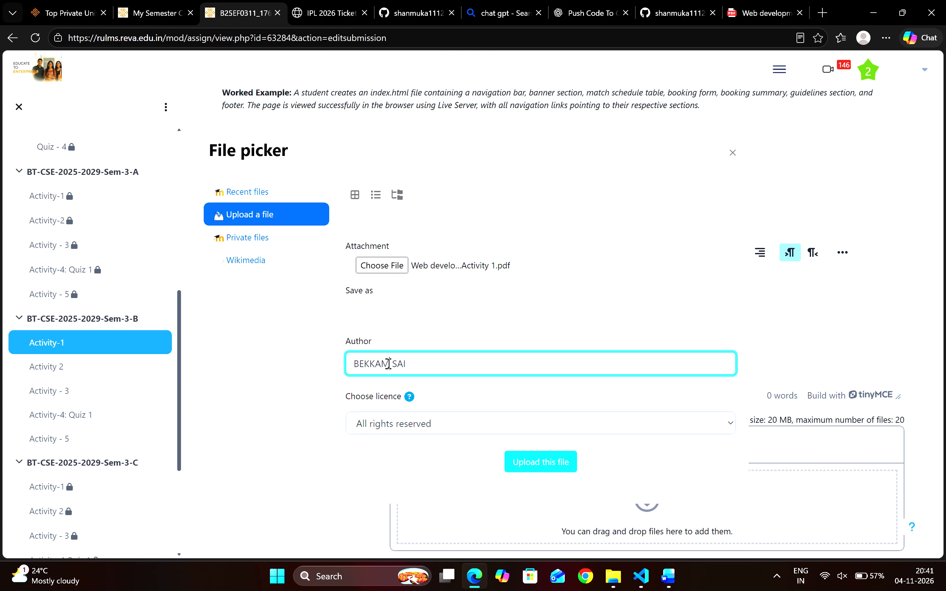
{"action": "key", "text": "space"}
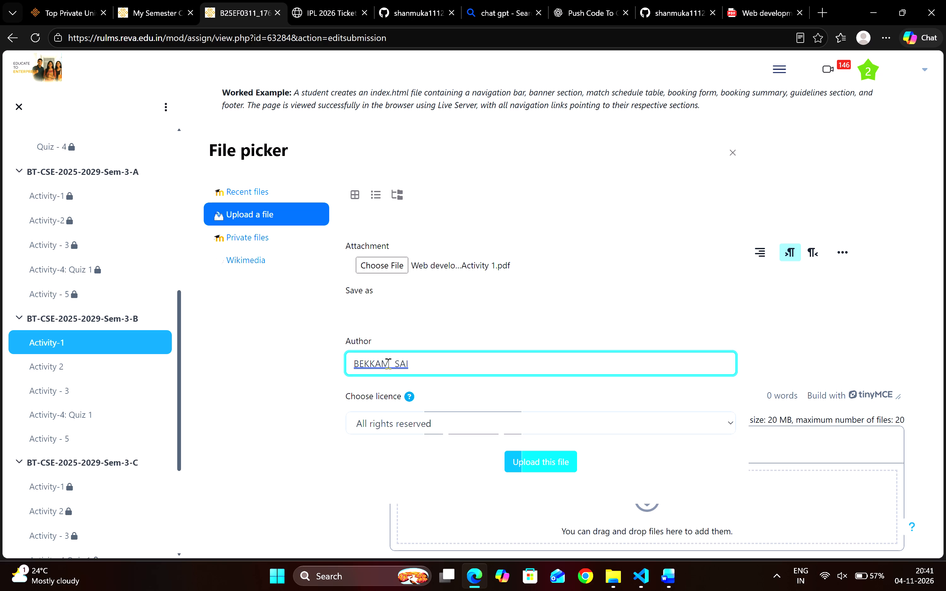
{"action": "type", "text": "SHANMUKA"}
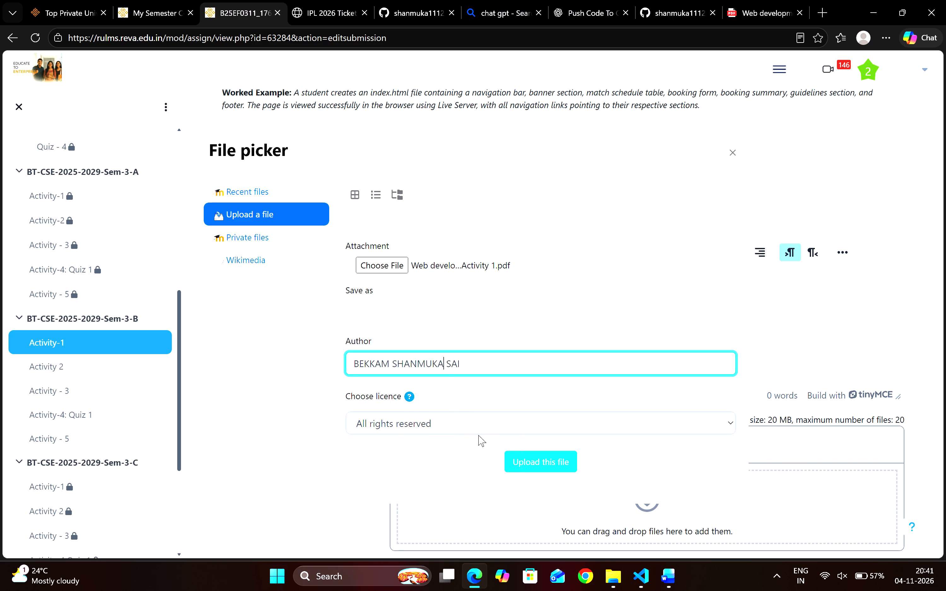
{"action": "left_click", "coordinate": [534, 460]}
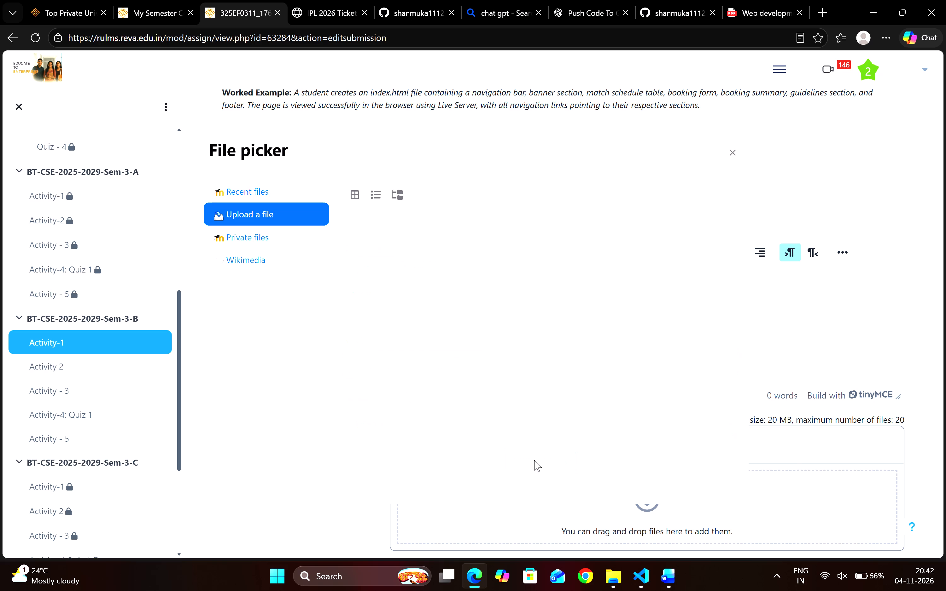
Check the file details of the uploaded Web development Activity 1.pdf in the file submissions area.
{"action": "scroll", "coordinate": [538, 451], "scroll_direction": "down", "scroll_amount": 2}
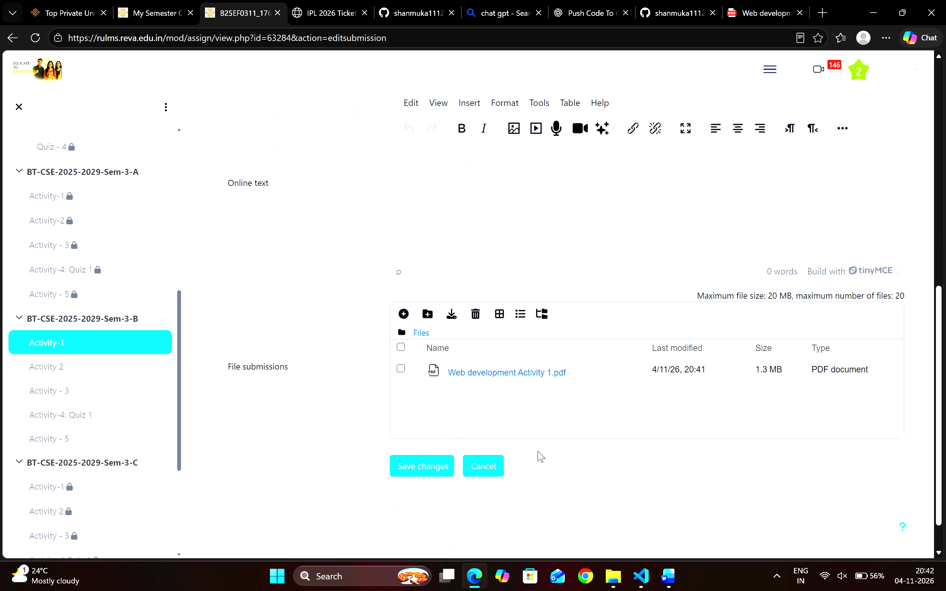
{"action": "scroll", "coordinate": [538, 451], "scroll_direction": "down", "scroll_amount": 2}
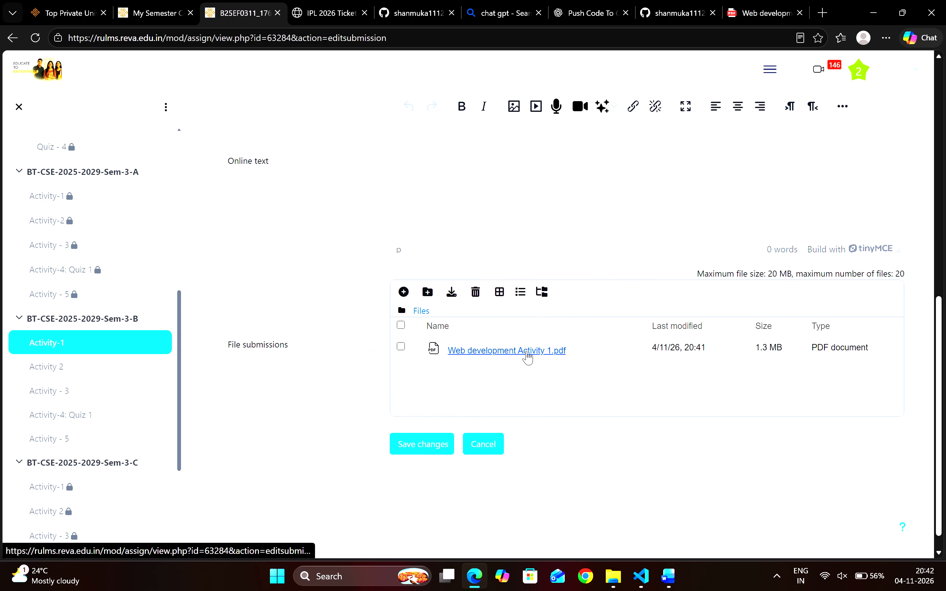
{"action": "left_click", "coordinate": [526, 351]}
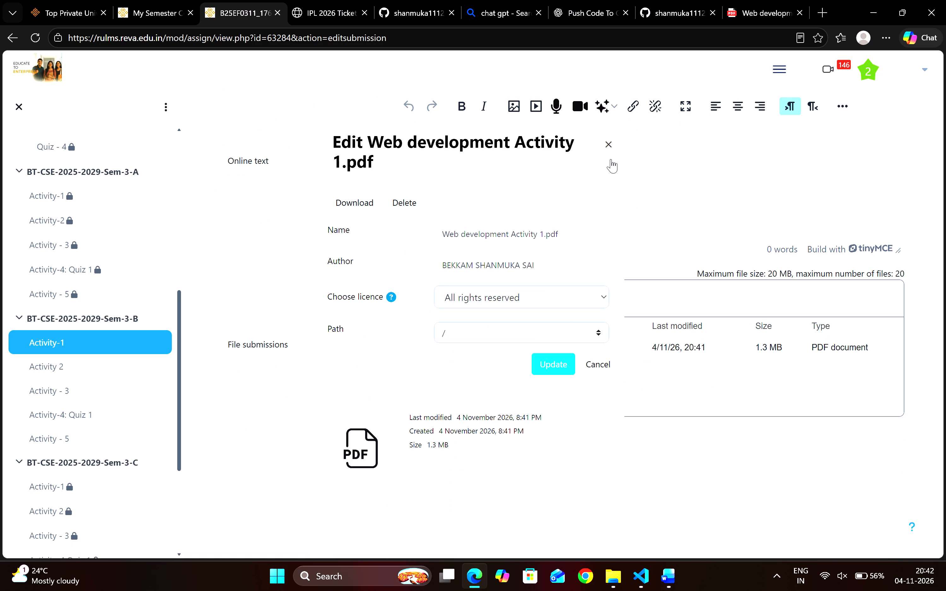
{"action": "left_click", "coordinate": [608, 145]}
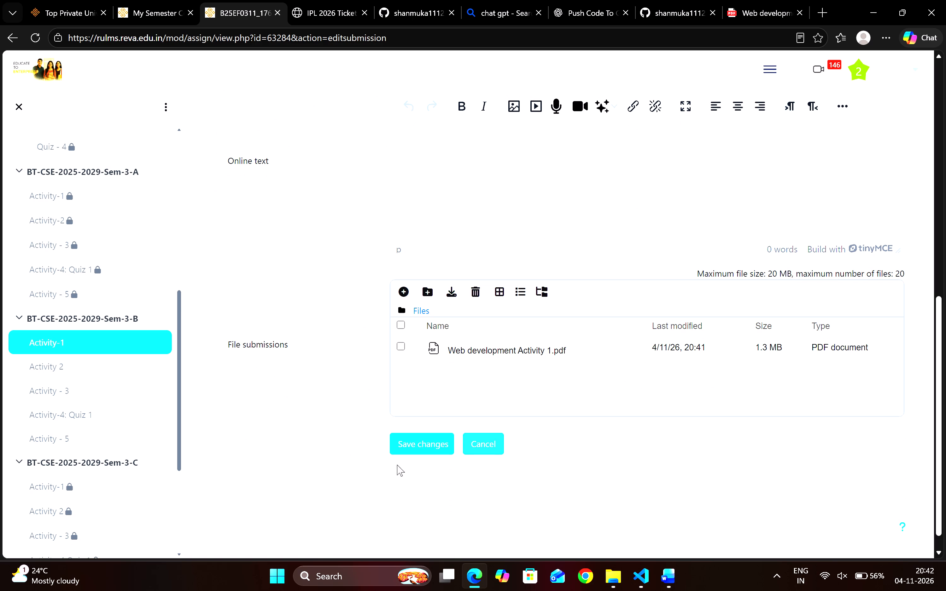
Save the Activity-1 submission and check its submission status.
{"action": "left_click", "coordinate": [415, 439]}
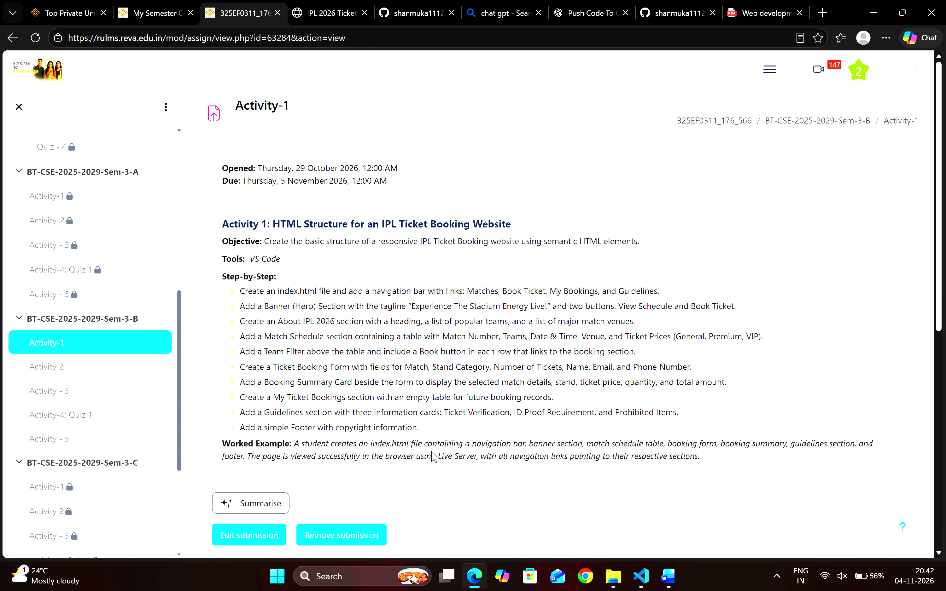
{"action": "scroll", "coordinate": [400, 415], "scroll_direction": "down", "scroll_amount": 5}
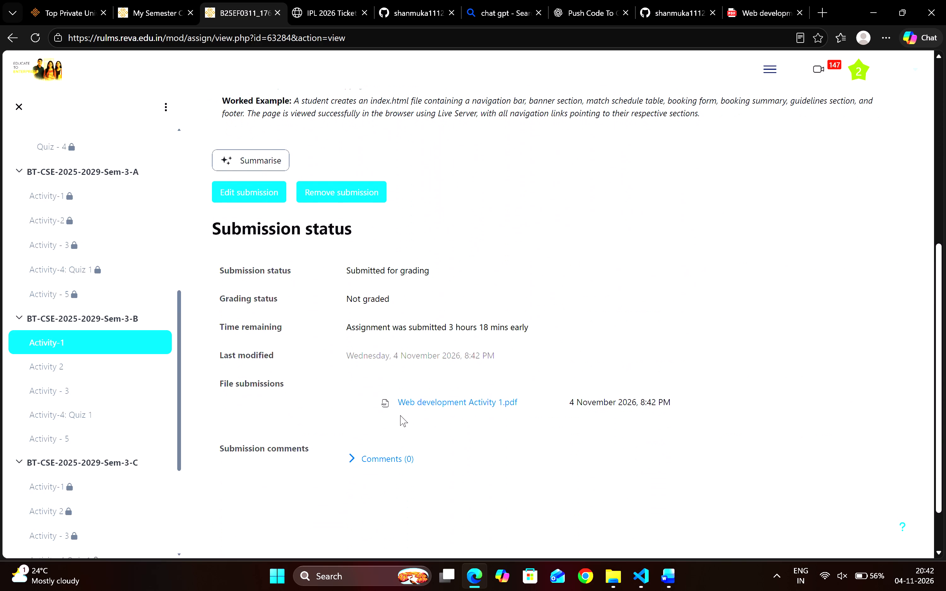